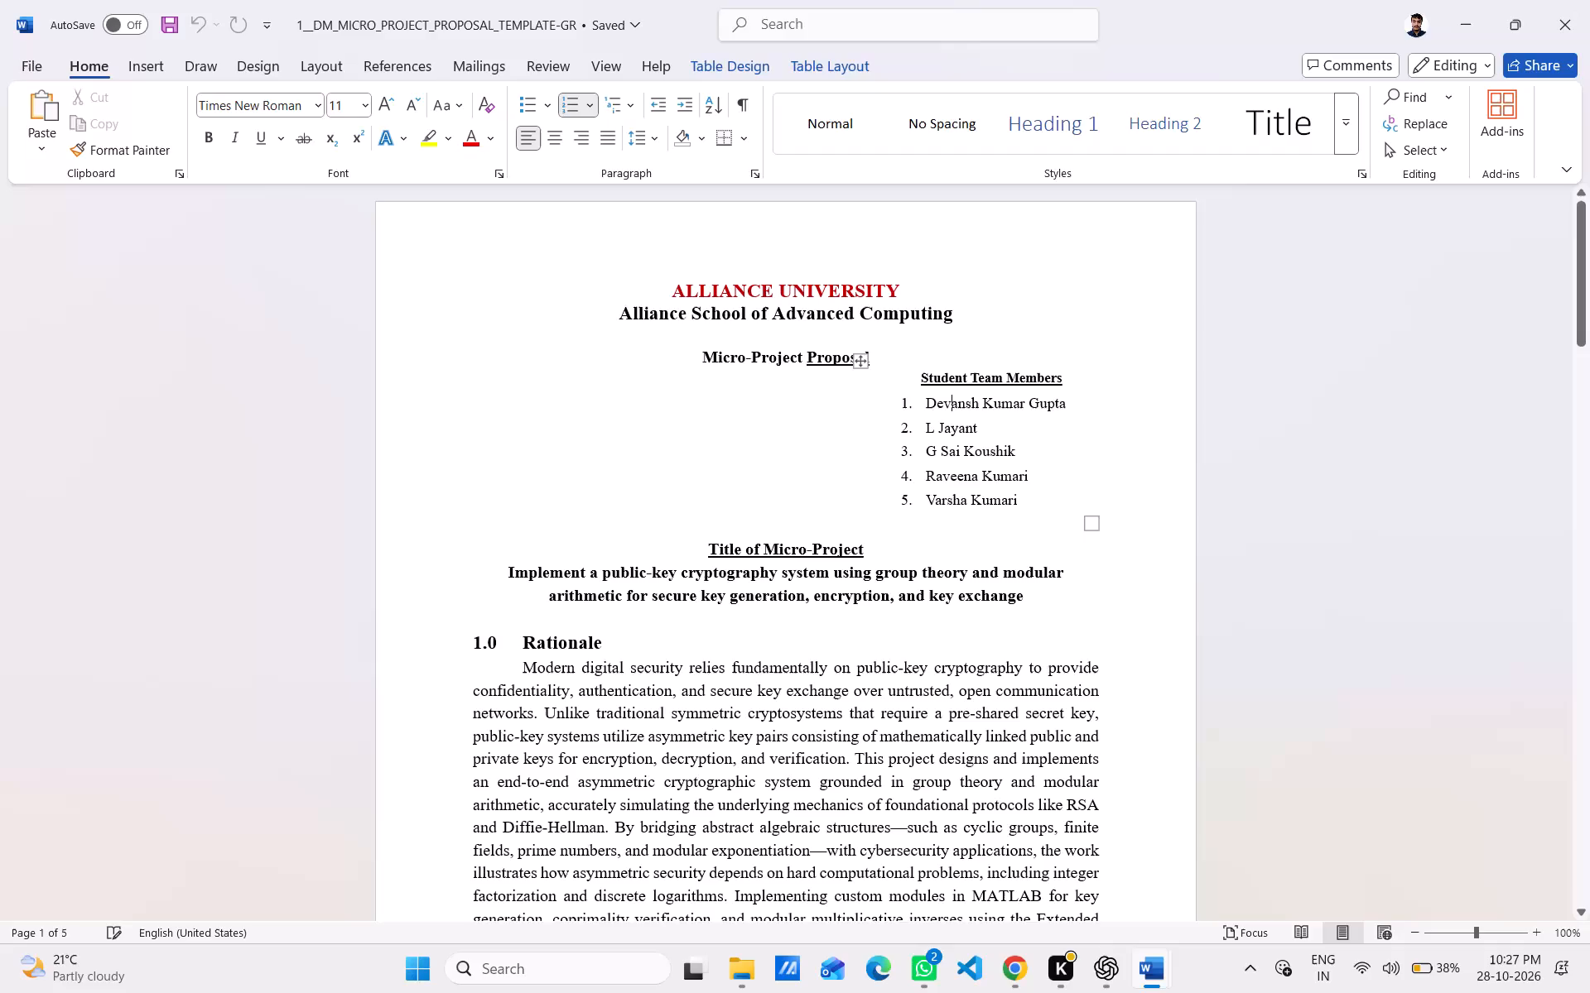
# Copy the Student Team Members table from the micro-project proposal and paste it above the project title in PDR final report.
pyautogui.click(860, 360)
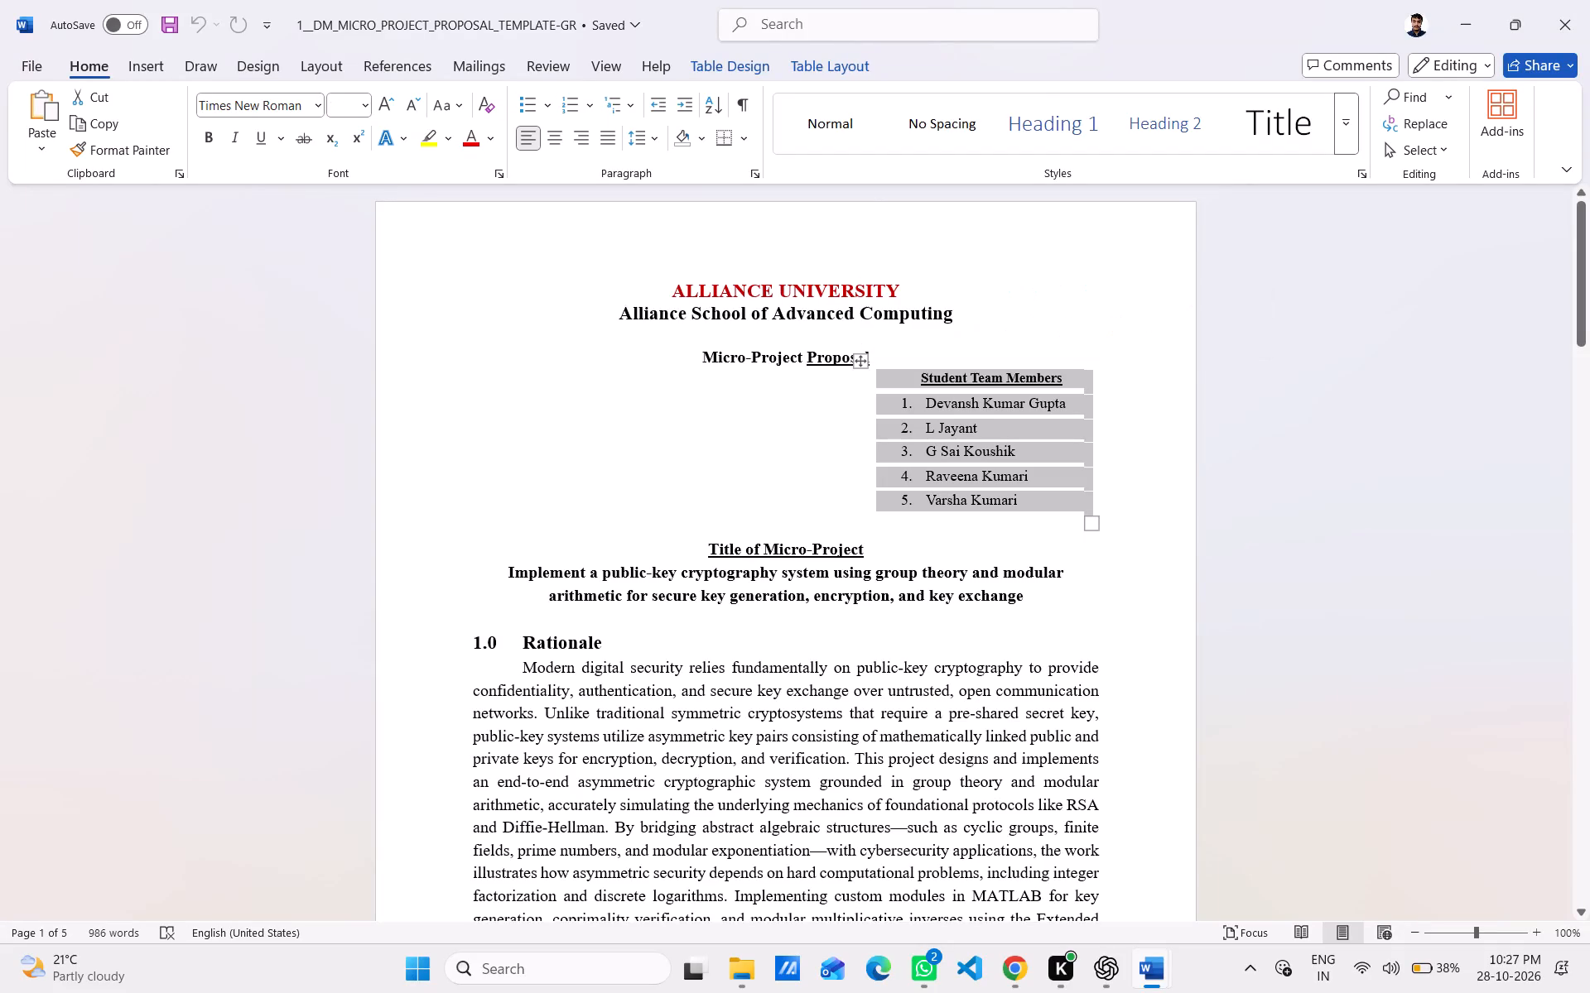
pyautogui.hotkey('ctrl', 'c')
pyautogui.click(1589, 0)
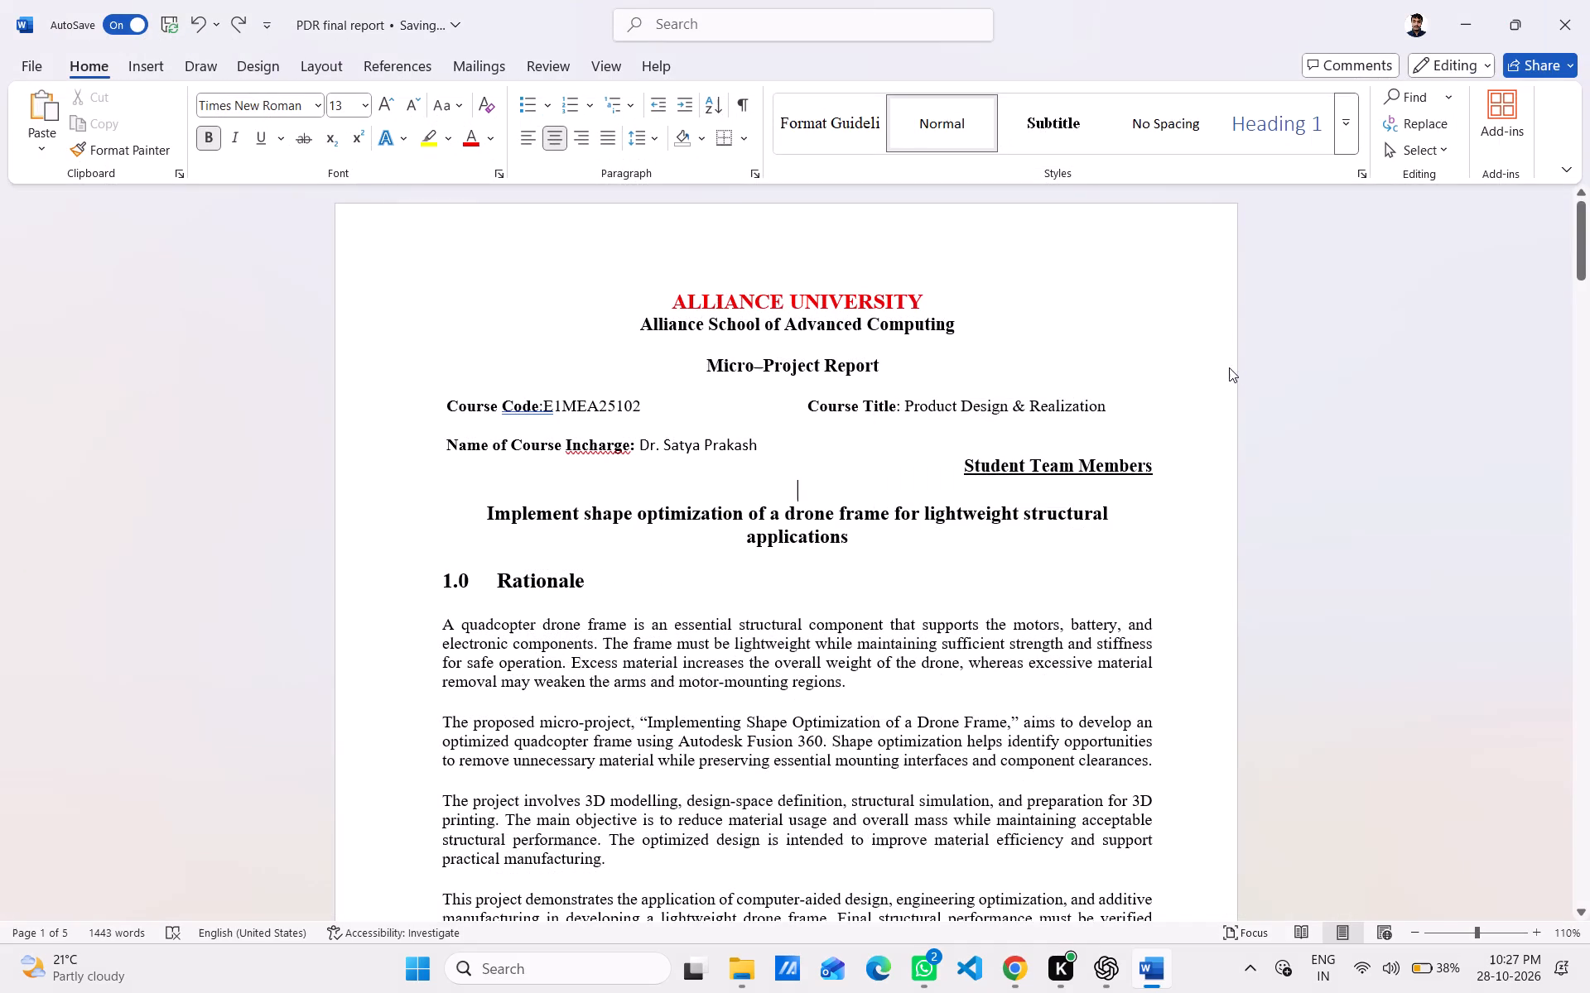
pyautogui.hotkey('ctrl', 'v')
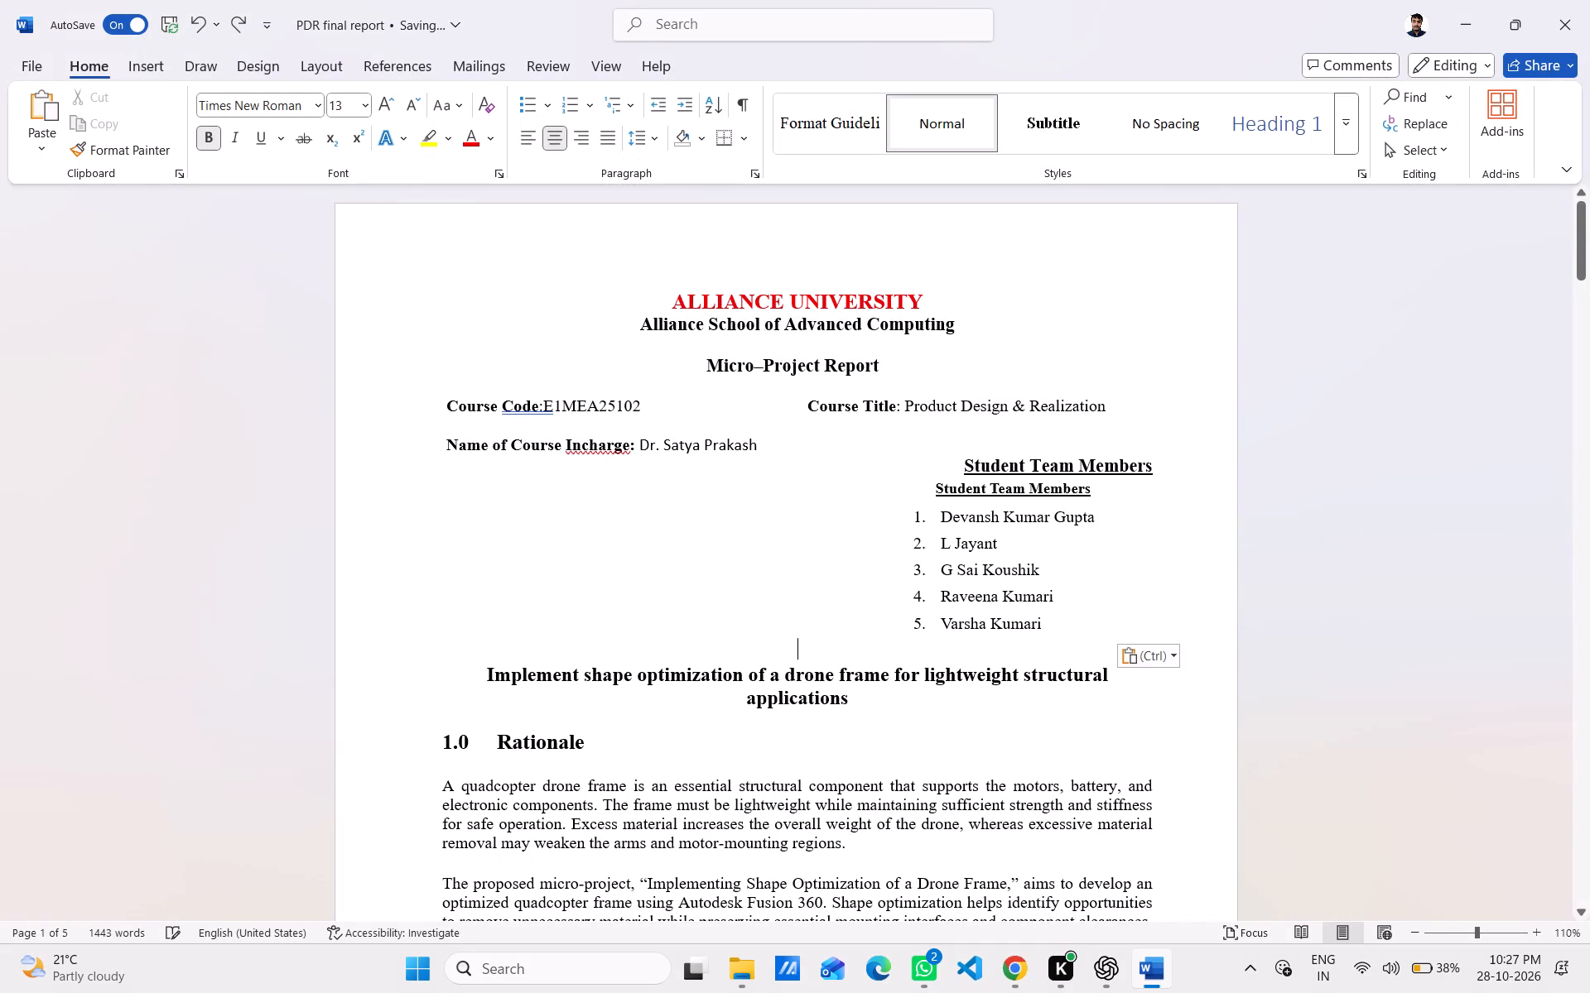
# Set the Student Team Members heading inside the pasted table to font size 12.
pyautogui.moveTo(1158, 461); pyautogui.dragTo(1090, 451)
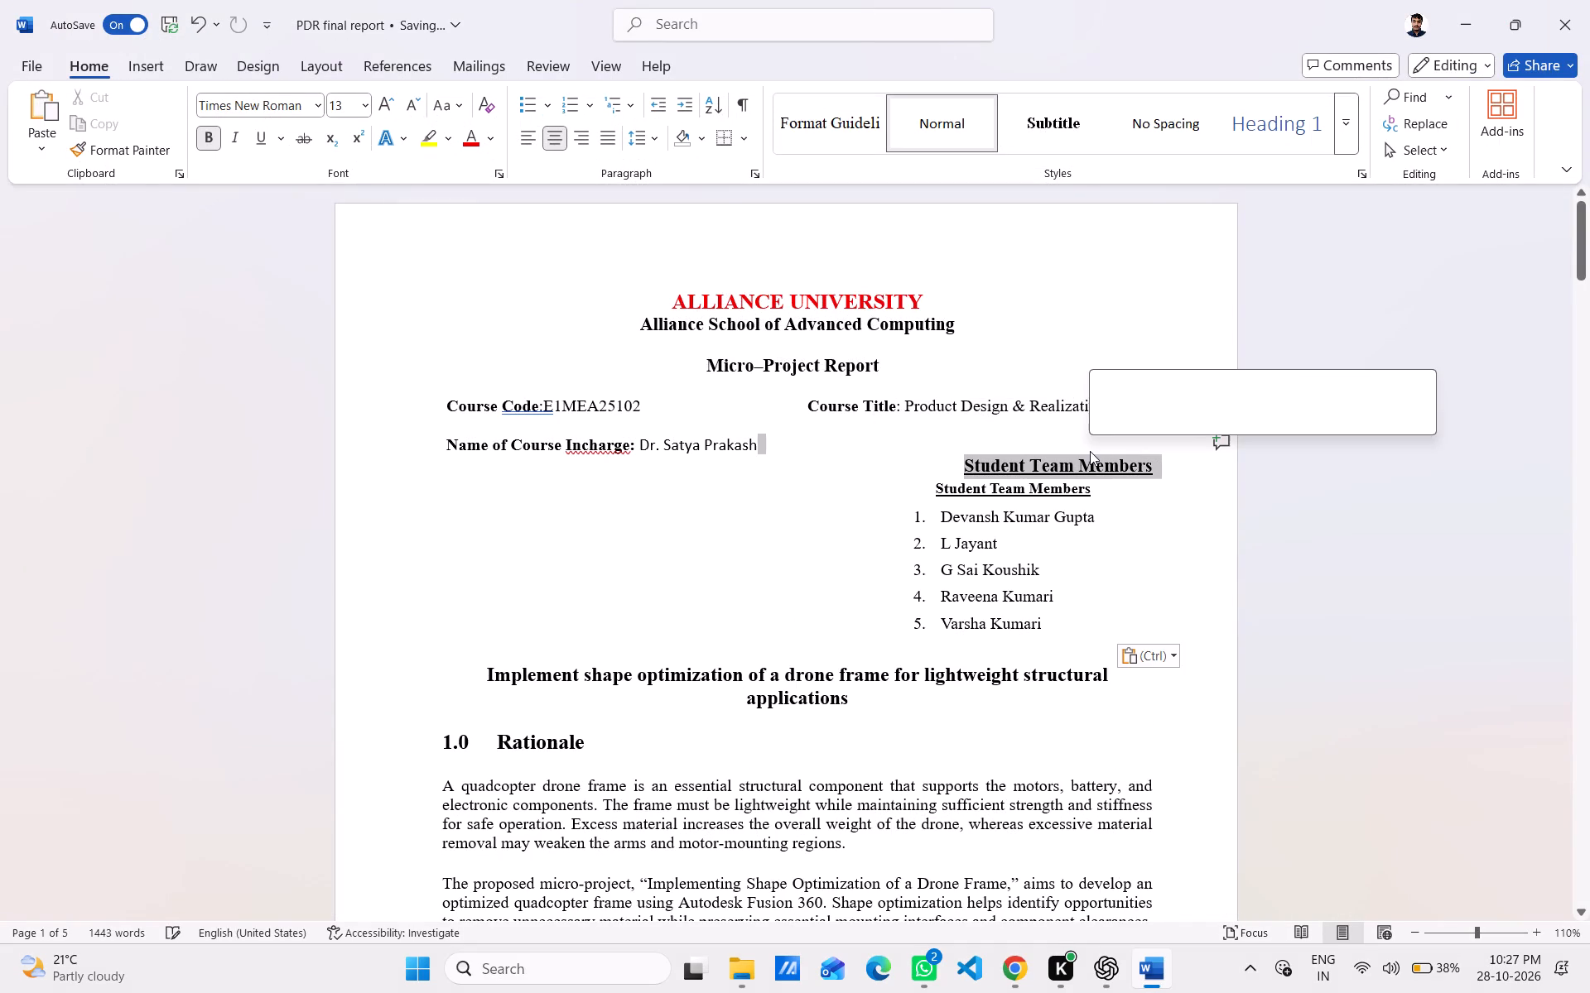
pyautogui.click(1082, 483)
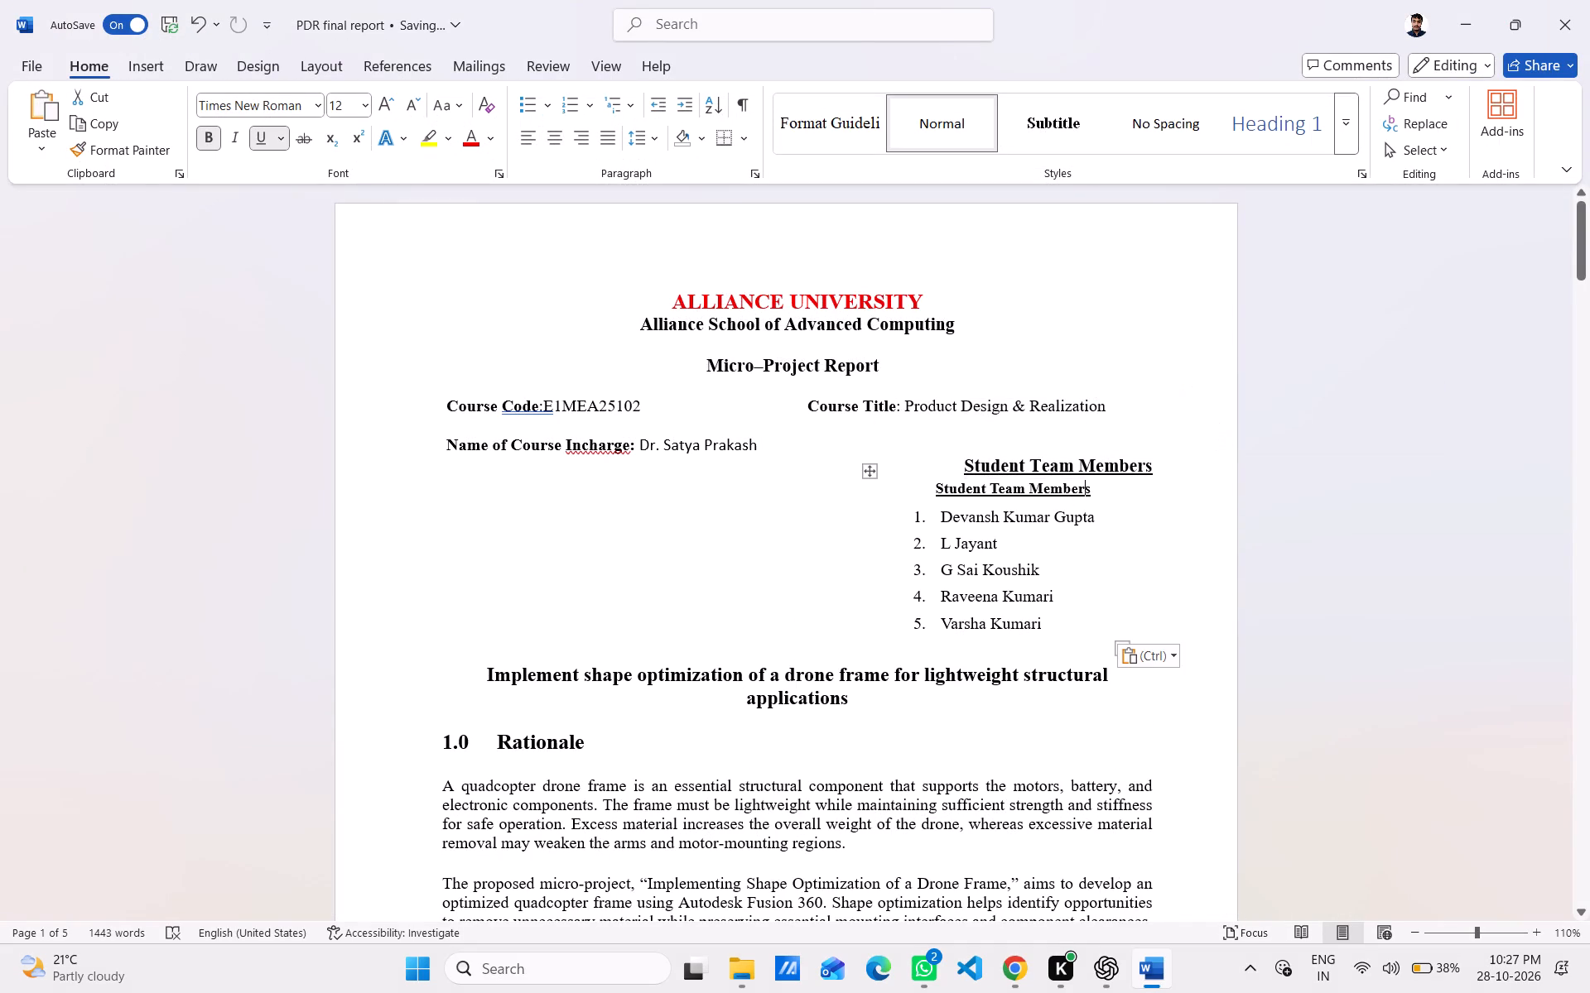
pyautogui.moveTo(1093, 492); pyautogui.dragTo(980, 486)
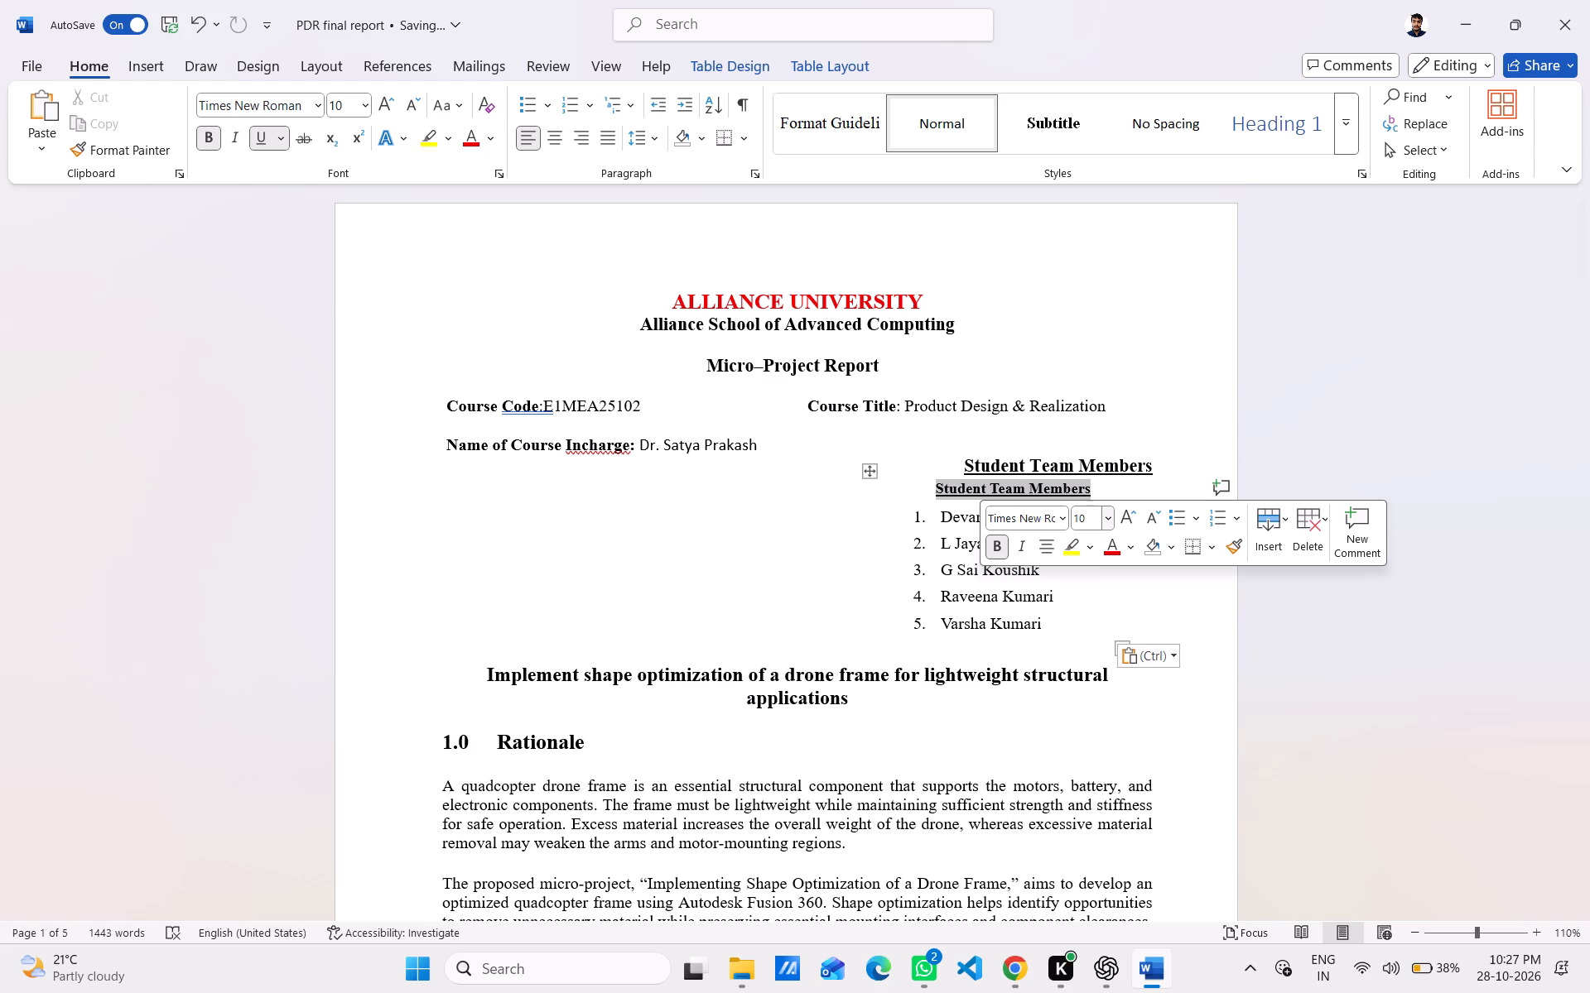
pyautogui.click(1083, 511)
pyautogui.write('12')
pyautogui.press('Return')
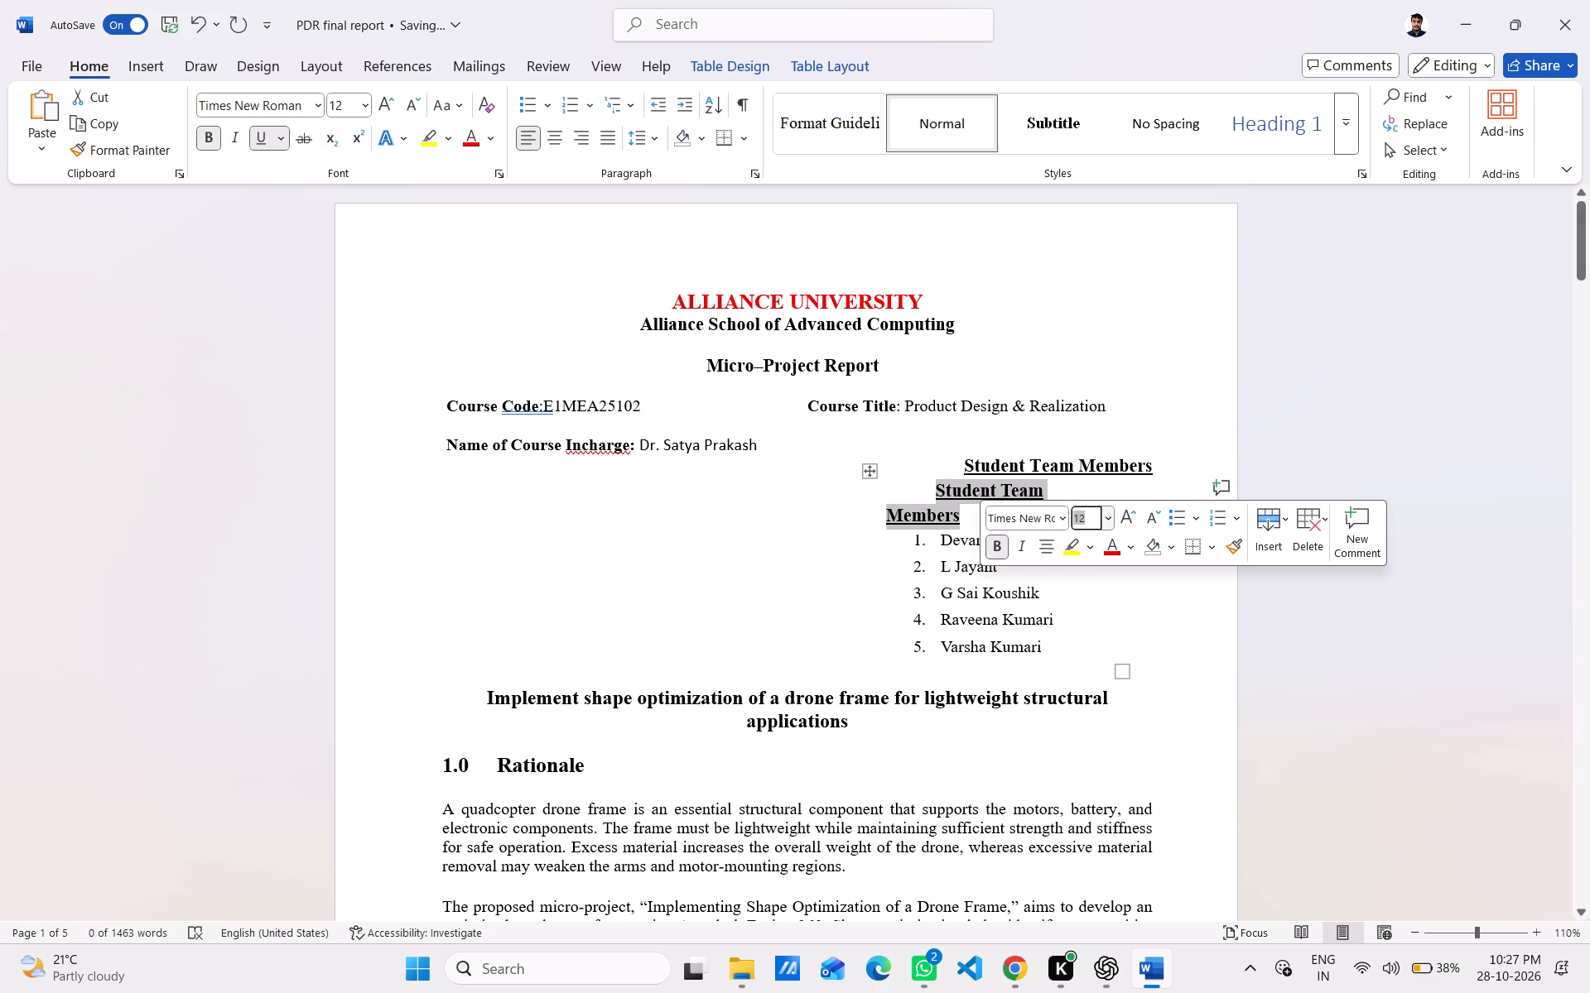
# Delete the duplicate Student Team Members heading above the pasted table.
pyautogui.click(1152, 463)
pyautogui.press('BackSpace')
pyautogui.press('BackSpace')
pyautogui.press('BackSpace')
pyautogui.press('BackSpace')
pyautogui.press('BackSpace')
pyautogui.press('BackSpace')
pyautogui.press('BackSpace')
pyautogui.press('BackSpace')
pyautogui.press('BackSpace')
pyautogui.press('BackSpace')
pyautogui.press('BackSpace')
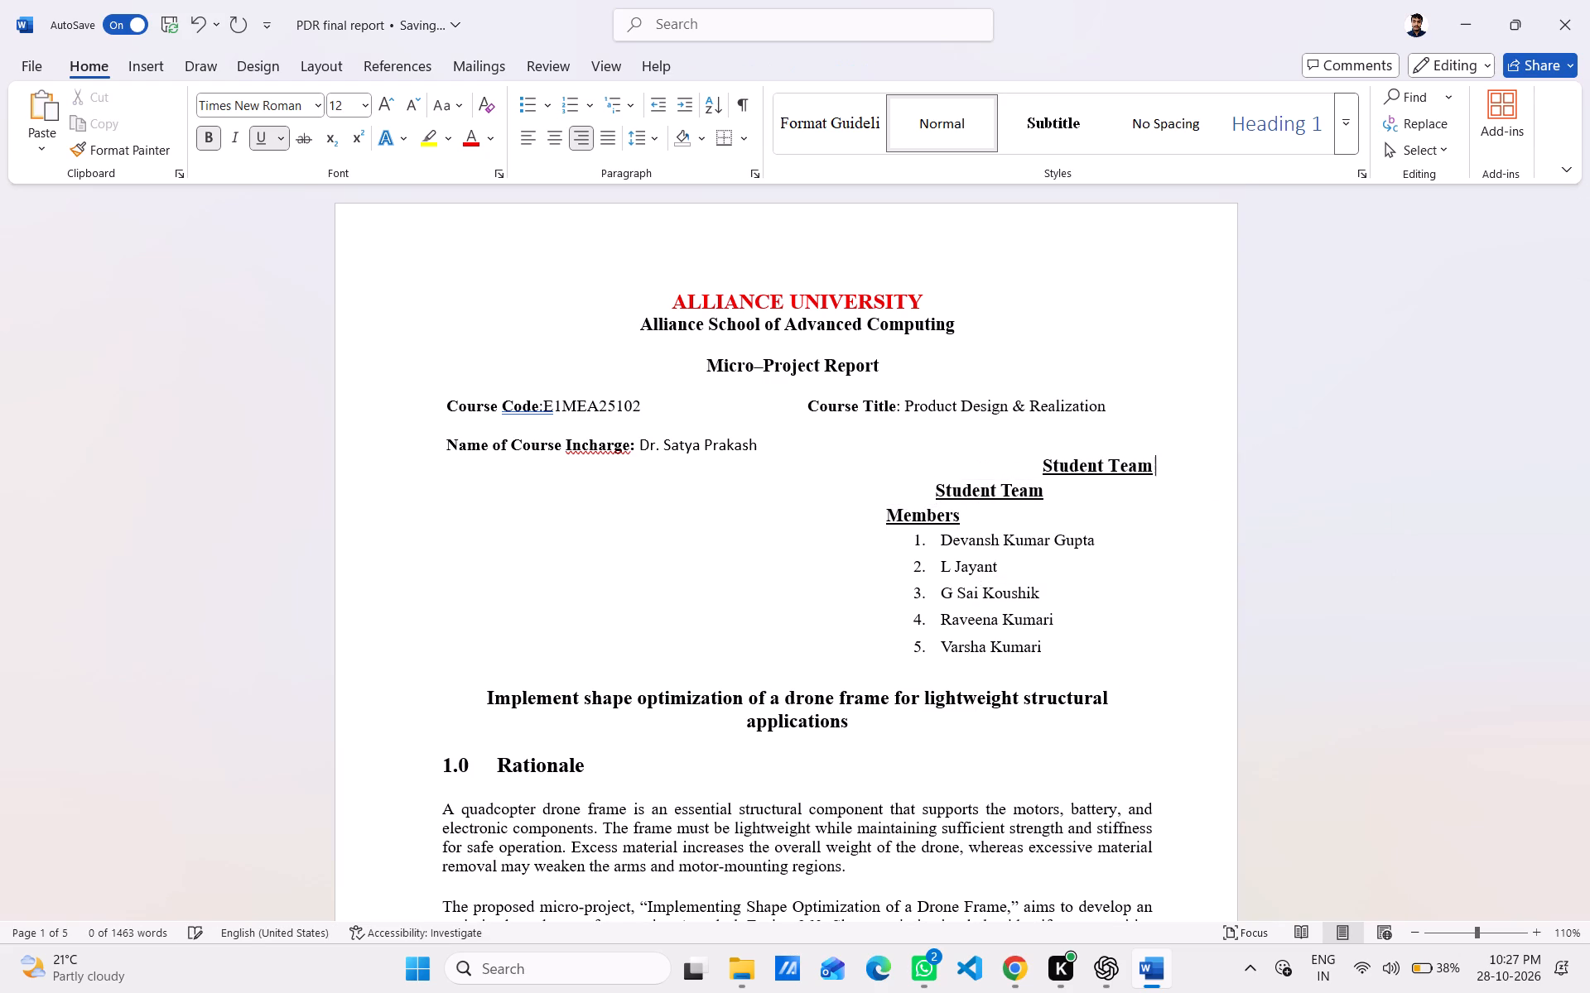
pyautogui.press('BackSpace')
pyautogui.press('BackSpace')
pyautogui.press('BackSpace')
pyautogui.press('BackSpace')
pyautogui.press('BackSpace')
pyautogui.press('BackSpace')
pyautogui.press('BackSpace')
pyautogui.press('BackSpace')
pyautogui.press('BackSpace')
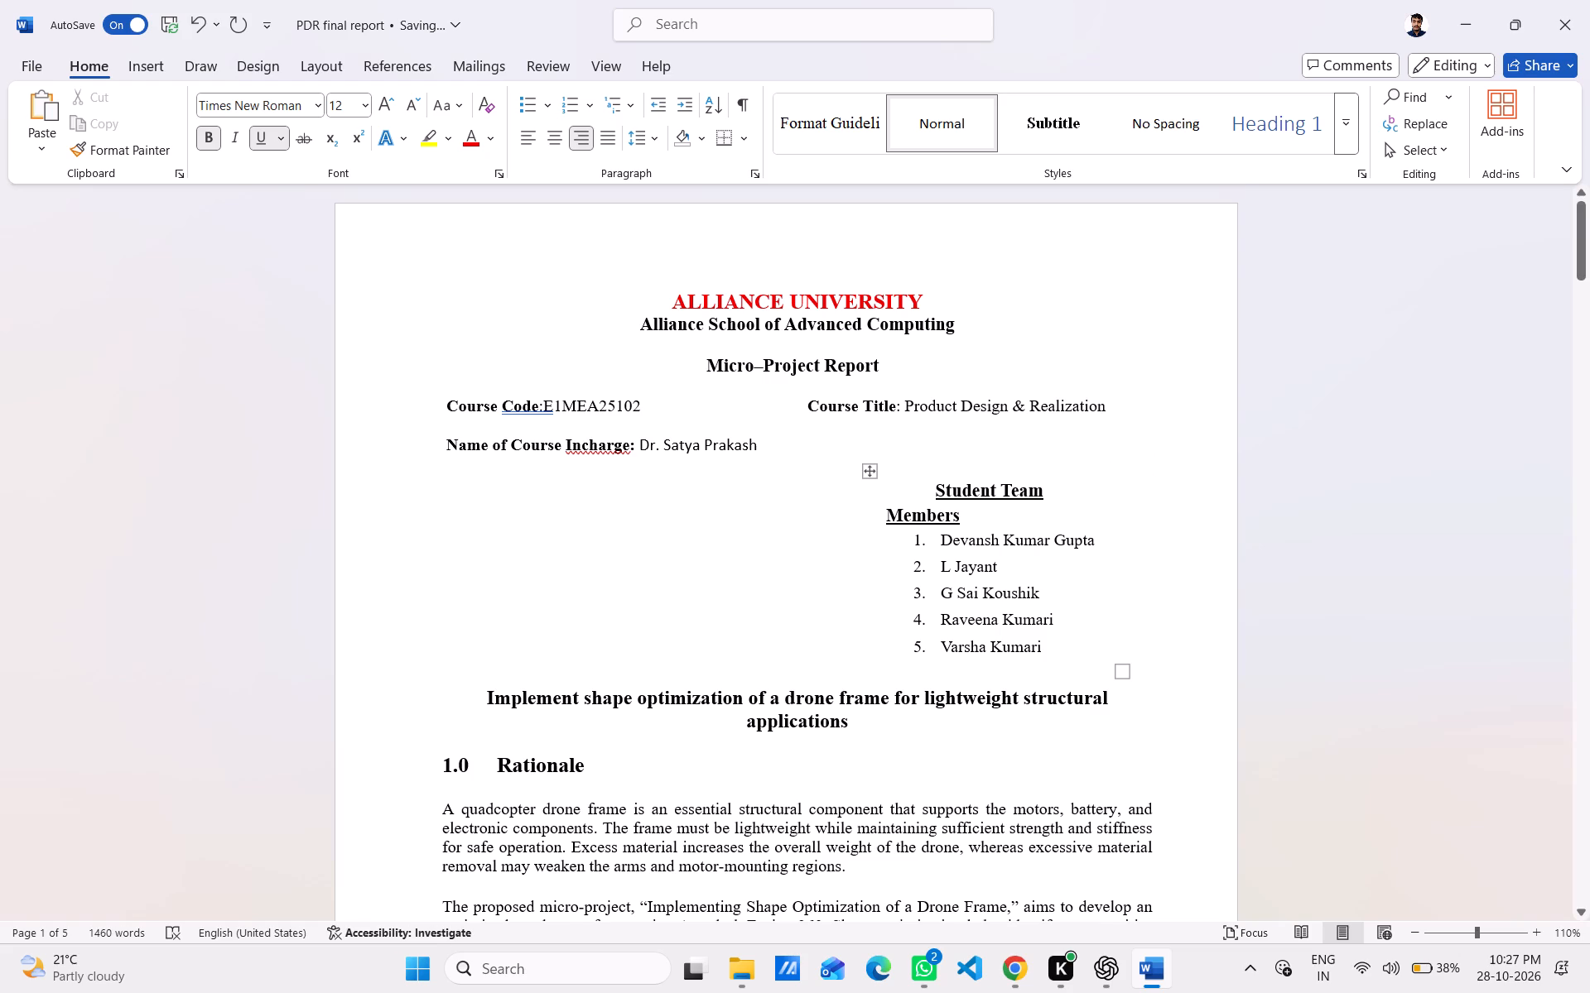
# Widen the team members table so its heading fits on one line, and shift the table towards the page's left margin.
pyautogui.moveTo(869, 472); pyautogui.dragTo(846, 449)
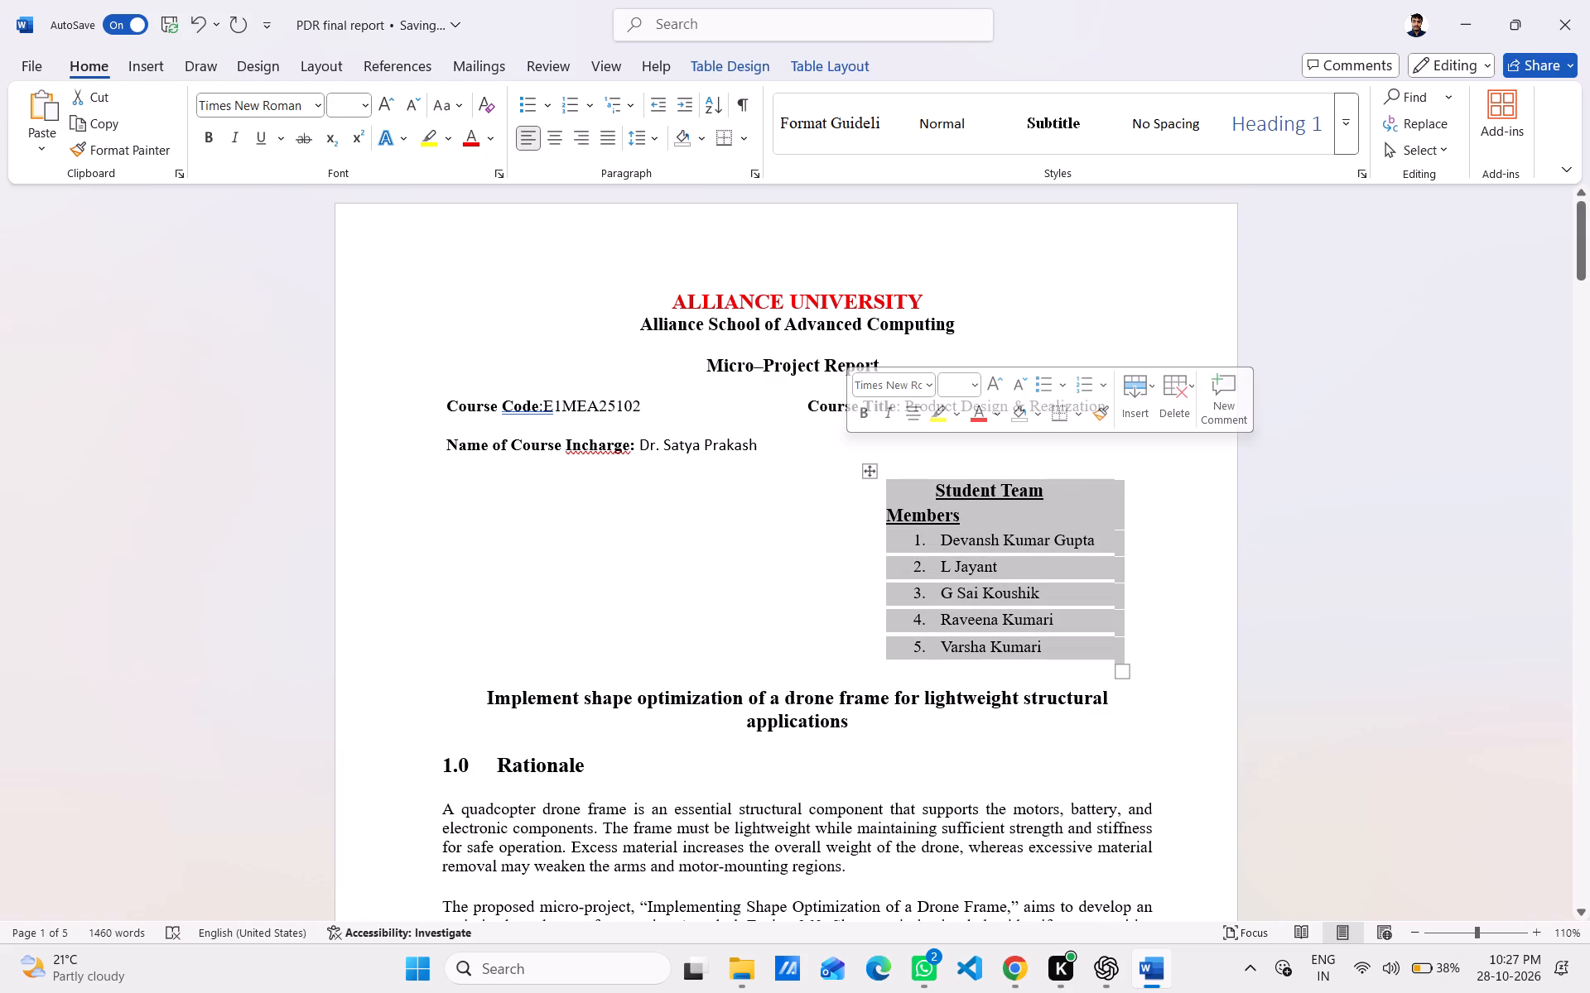
pyautogui.moveTo(867, 475); pyautogui.dragTo(848, 465)
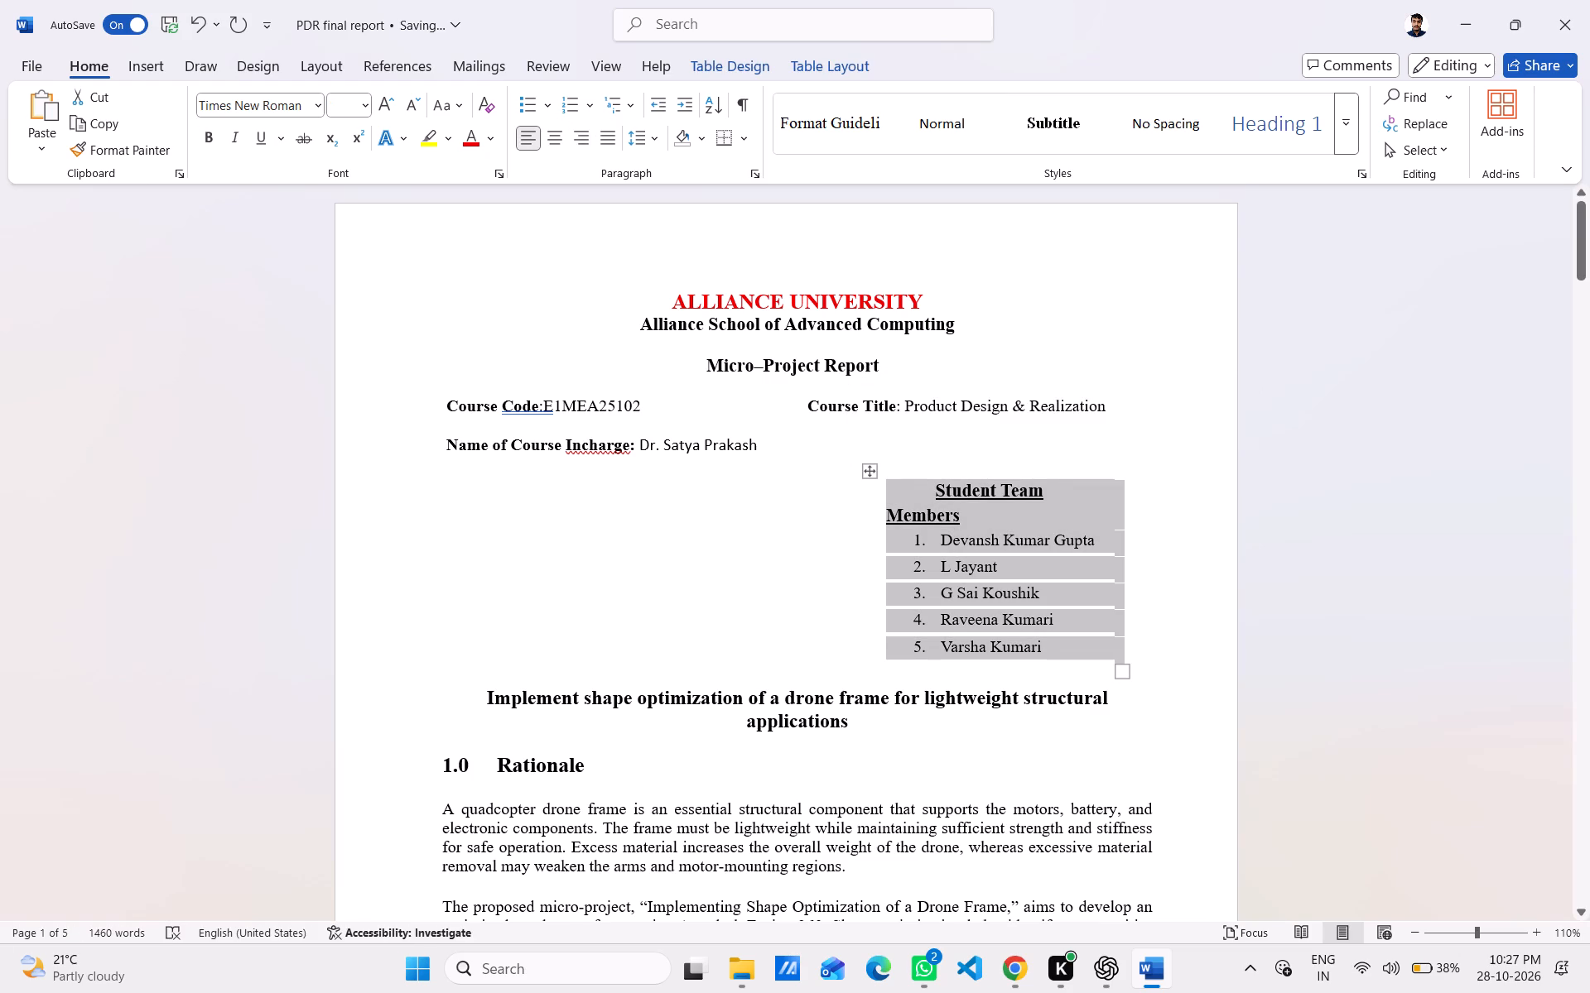
pyautogui.moveTo(1128, 677); pyautogui.dragTo(1208, 680)
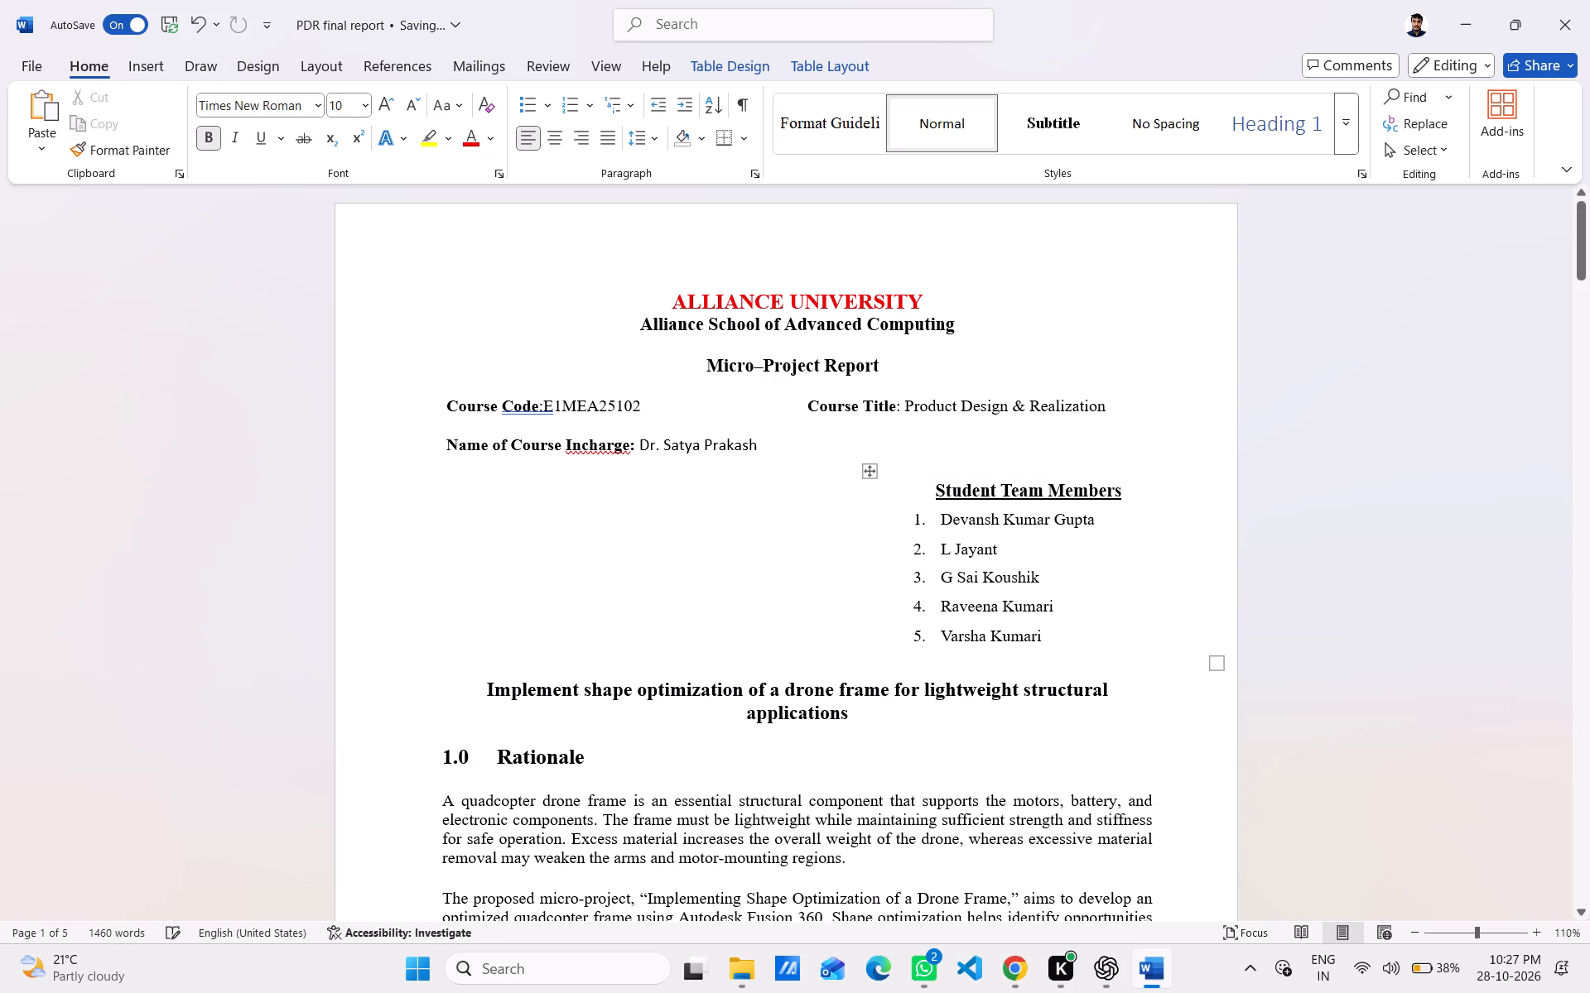
pyautogui.moveTo(865, 474); pyautogui.dragTo(807, 474)
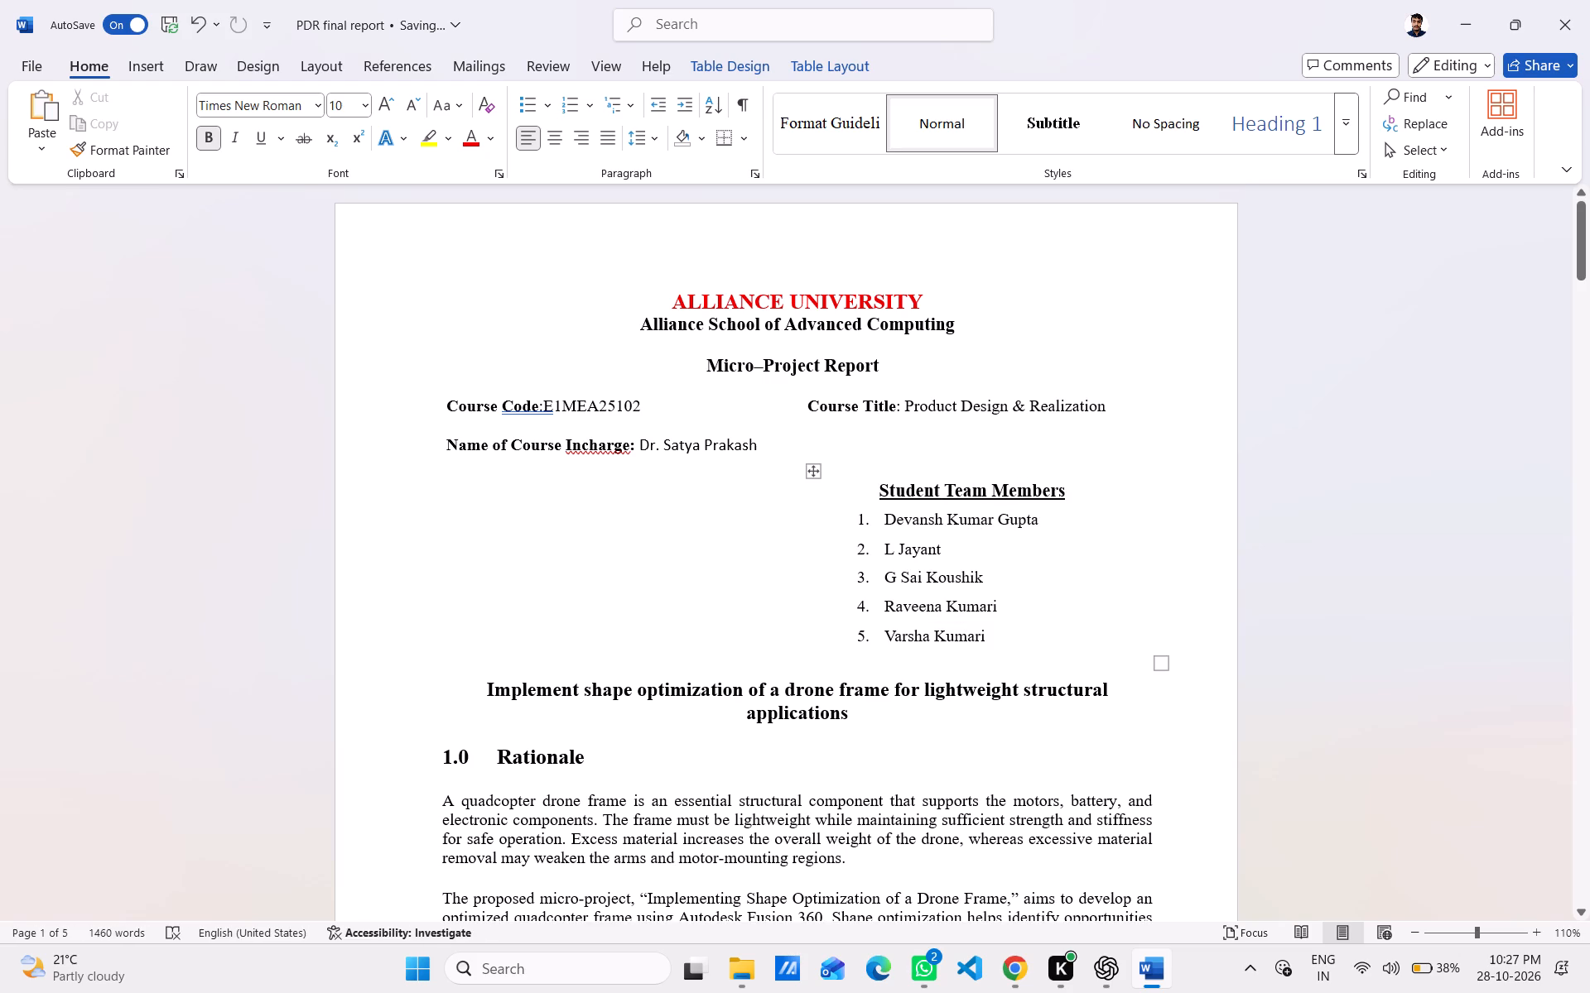
# Append a hyphen and the student's registration number to the first team member's entry.
pyautogui.click(1036, 521)
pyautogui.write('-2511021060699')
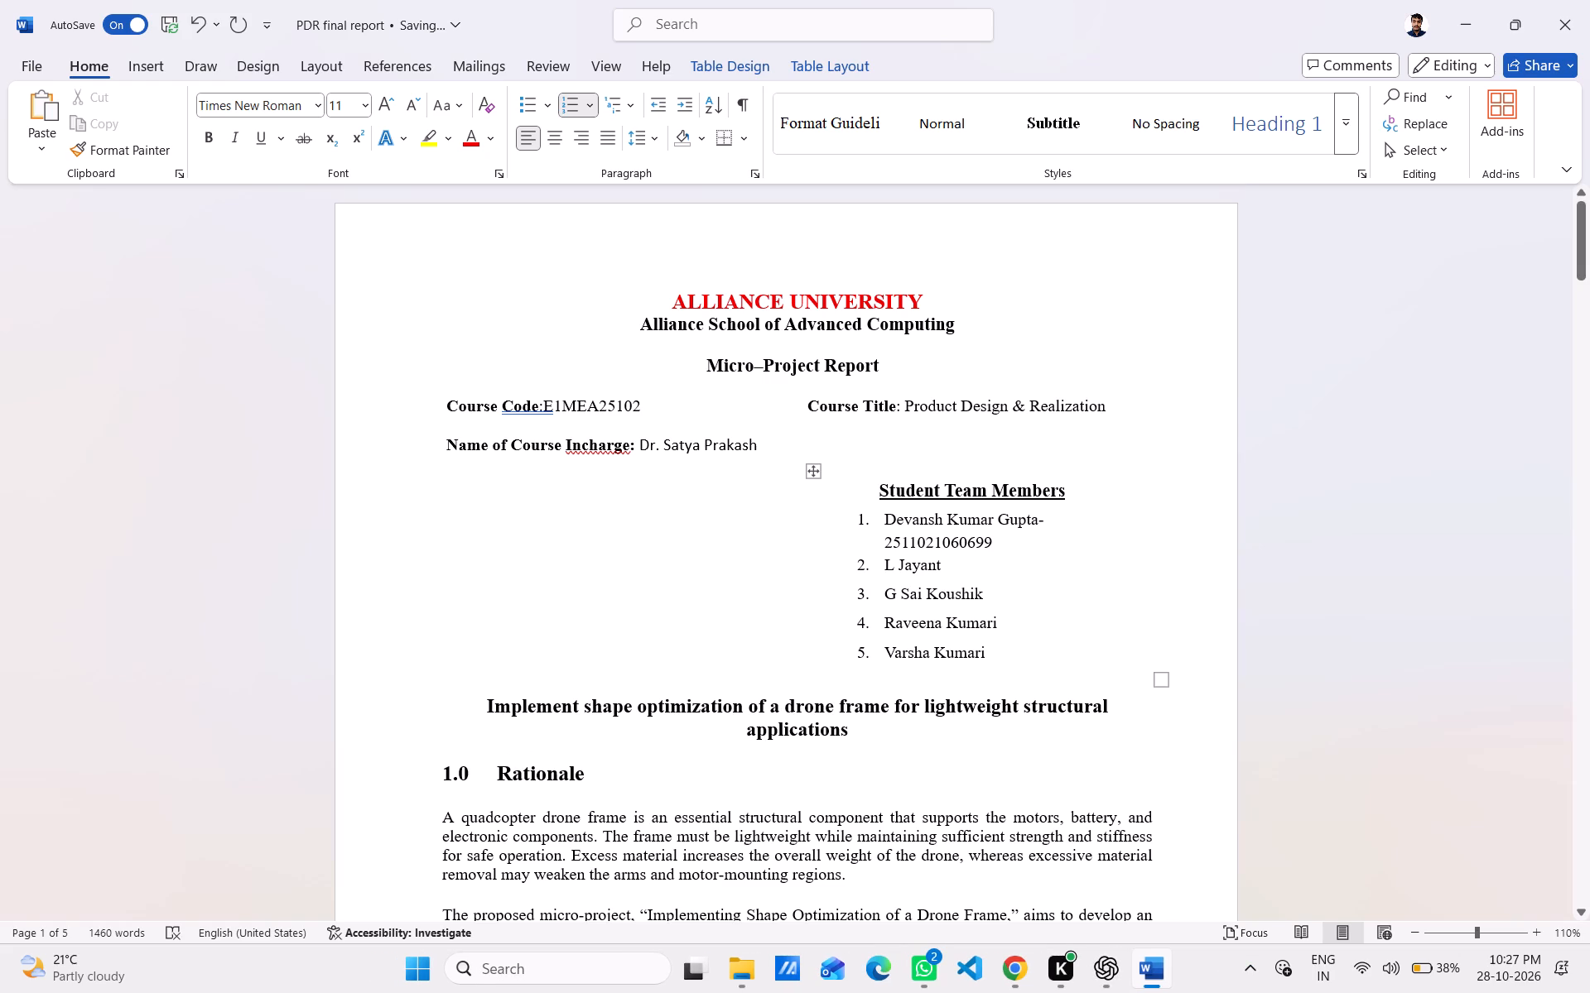
# Widen the team members table further so the first member's name and registration number fit on one line.
pyautogui.moveTo(818, 471); pyautogui.dragTo(796, 454)
pyautogui.hotkey('ctrl', 'z')
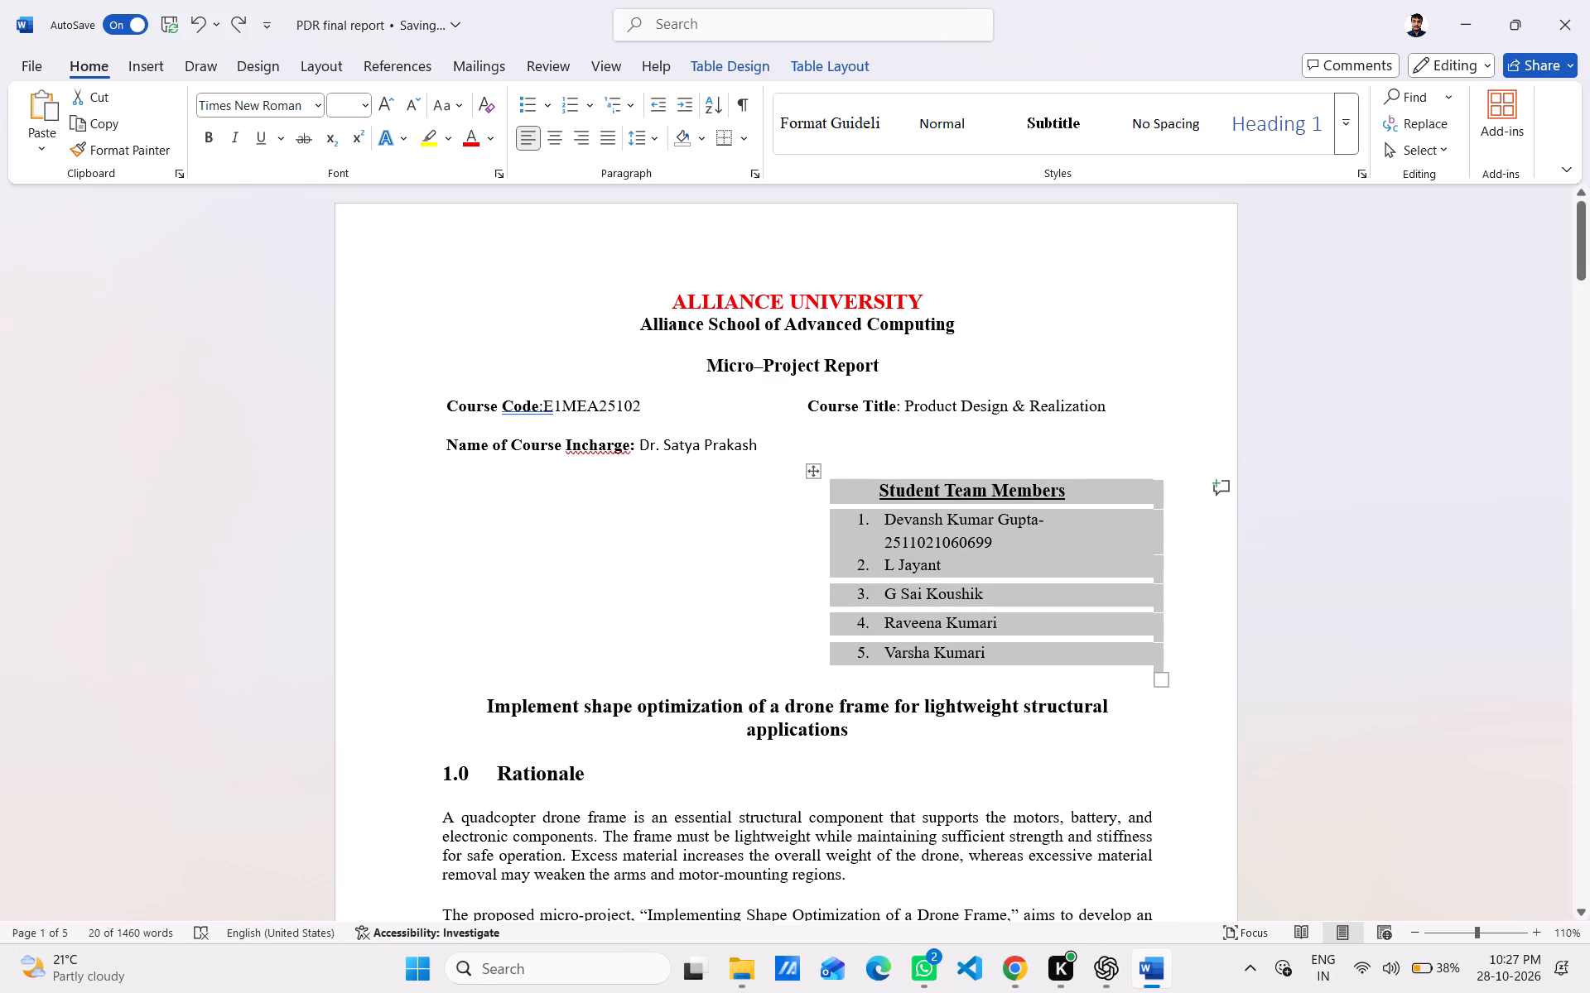
pyautogui.moveTo(1158, 680); pyautogui.dragTo(1192, 674)
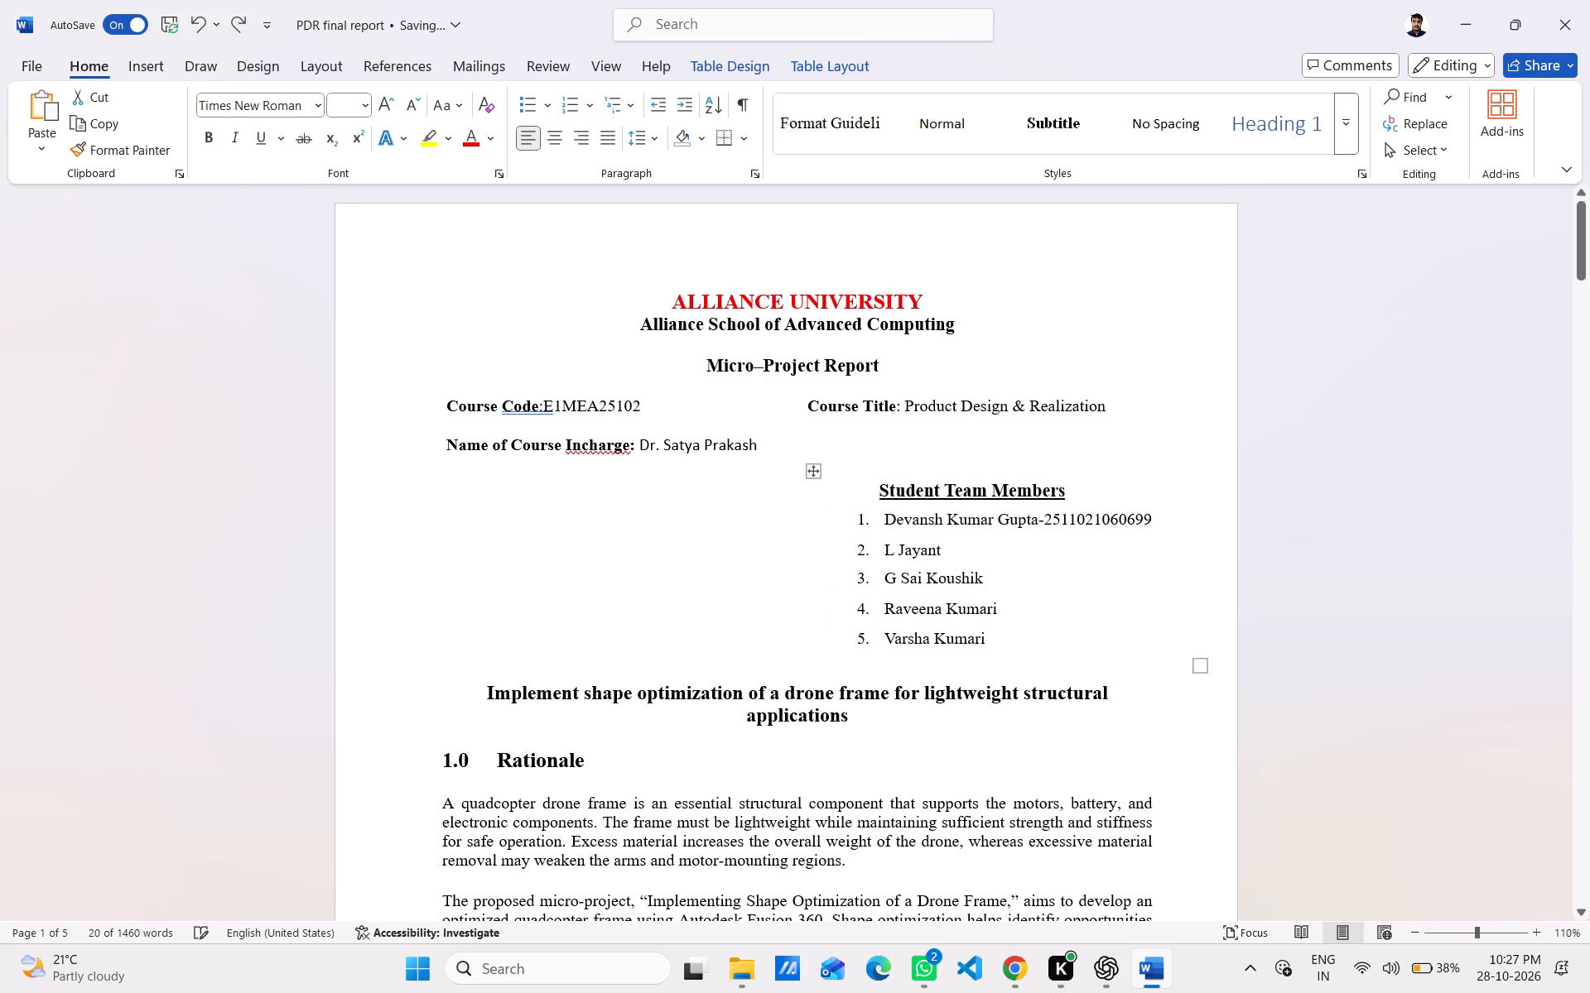
# Insert a space between the first team member's name and the hyphen.
pyautogui.moveTo(1159, 515); pyautogui.dragTo(1053, 507)
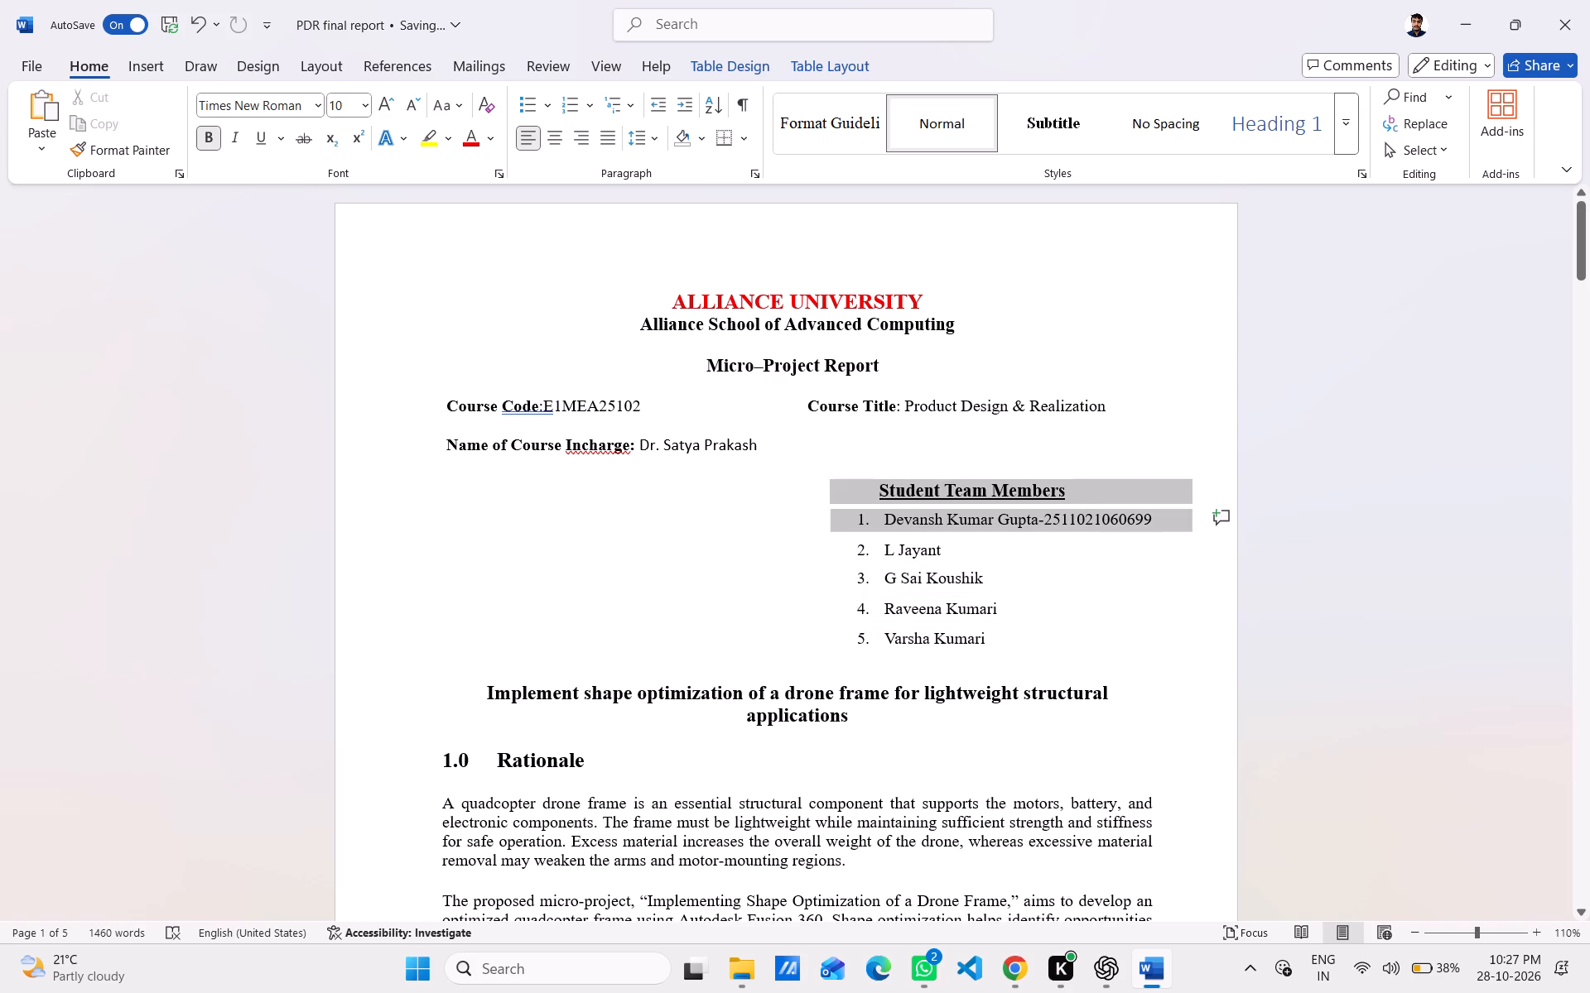
pyautogui.moveTo(1053, 507); pyautogui.dragTo(1075, 525)
pyautogui.click(1075, 525)
pyautogui.click(1040, 519)
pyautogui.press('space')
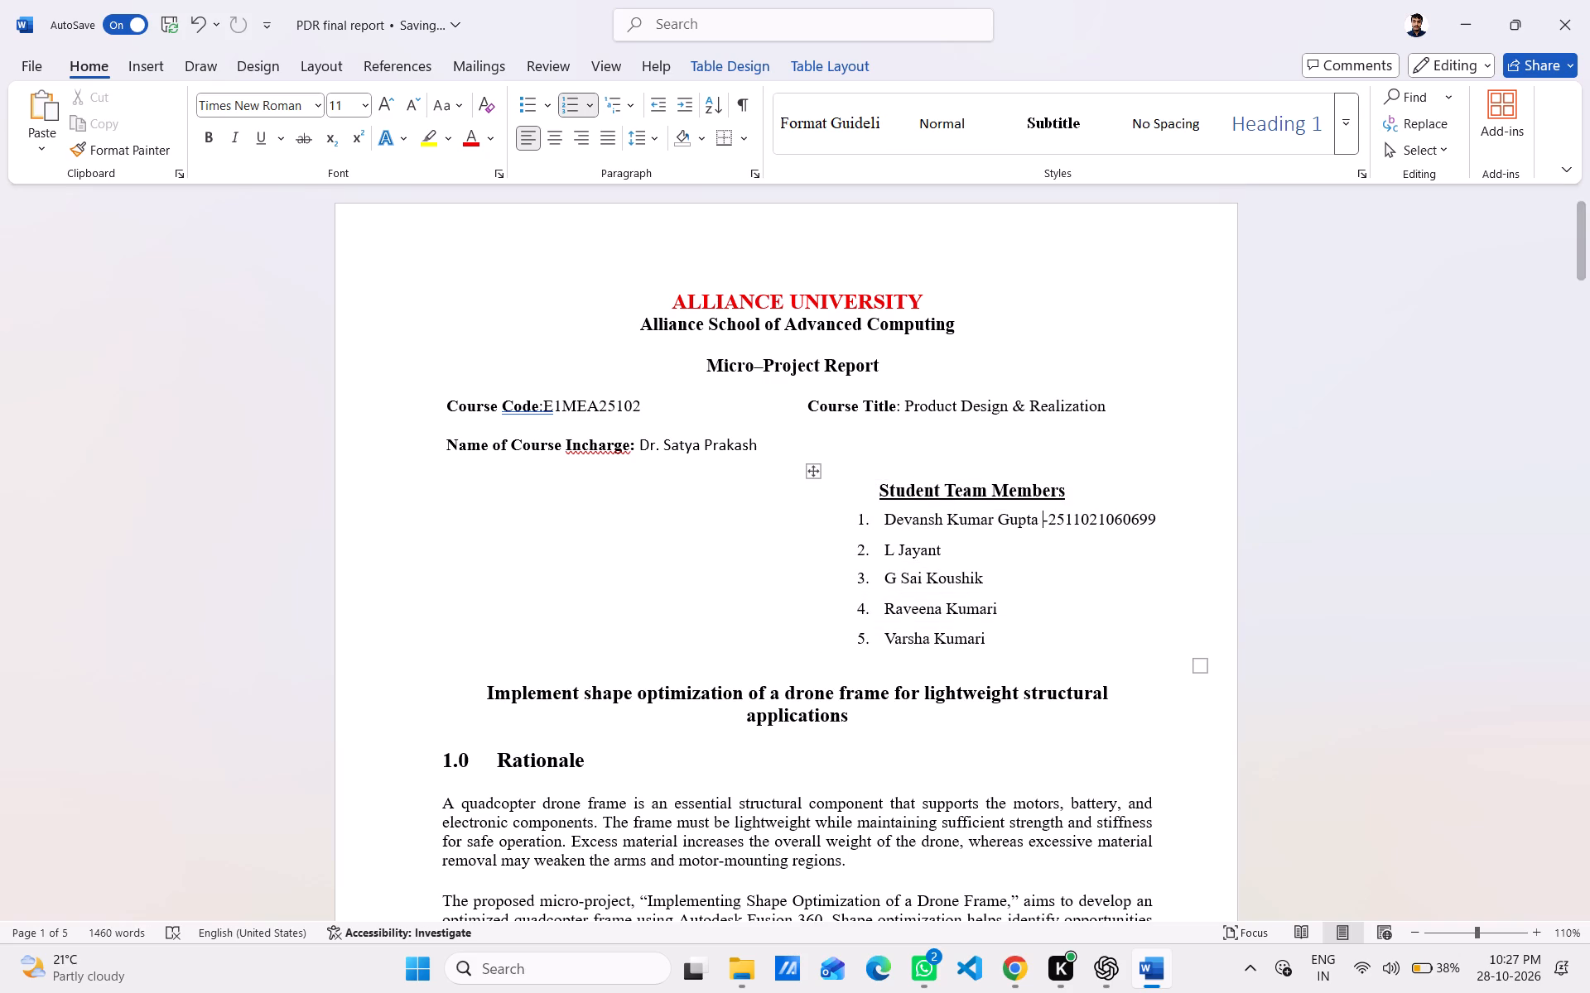
# Append a spaced hyphen and the student's registration number to the second team member's entry.
pyautogui.click(1010, 545)
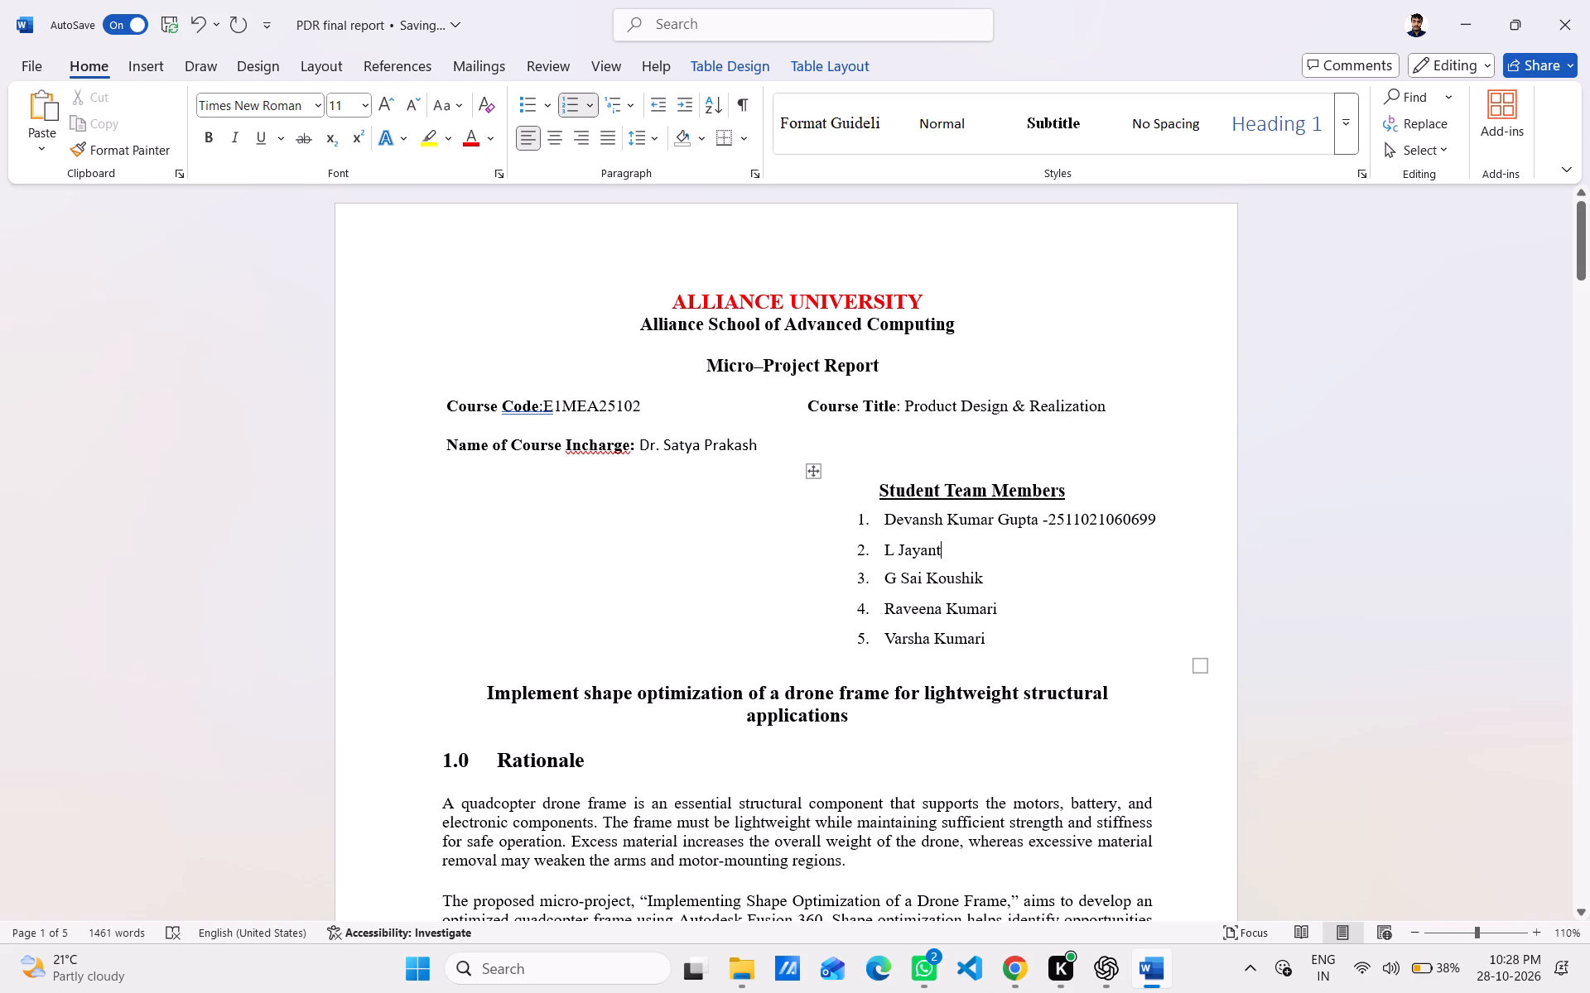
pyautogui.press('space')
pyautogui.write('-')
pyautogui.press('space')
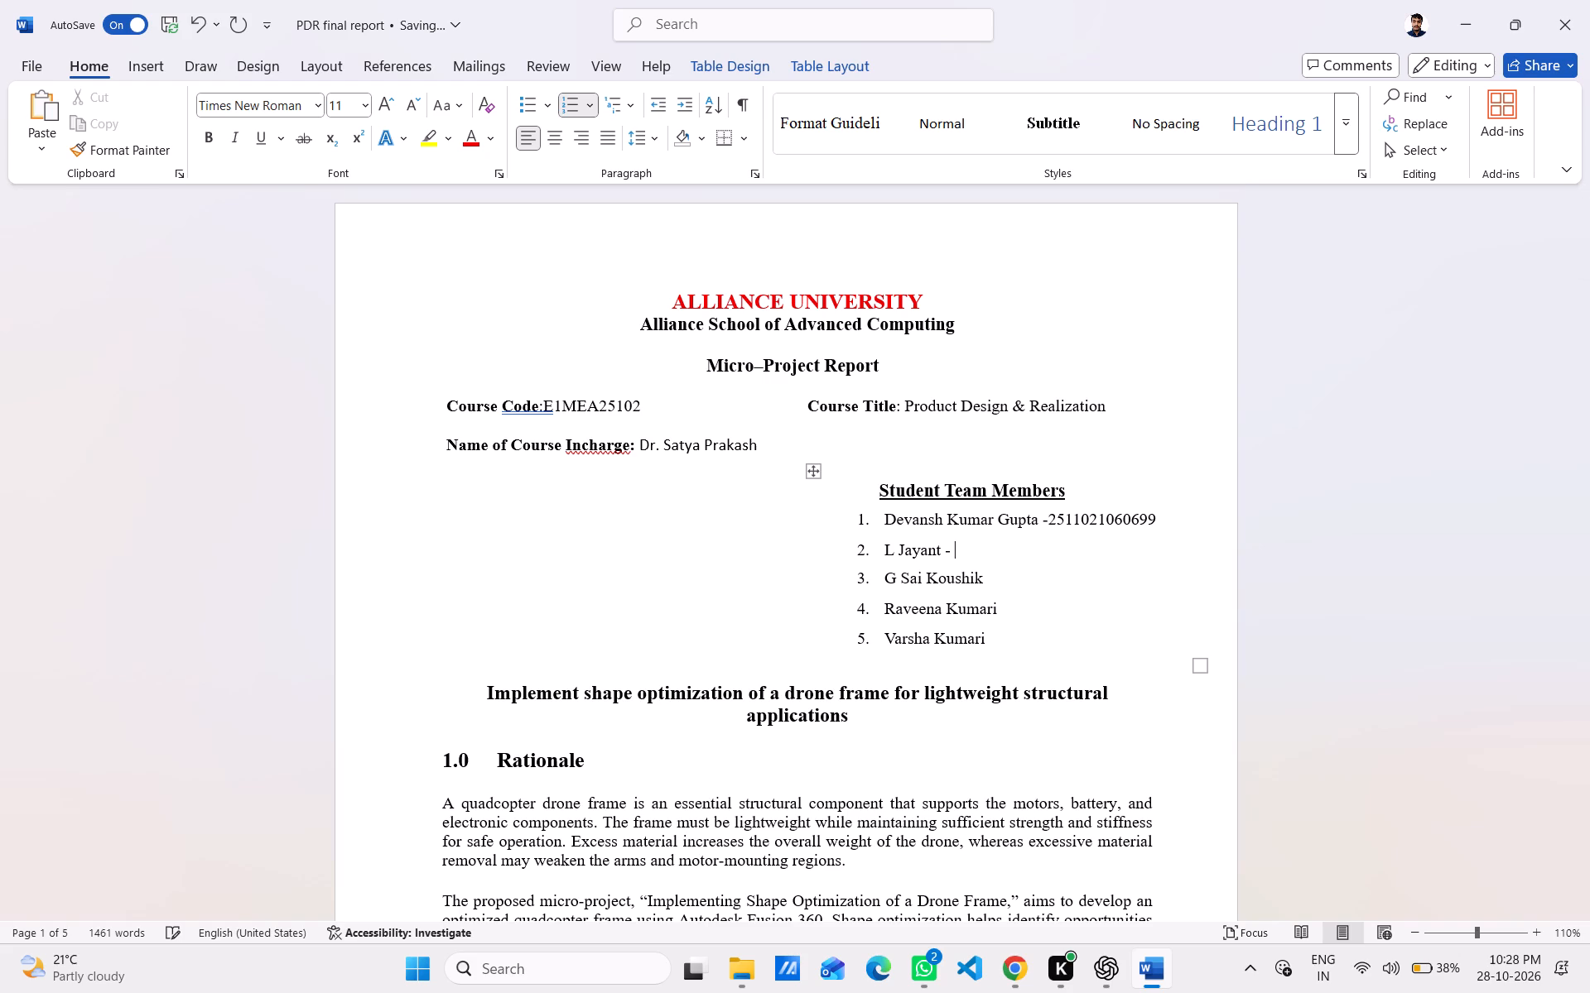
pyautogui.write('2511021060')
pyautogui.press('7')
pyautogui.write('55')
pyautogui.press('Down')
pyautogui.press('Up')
# Append a spaced hyphen and the student's registration number to the third team member's entry.
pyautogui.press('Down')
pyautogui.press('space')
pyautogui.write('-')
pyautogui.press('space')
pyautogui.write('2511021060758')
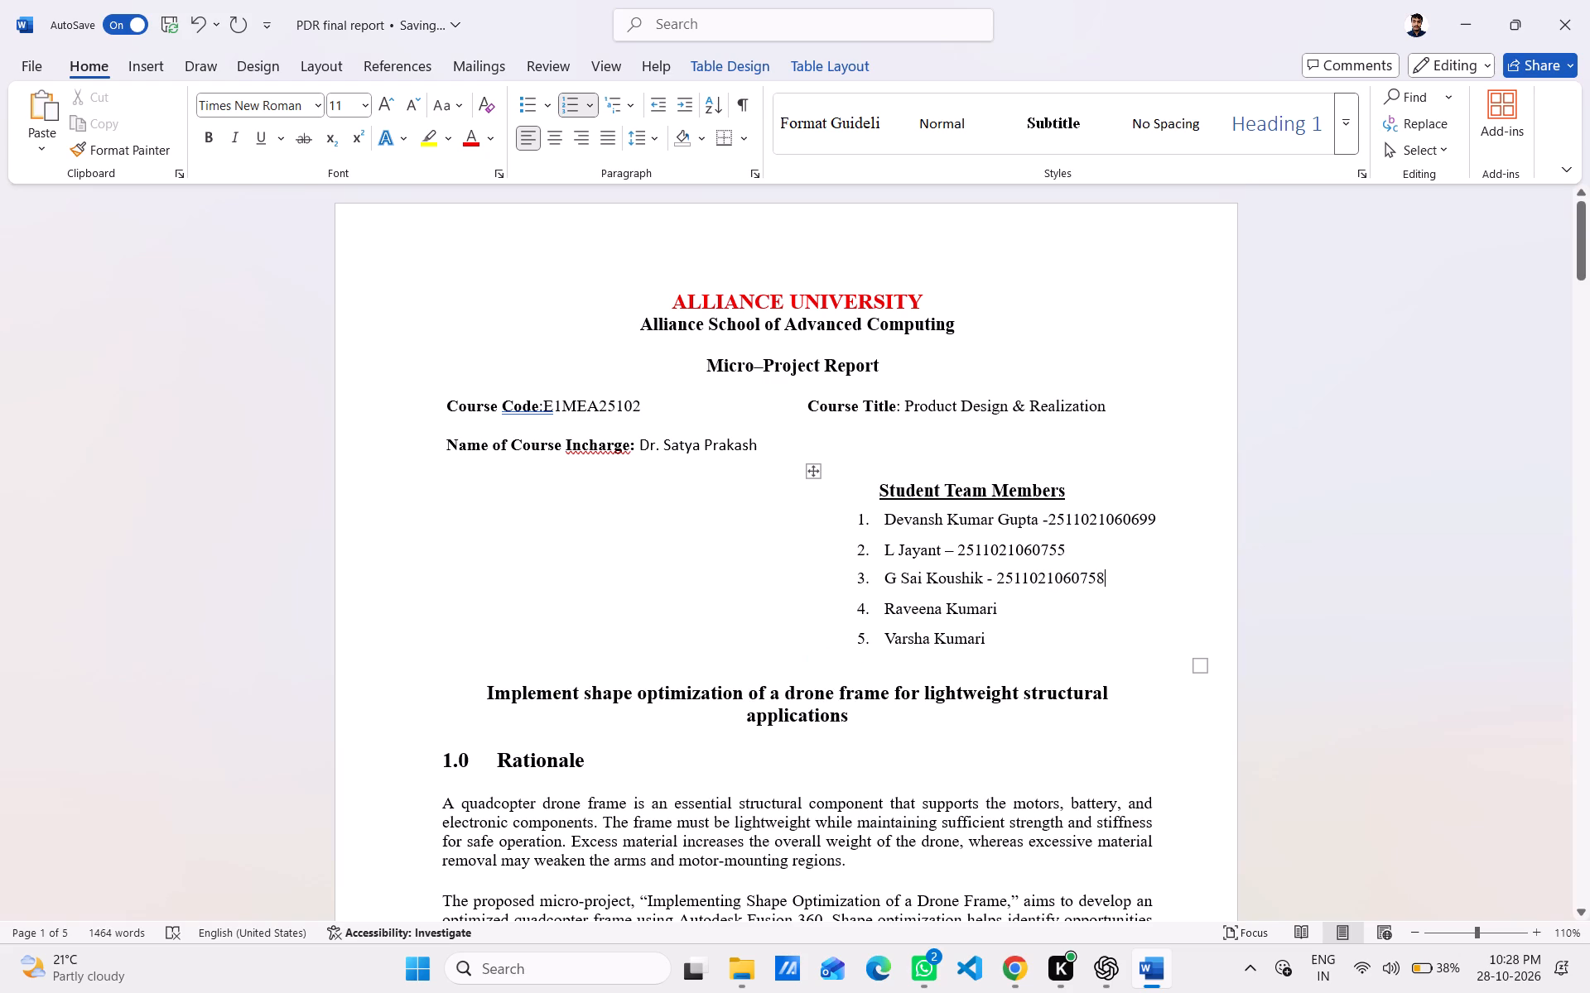
# Append a spaced hyphen and the student's registration number to the fourth team member's entry.
pyautogui.click(1008, 616)
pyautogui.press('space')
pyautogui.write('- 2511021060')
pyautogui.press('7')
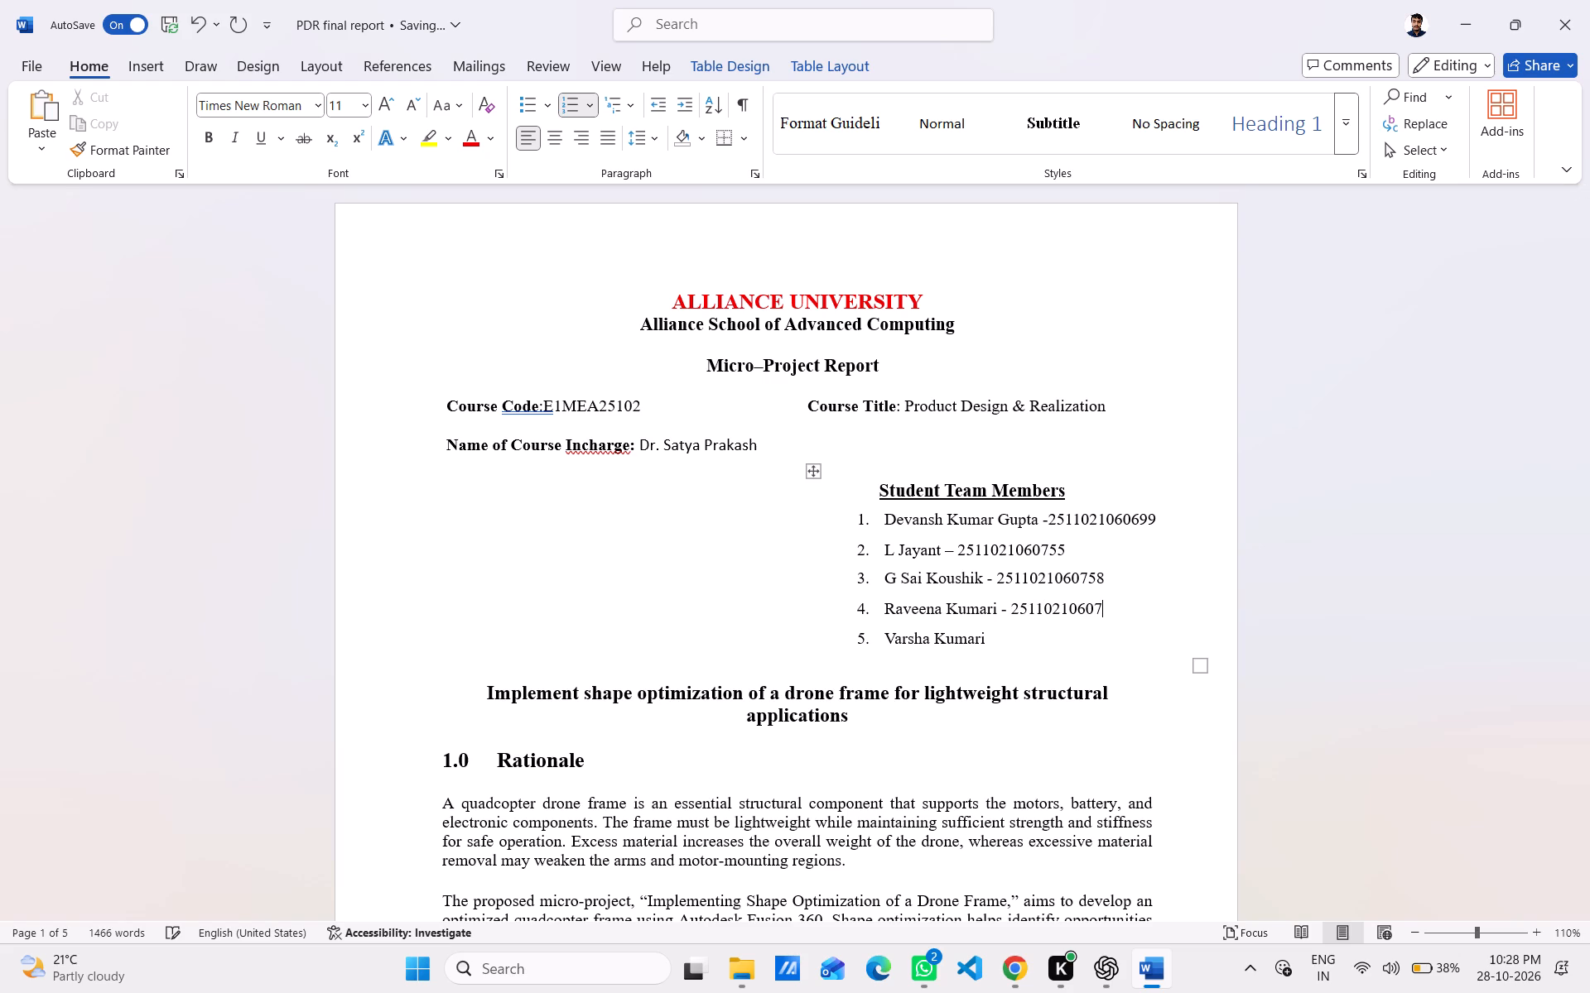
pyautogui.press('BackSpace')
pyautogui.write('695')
# Append a spaced hyphen and the student's registration number to the fifth team member's entry.
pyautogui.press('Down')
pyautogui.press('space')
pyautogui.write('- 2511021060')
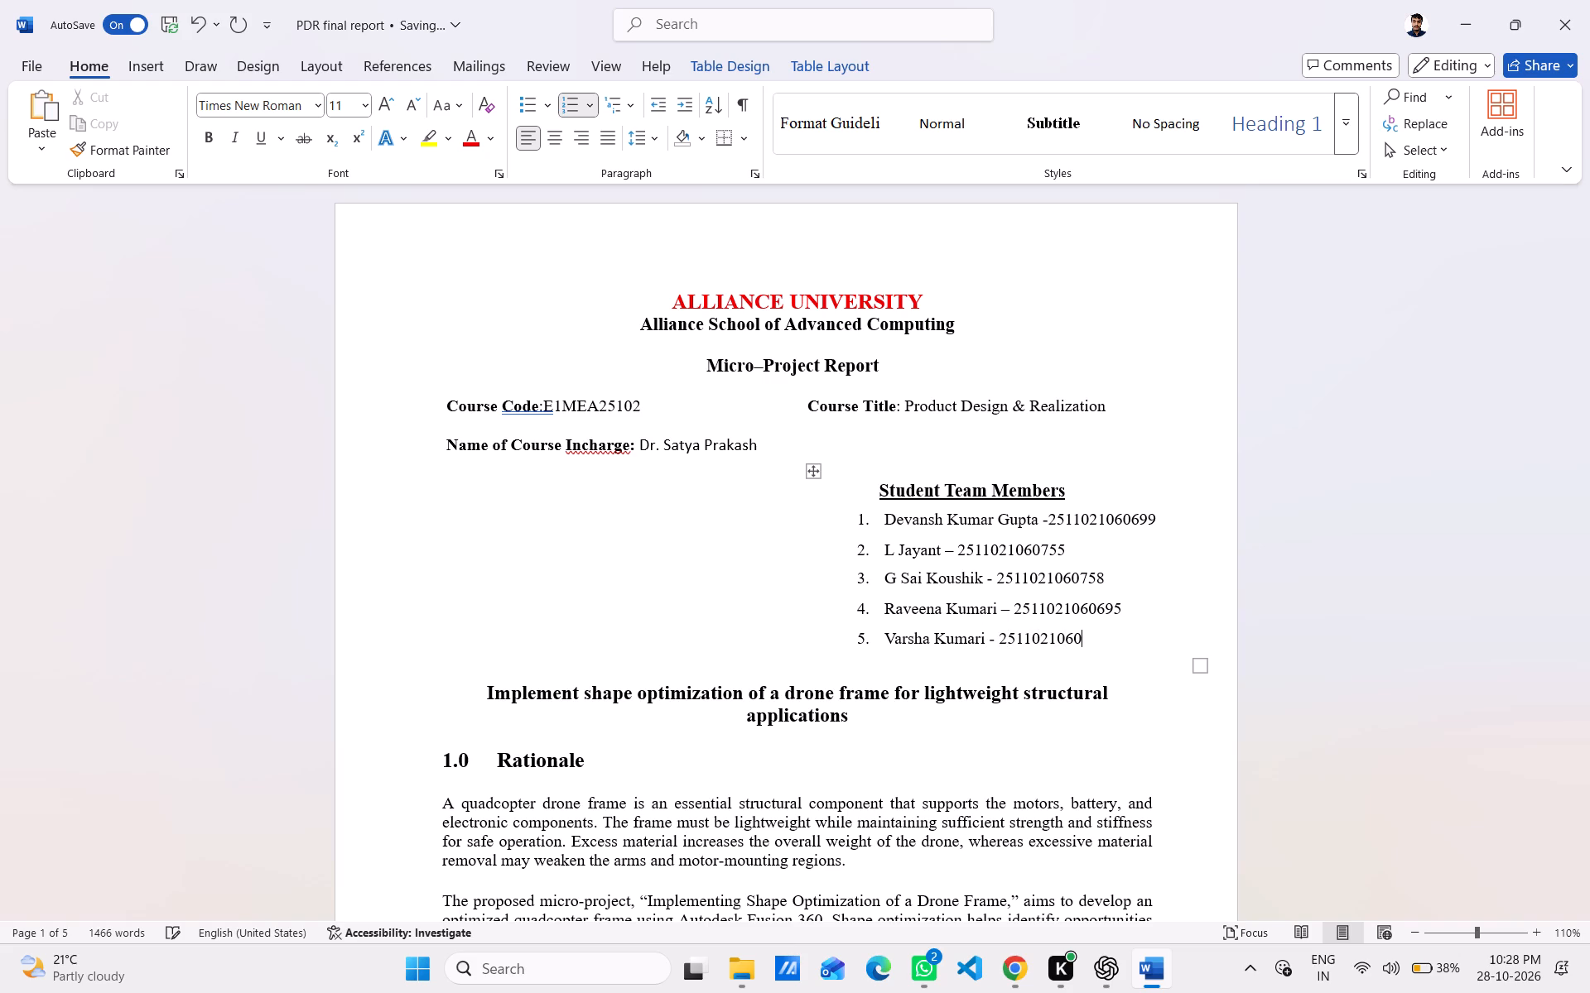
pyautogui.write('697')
pyautogui.click(1423, 455)
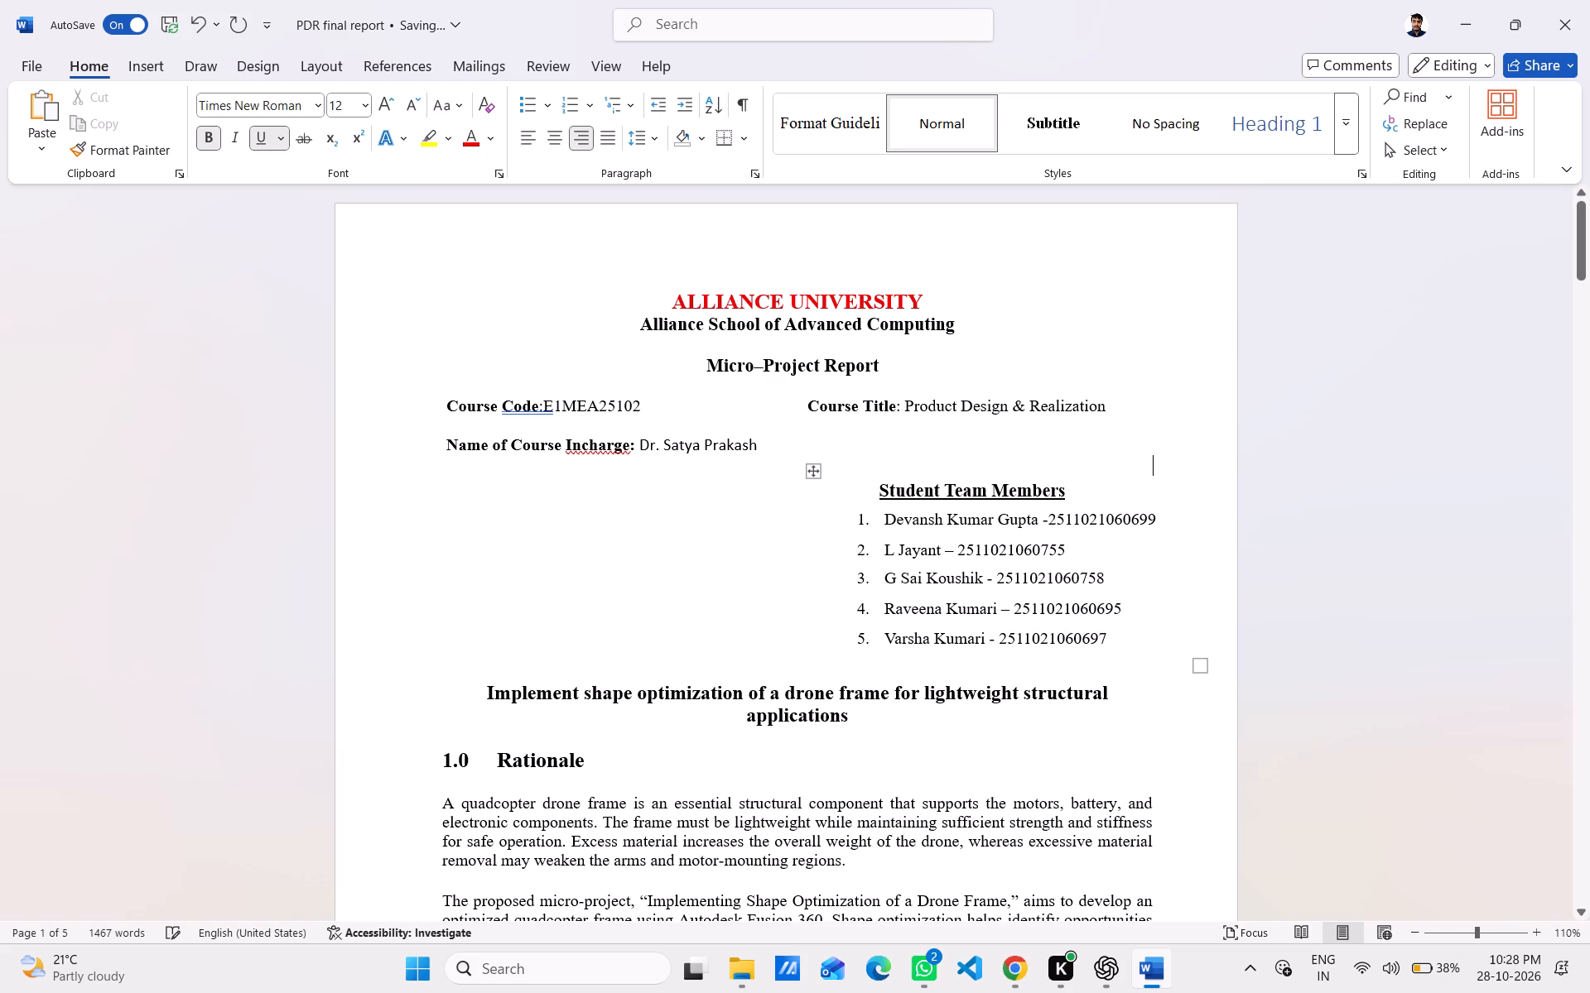
# Review the rest of the report through to the Benefits, Area of Future Improvement and References sections on the last page.
pyautogui.scroll(-7, 908, 413)
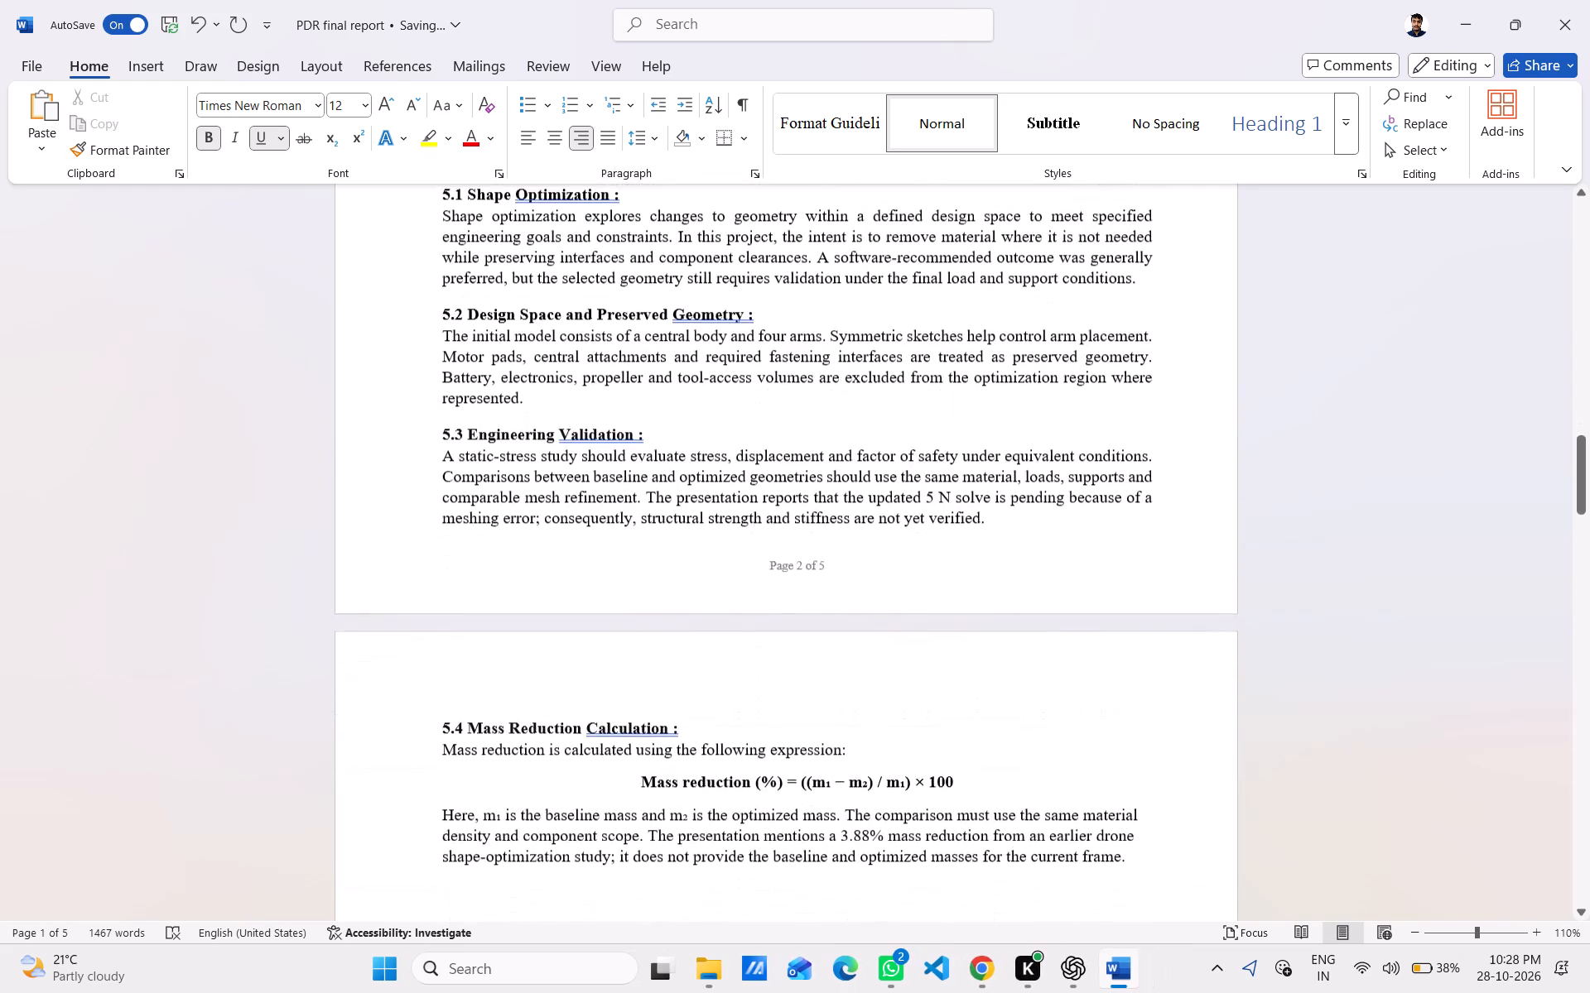
pyautogui.scroll(-9, 908, 413)
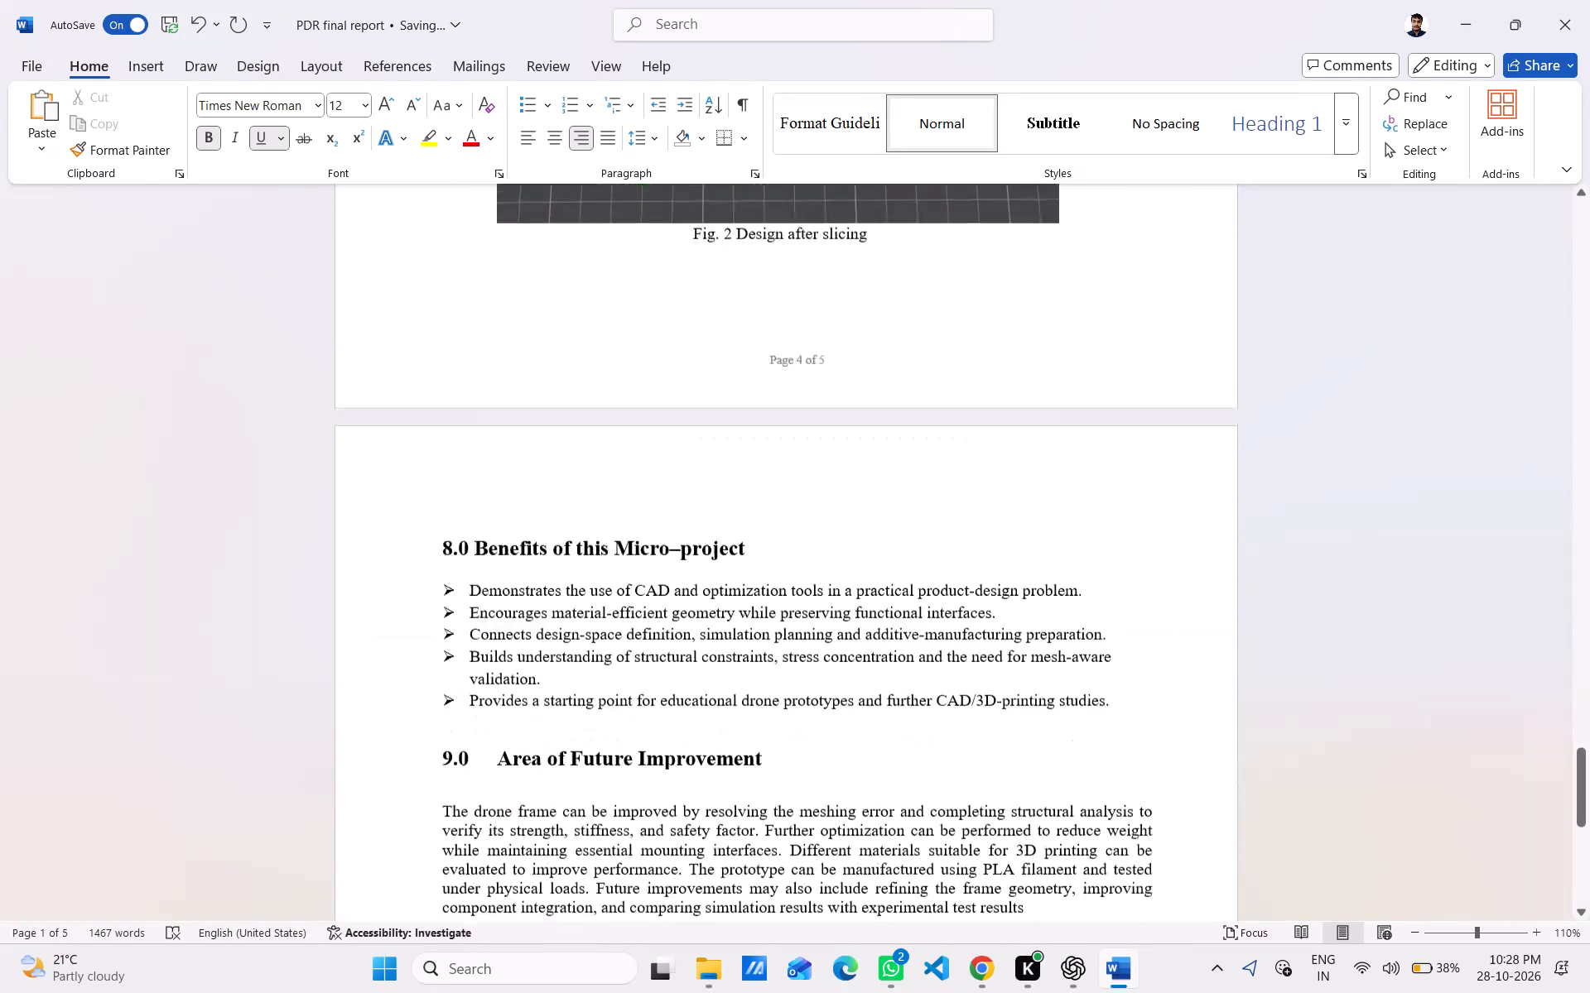
pyautogui.scroll(-1, 908, 413)
pyautogui.scroll(1, 908, 413)
pyautogui.scroll(-2, 908, 413)
pyautogui.scroll(1, 908, 413)
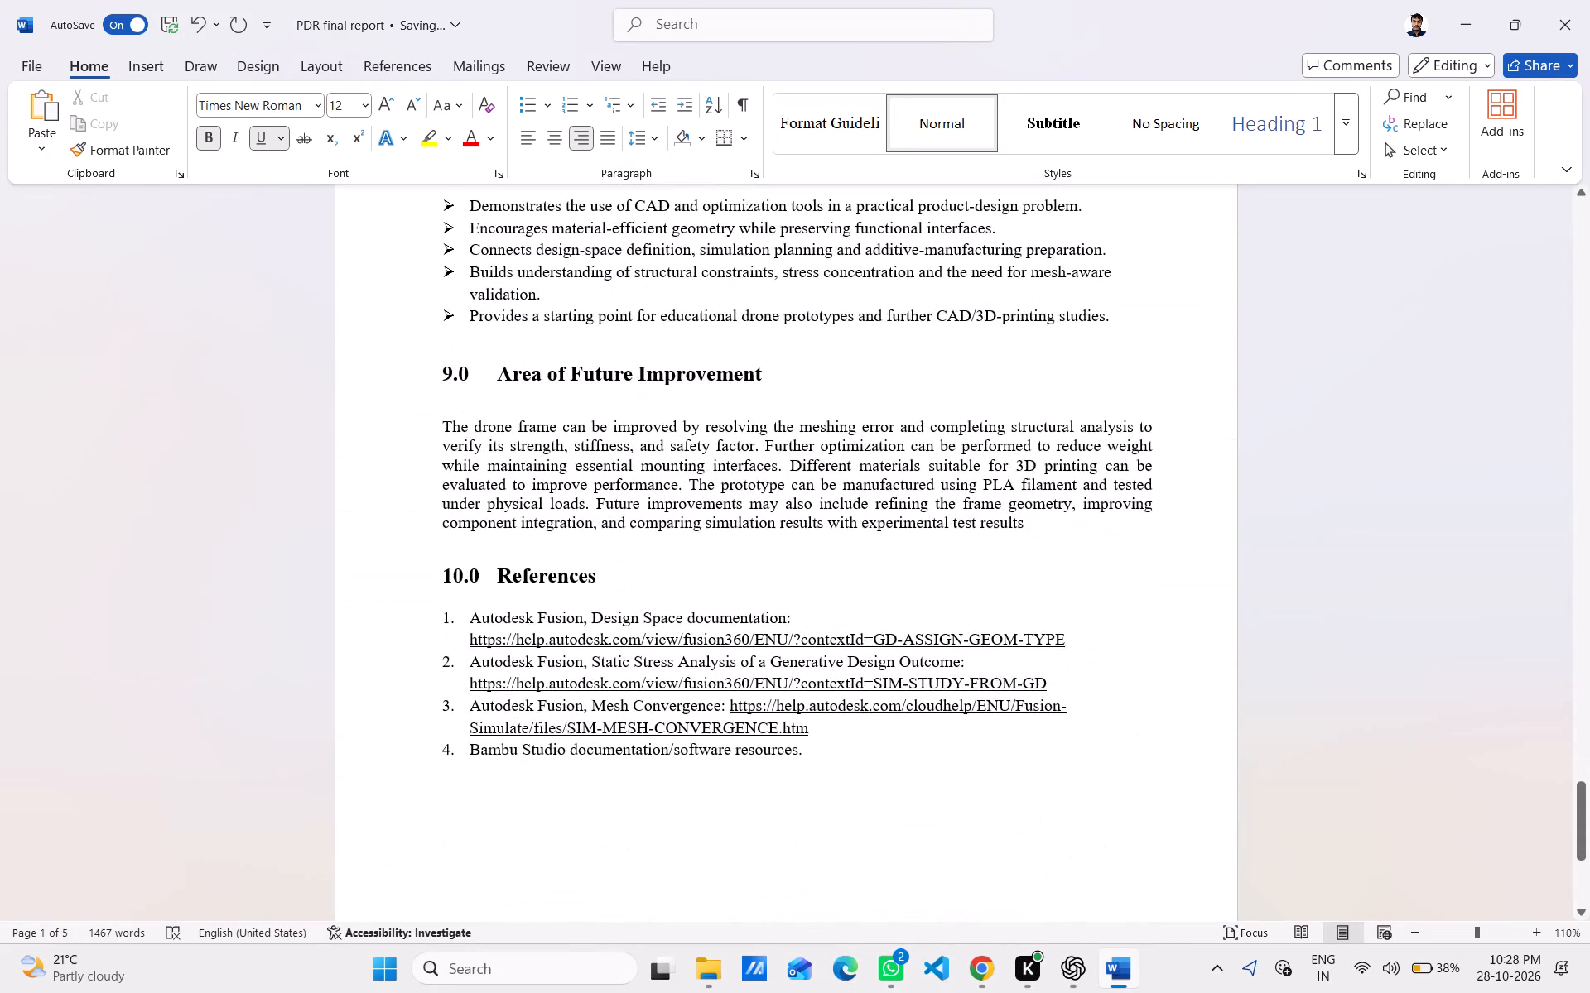
pyautogui.scroll(1, 908, 413)
pyautogui.scroll(-3, 908, 413)
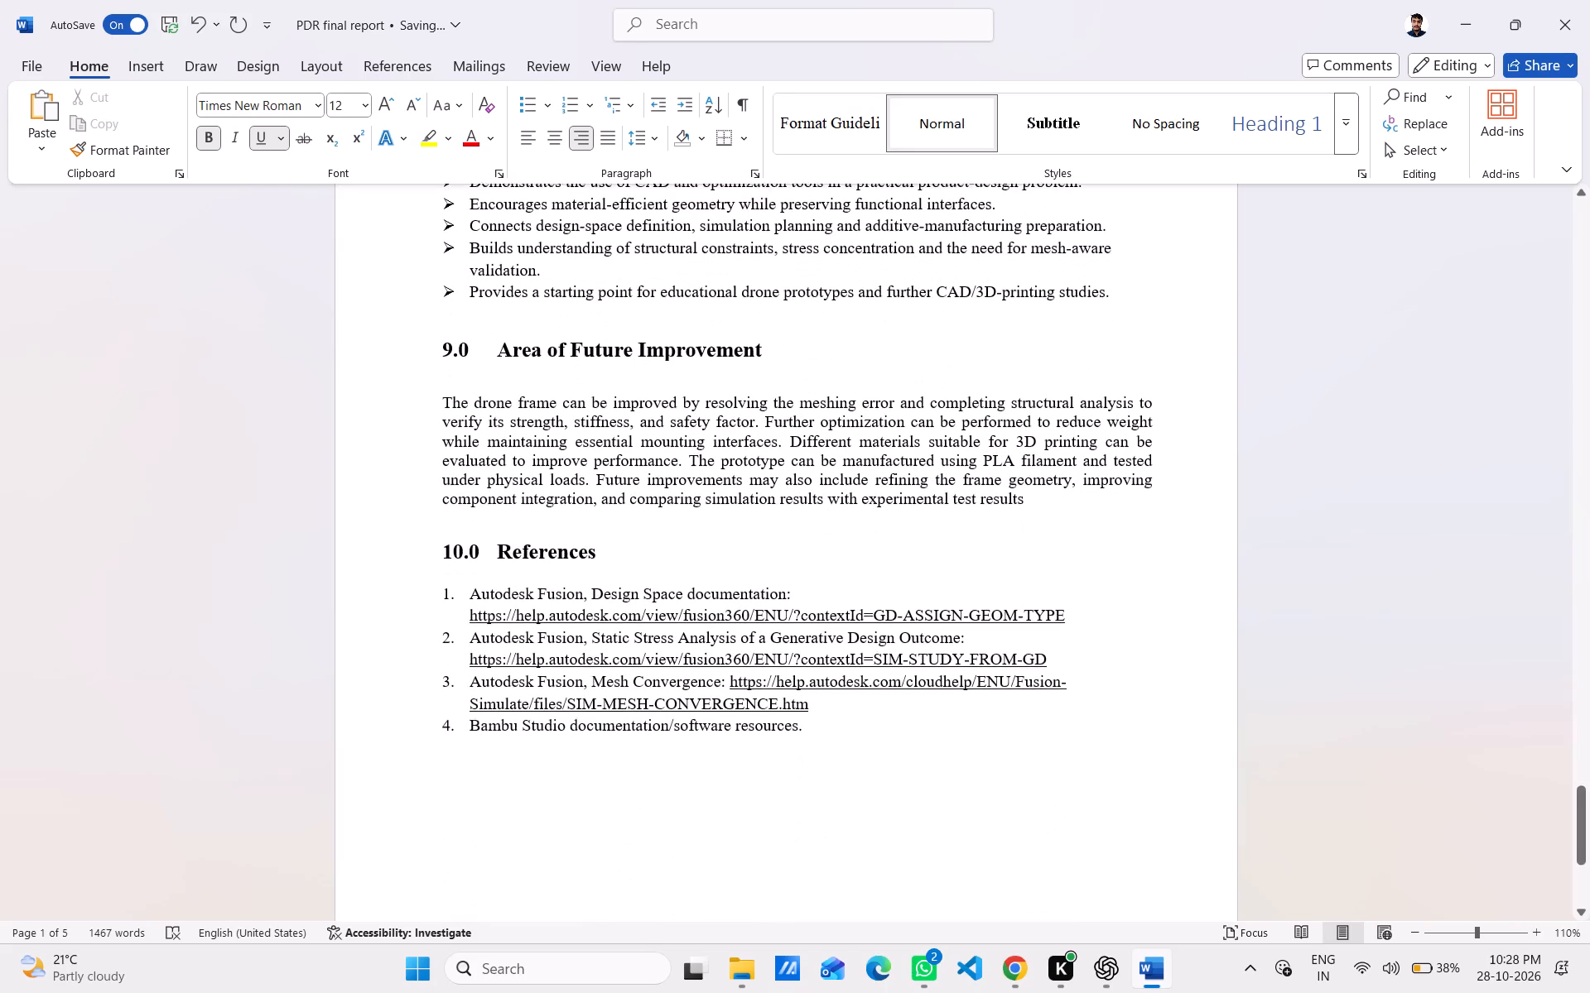
pyautogui.scroll(-2, 908, 413)
pyautogui.scroll(2, 1073, 569)
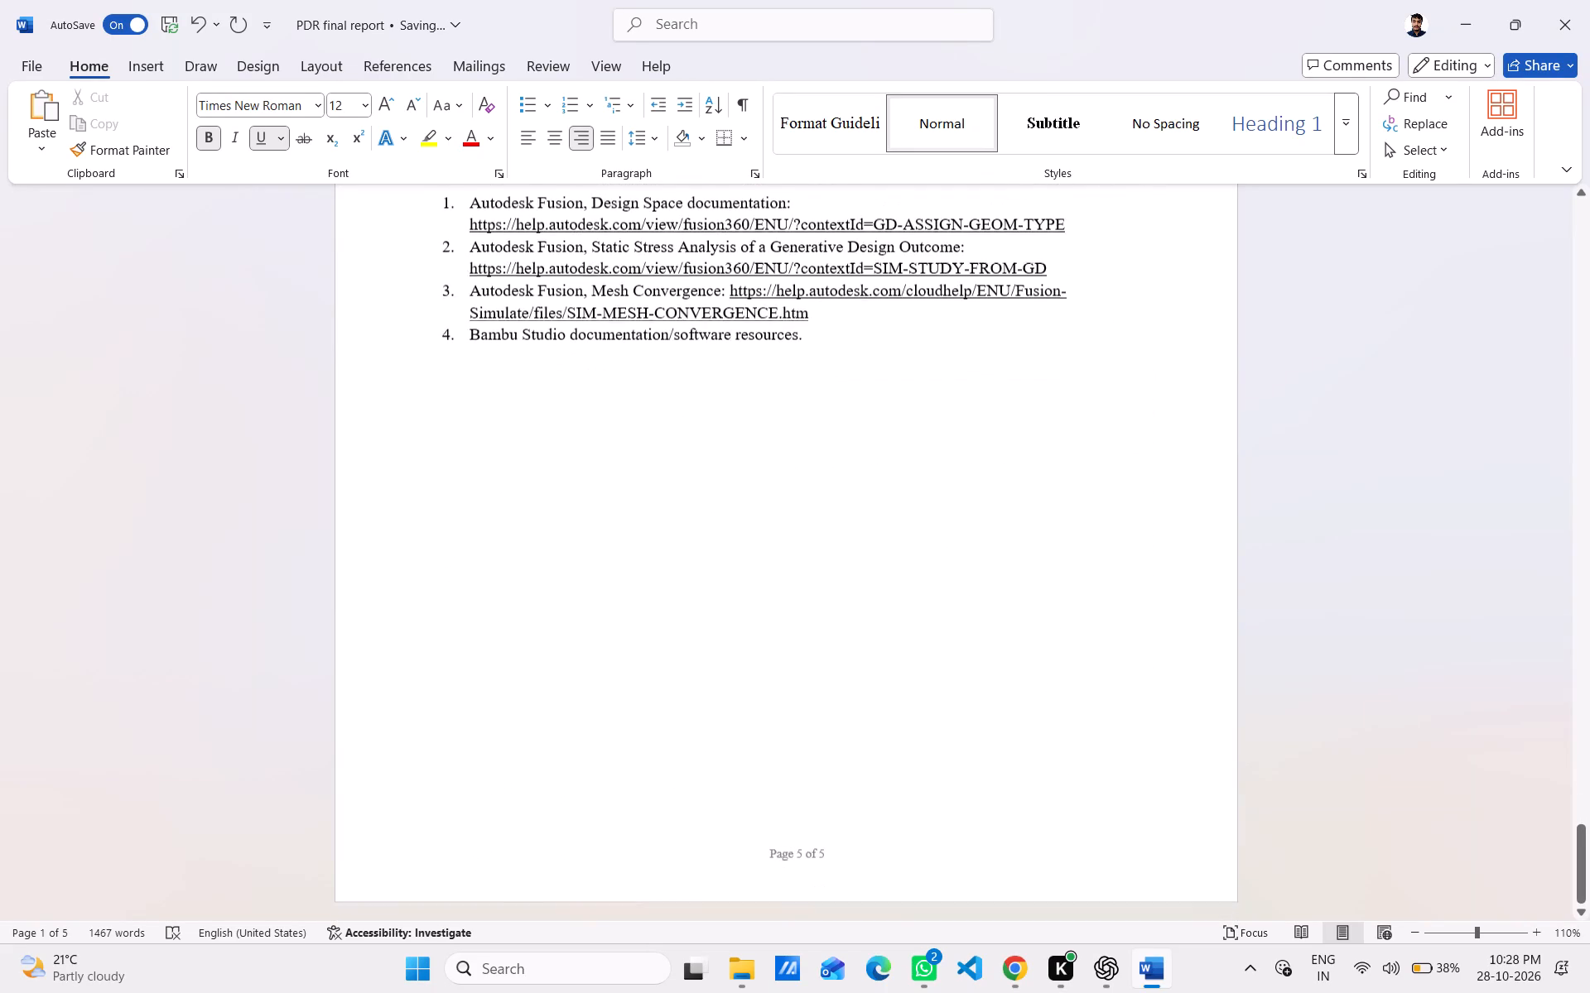
pyautogui.scroll(1, 1073, 569)
pyautogui.scroll(-14, 1073, 569)
pyautogui.scroll(2, 1073, 569)
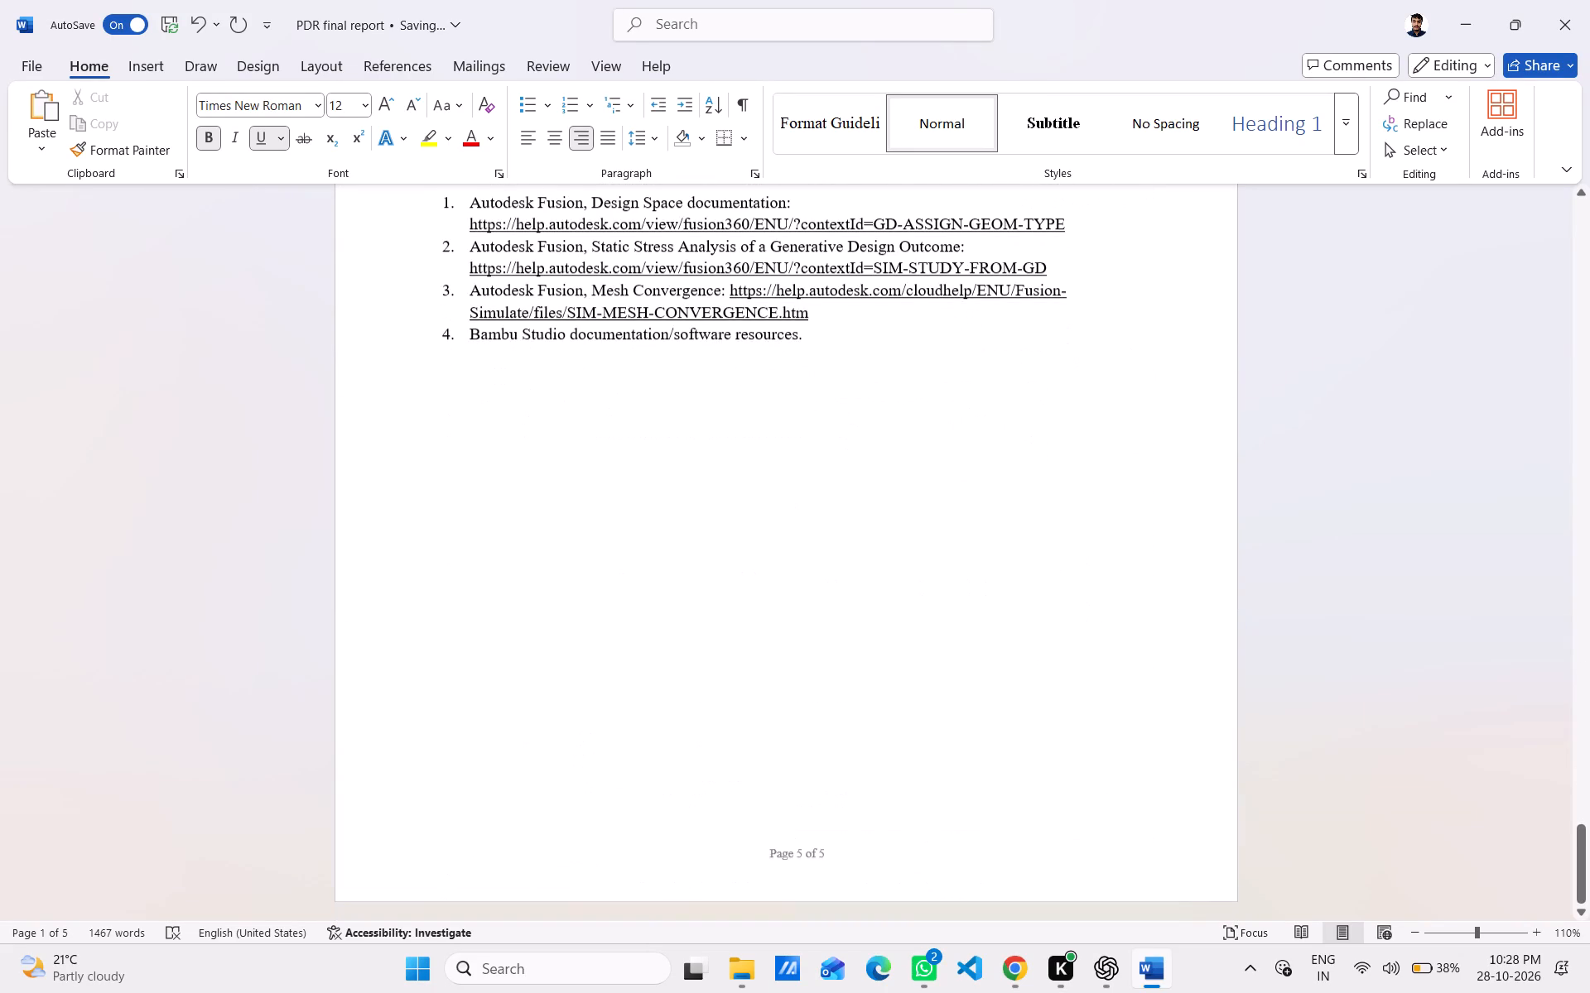
# Review the report back from the References to the first page, checking the team members list and the opening Rationale and Course Outcomes sections.
pyautogui.scroll(11, 1073, 569)
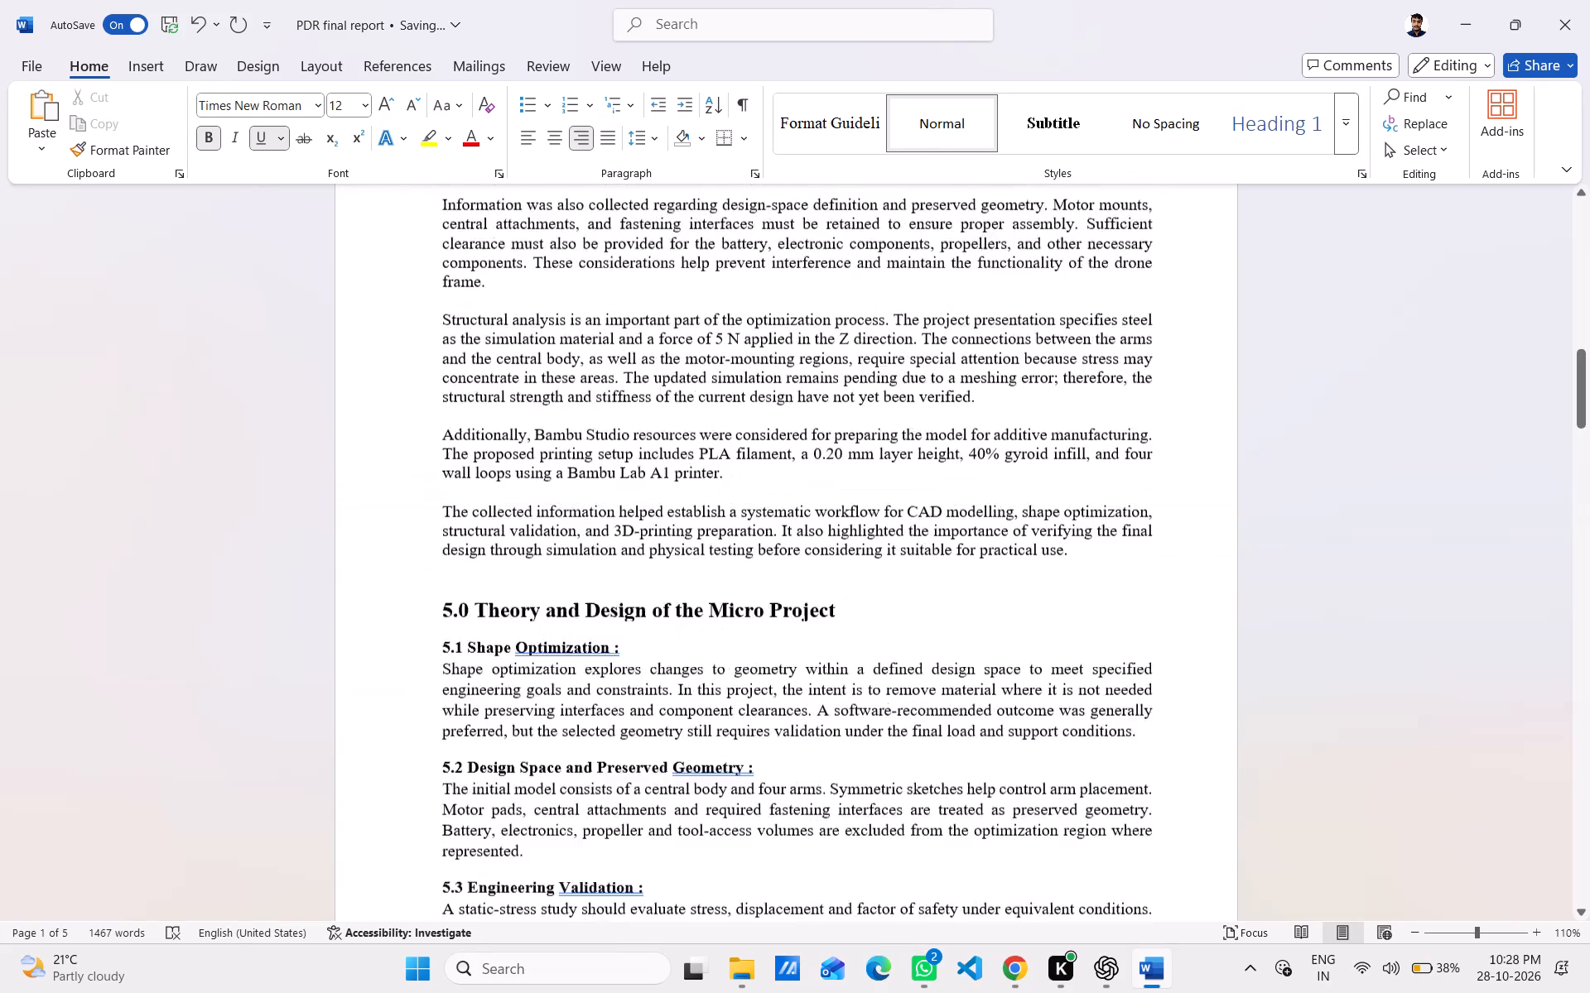
pyautogui.scroll(6, 1073, 569)
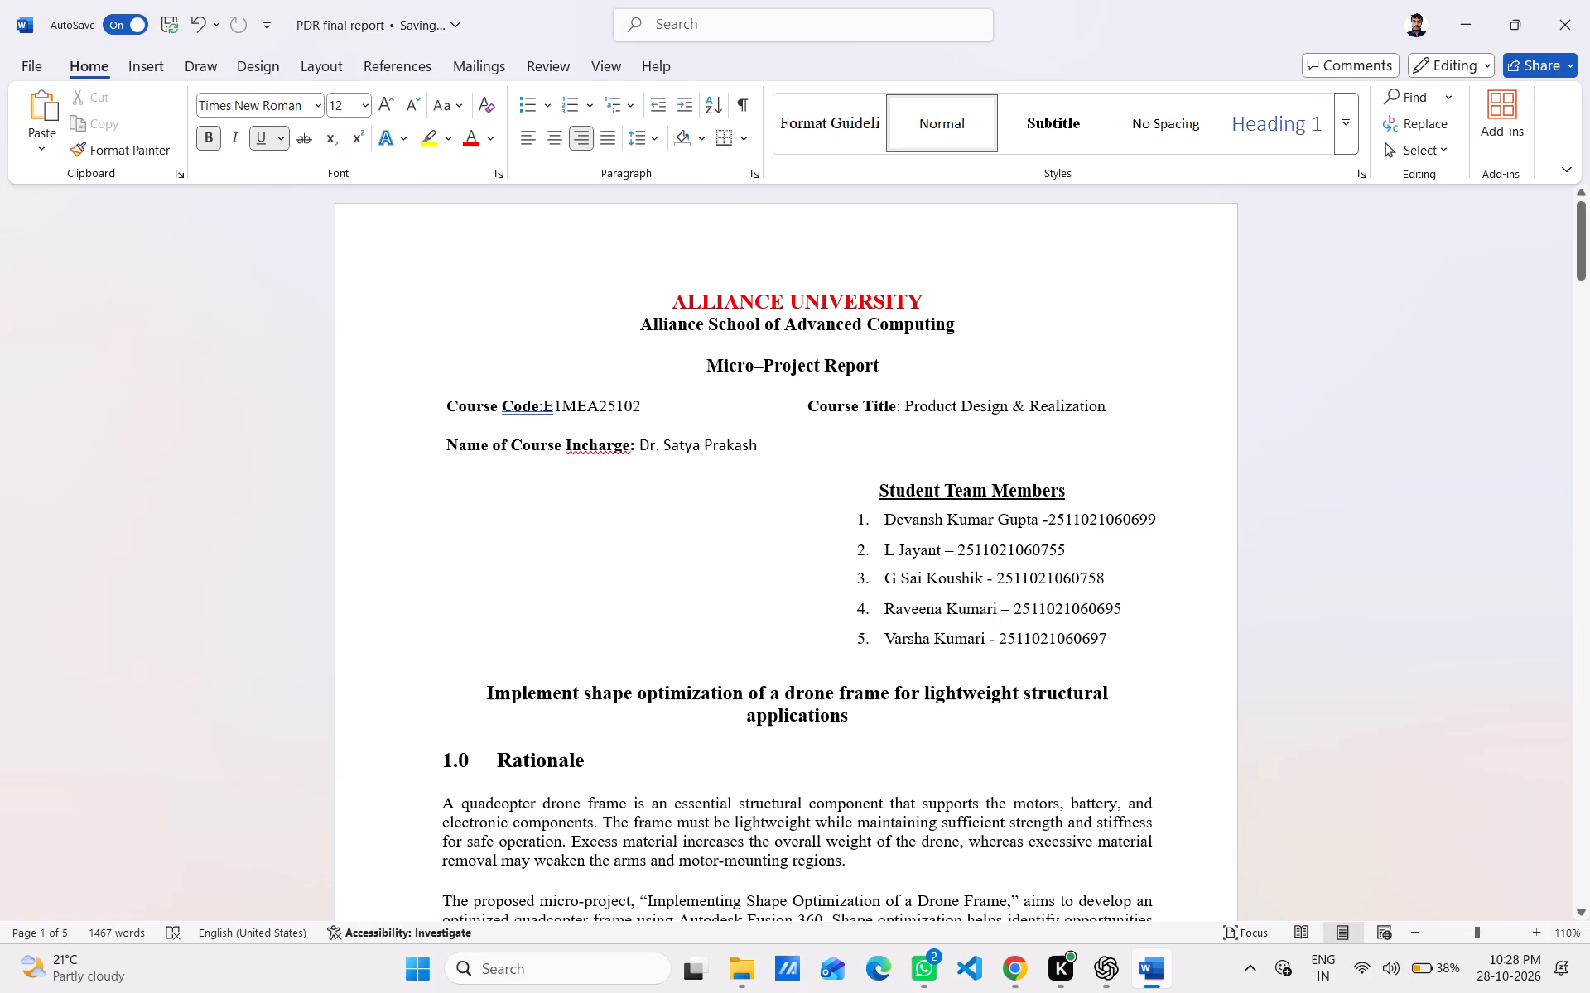
pyautogui.scroll(-3, 953, 425)
pyautogui.scroll(3, 953, 425)
pyautogui.scroll(-1, 1042, 558)
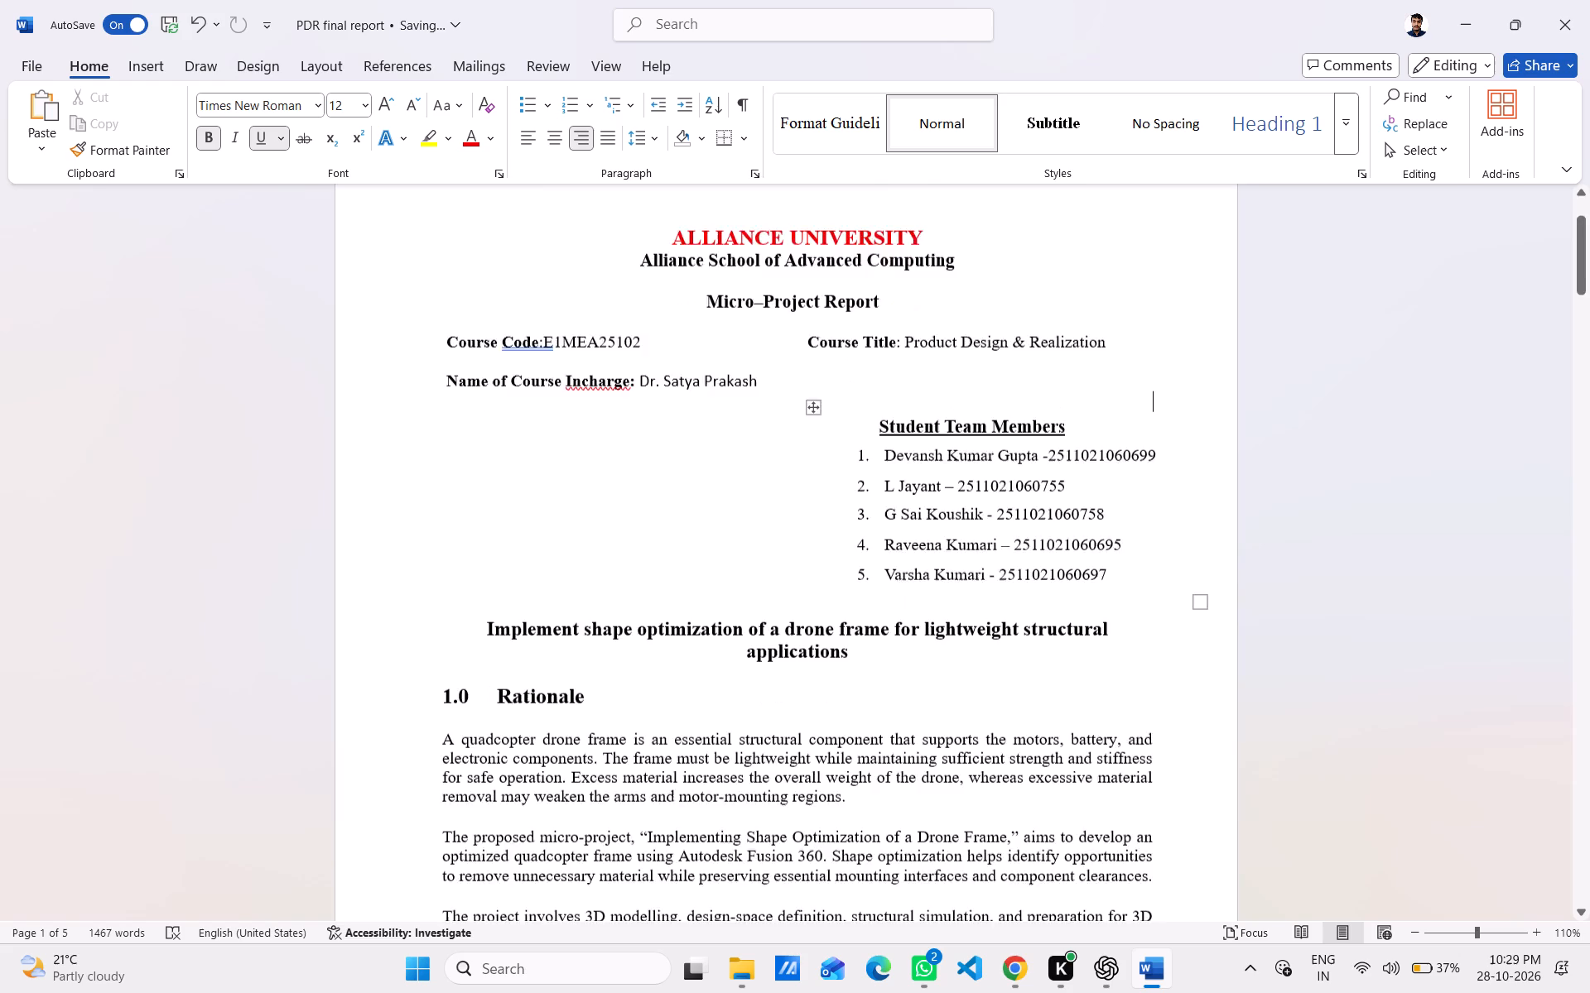
pyautogui.scroll(-2, 1042, 558)
pyautogui.scroll(1, 1042, 558)
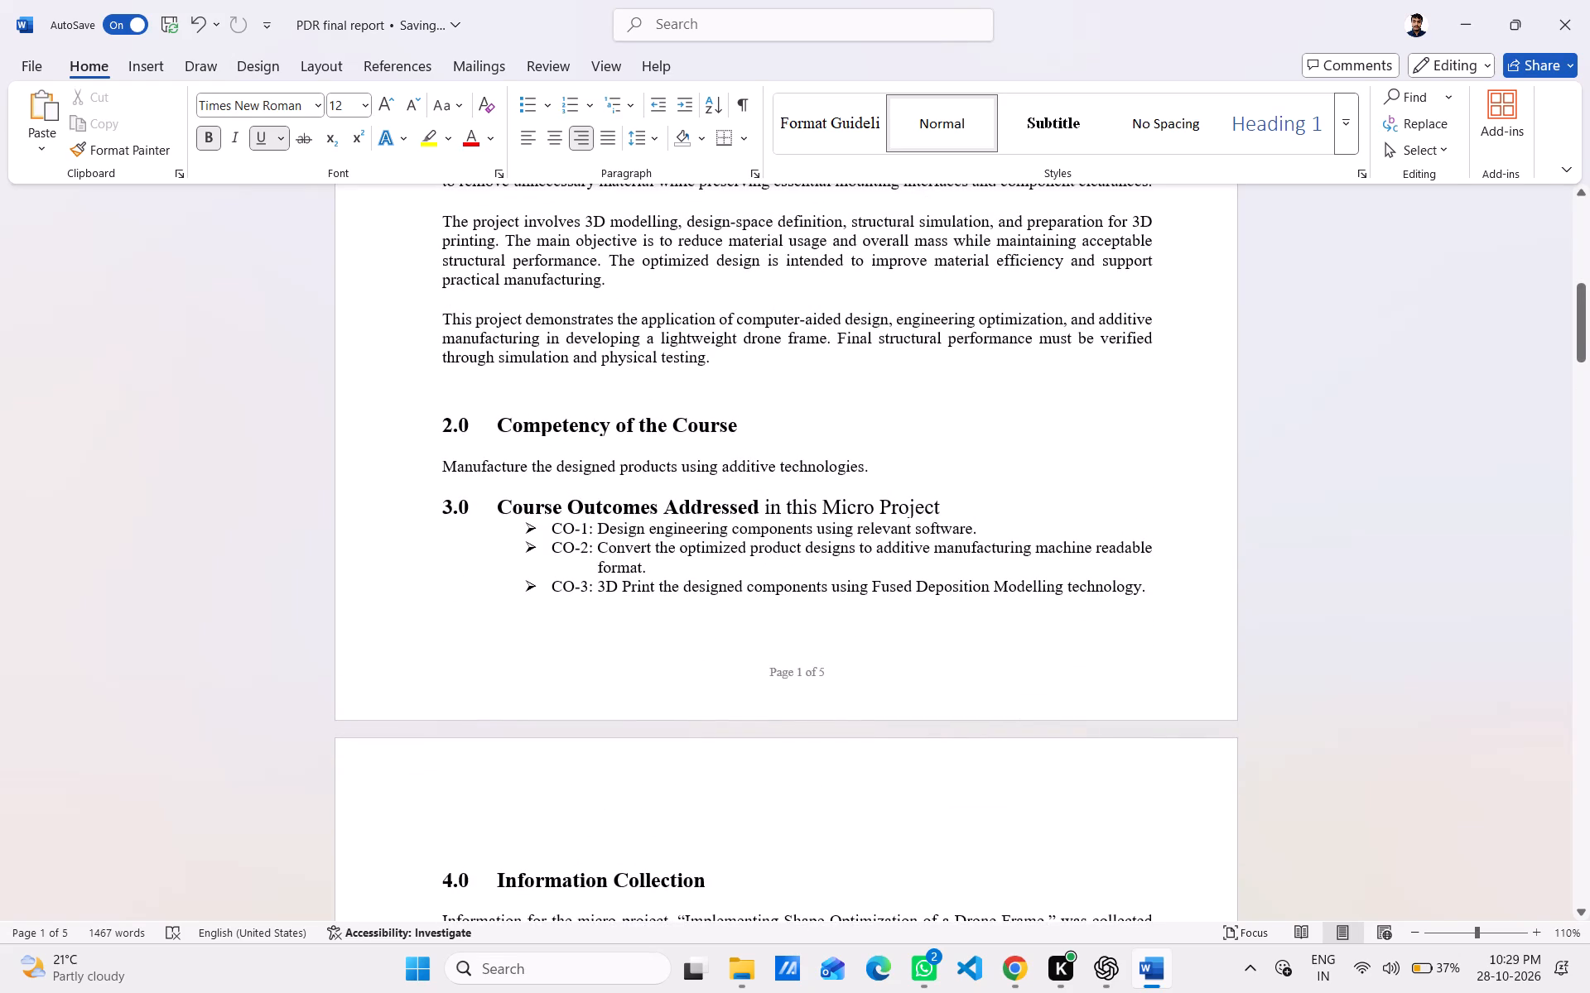
pyautogui.scroll(6, 1042, 558)
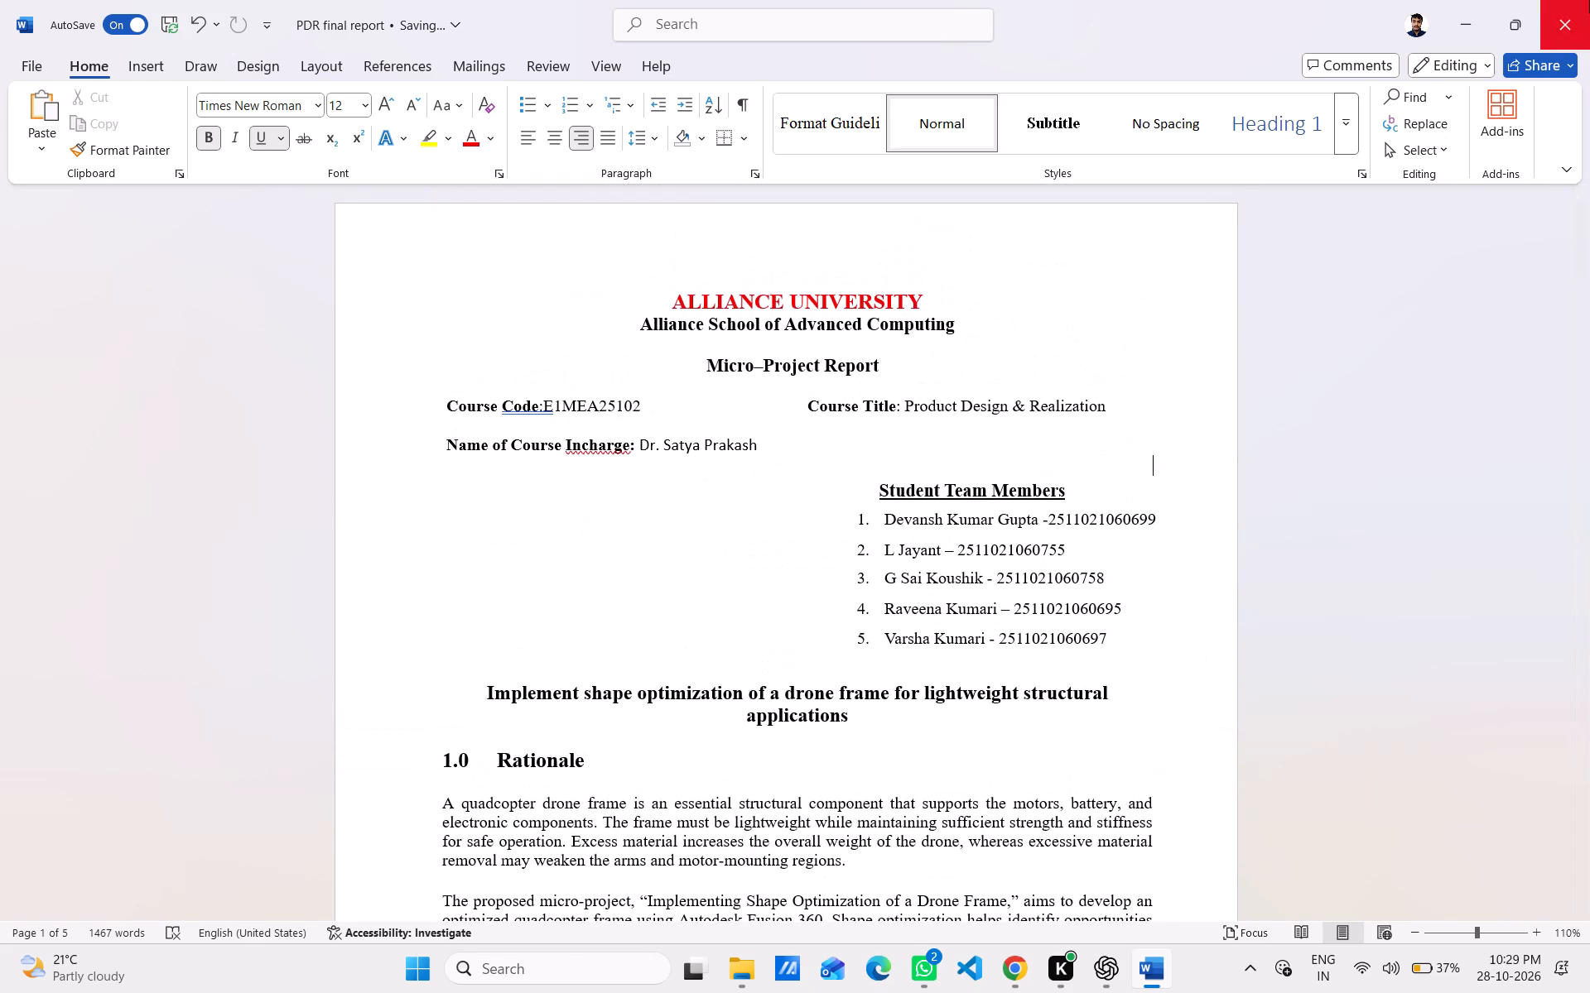
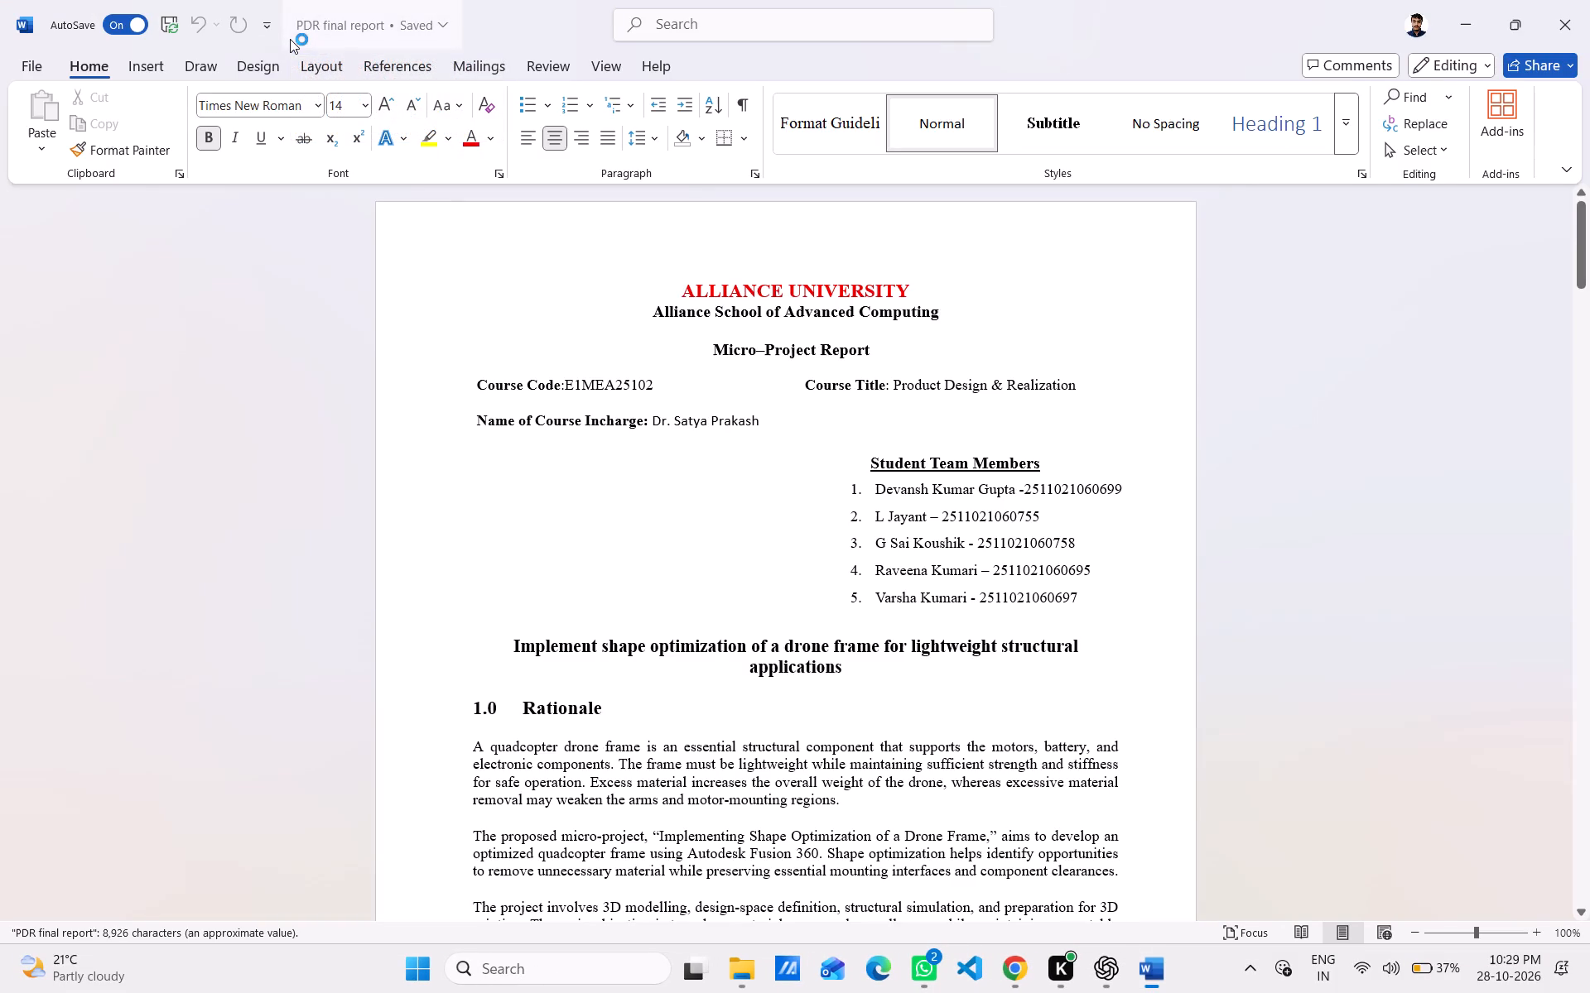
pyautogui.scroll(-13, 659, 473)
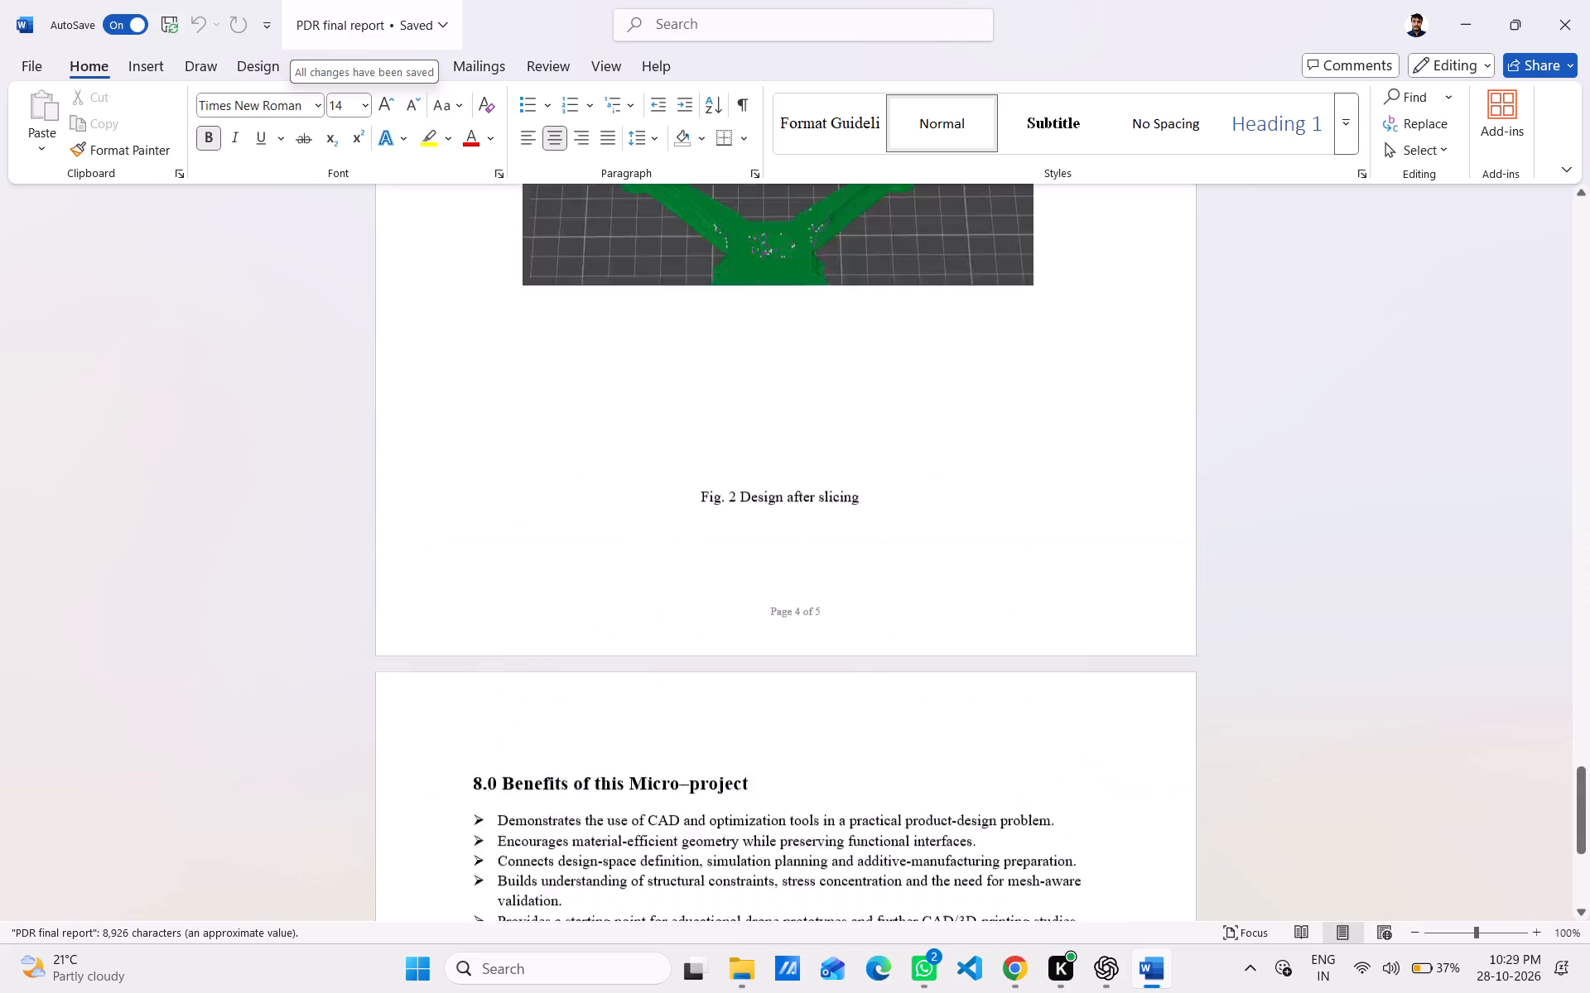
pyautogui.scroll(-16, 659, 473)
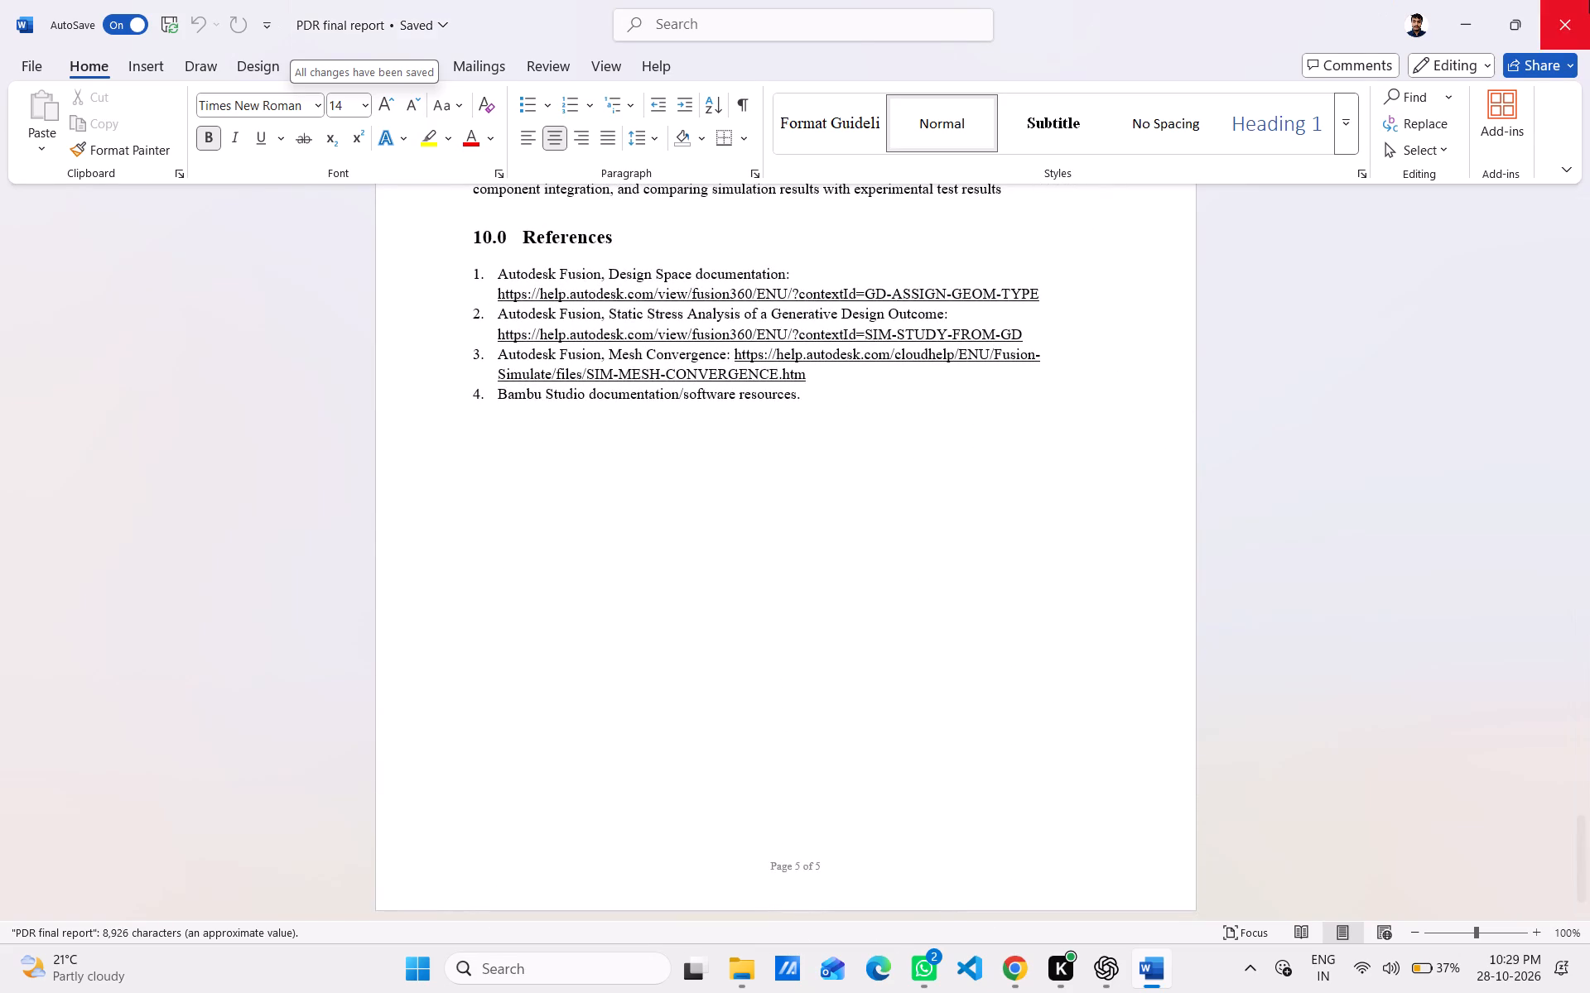
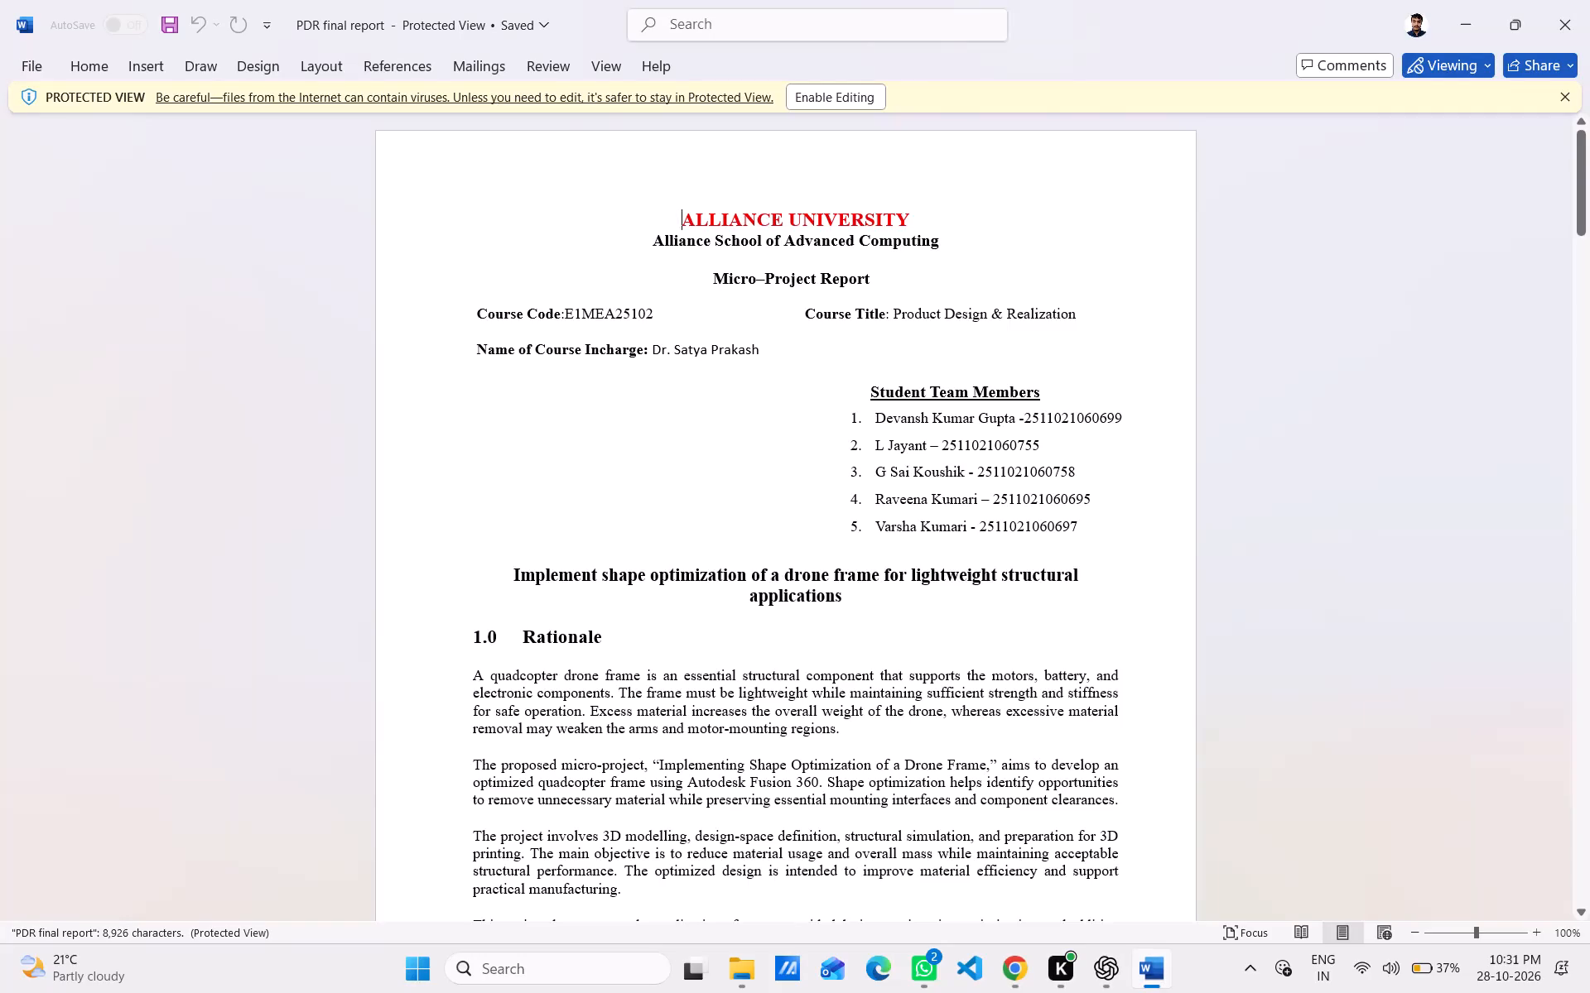
# Look through the PDR final report from the title page to the References section on the last page.
pyautogui.scroll(-20, 1252, 688)
pyautogui.scroll(-20, 1252, 688)
pyautogui.scroll(-20, 1252, 688)
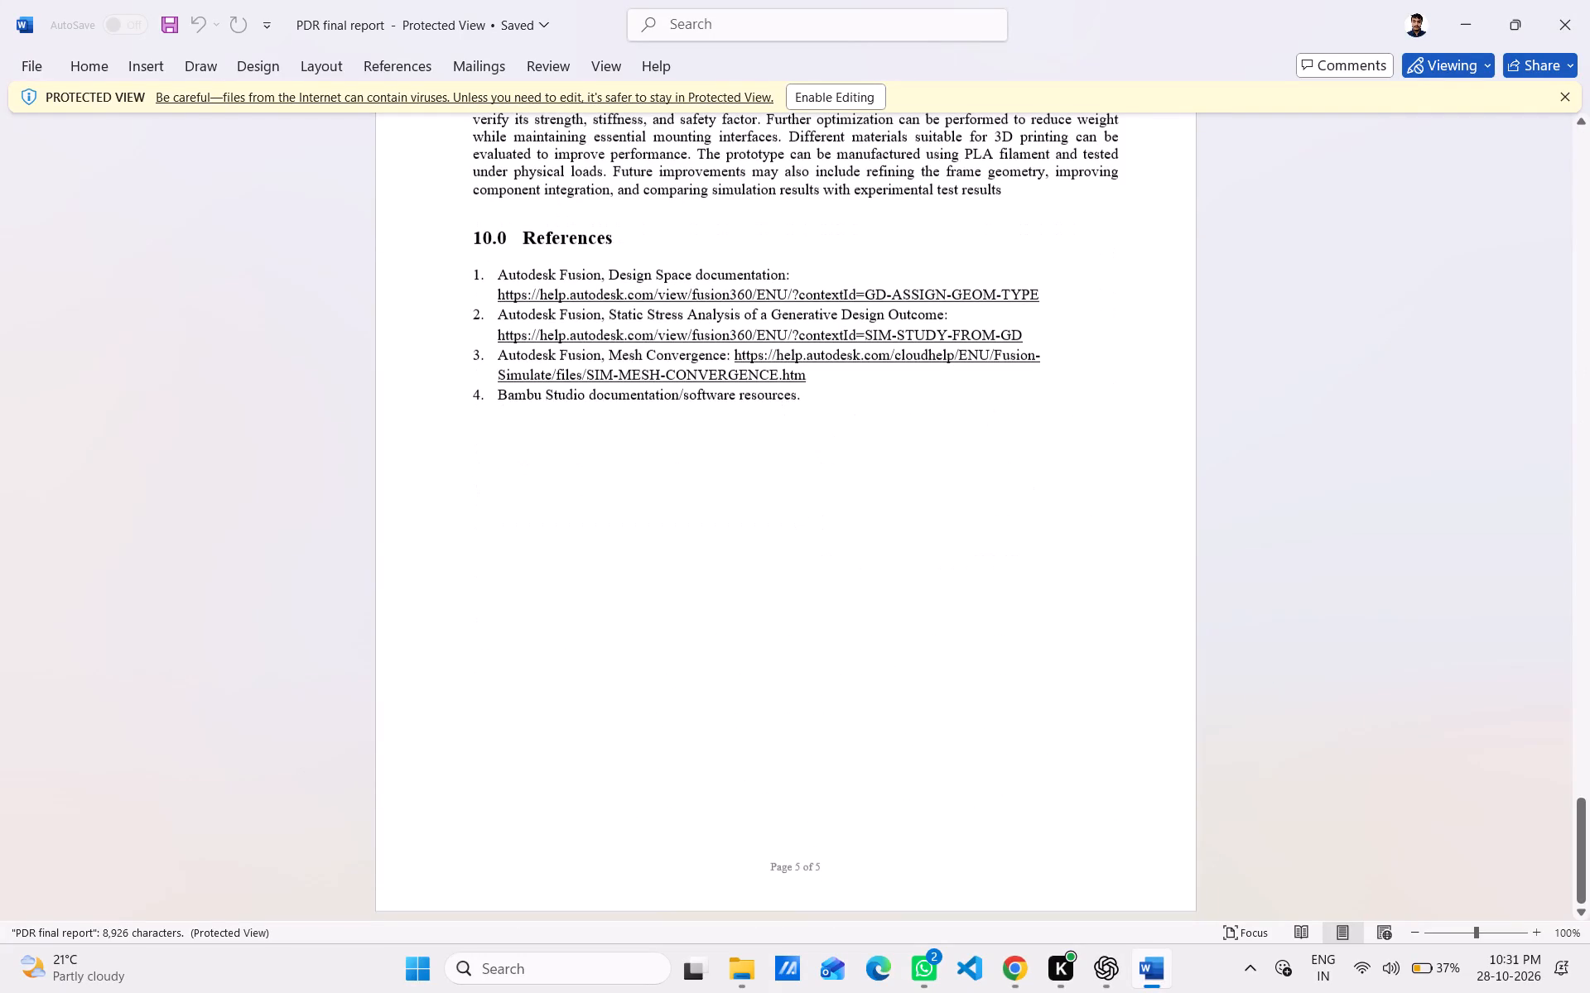
pyautogui.scroll(-1, 1589, 0)
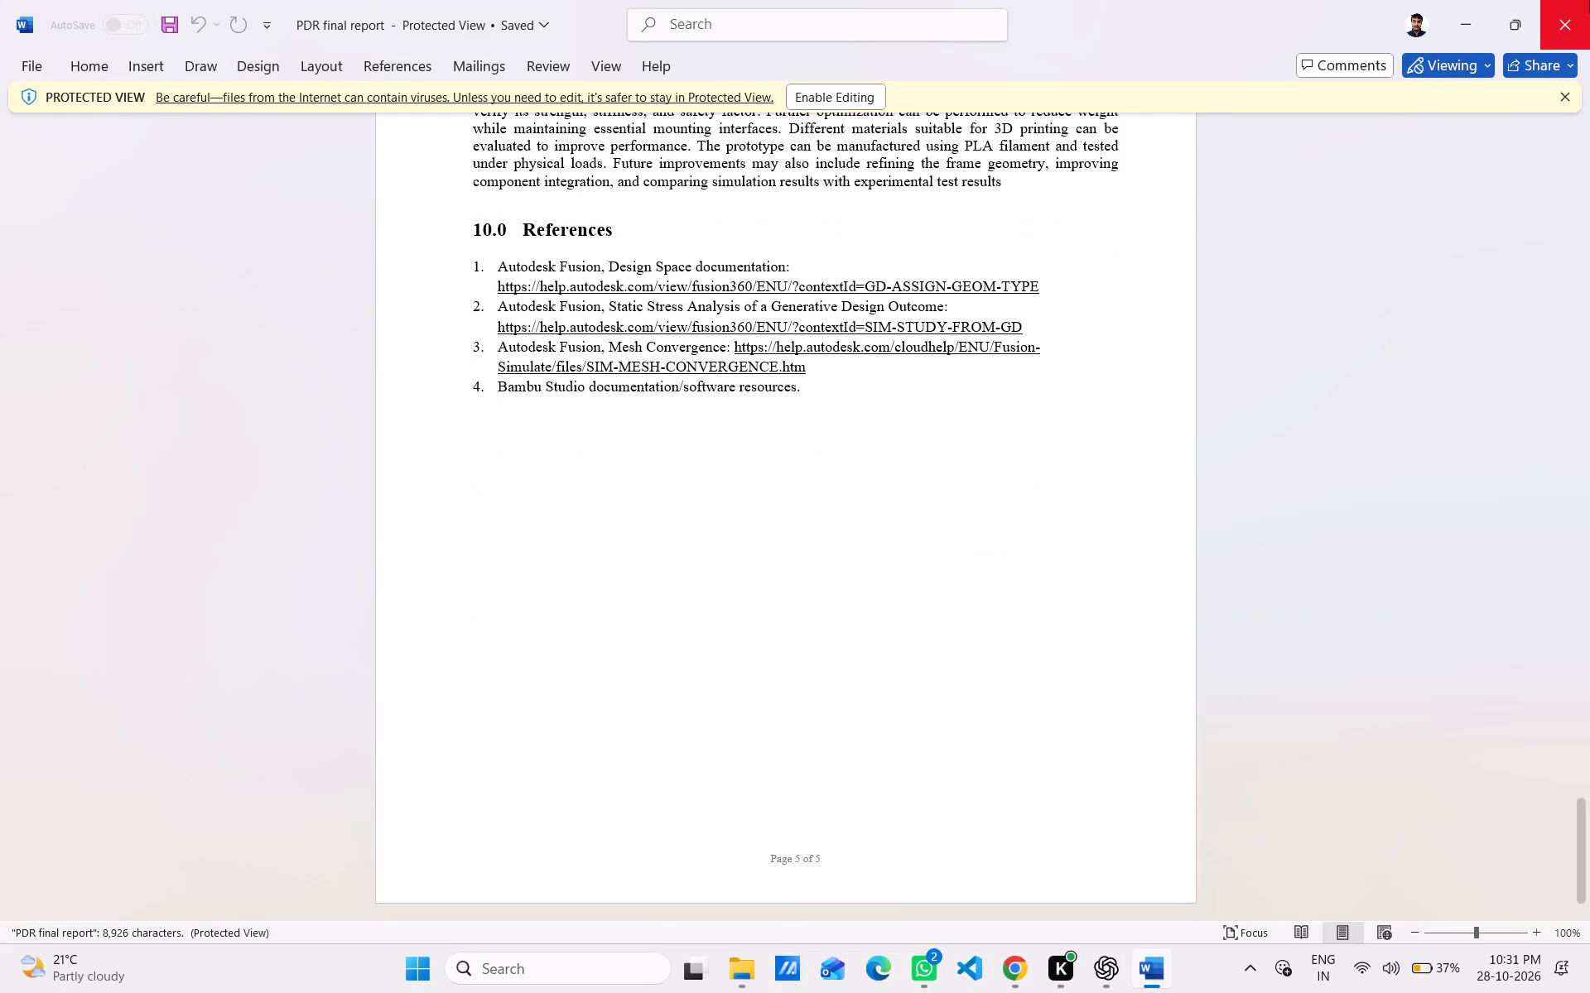
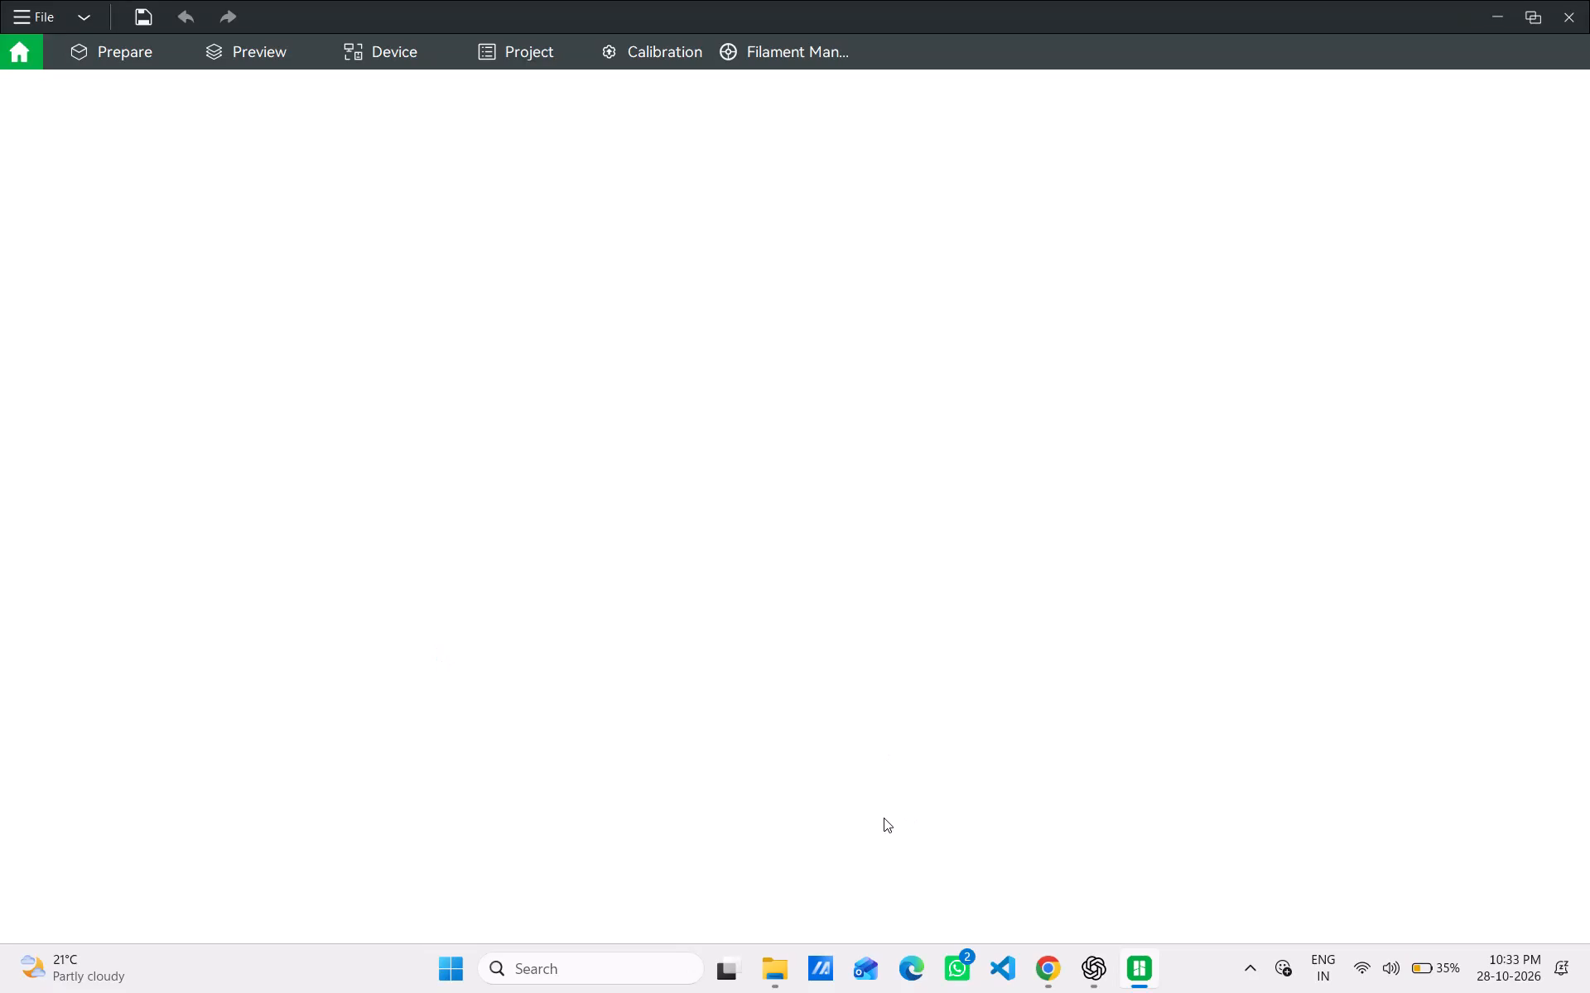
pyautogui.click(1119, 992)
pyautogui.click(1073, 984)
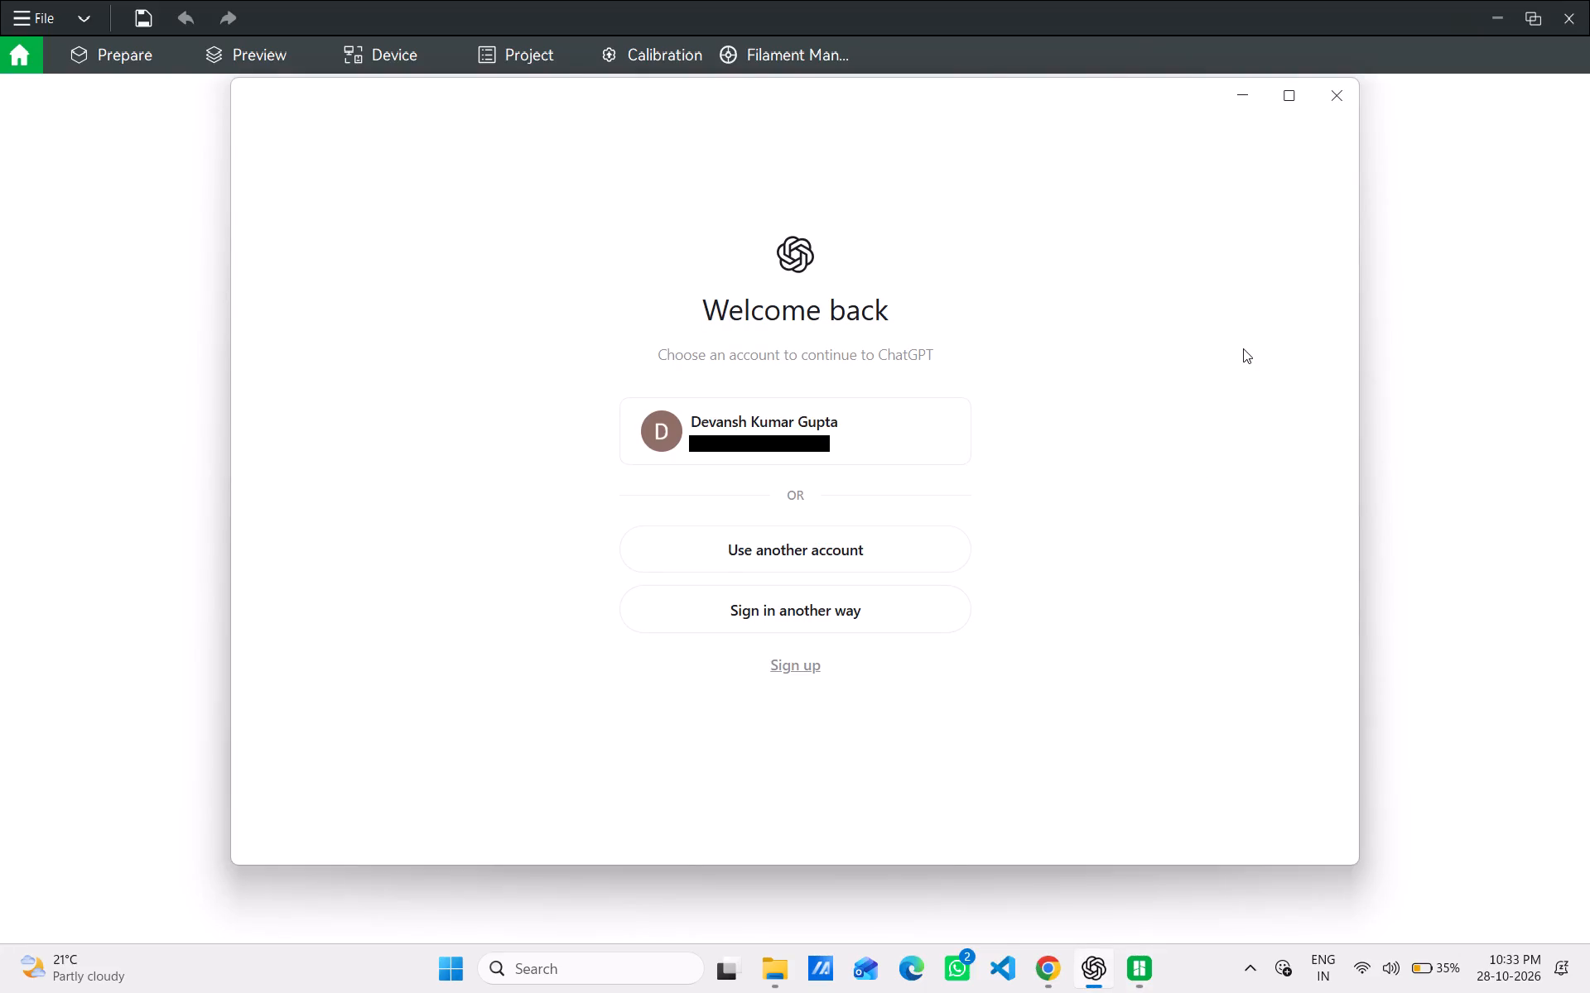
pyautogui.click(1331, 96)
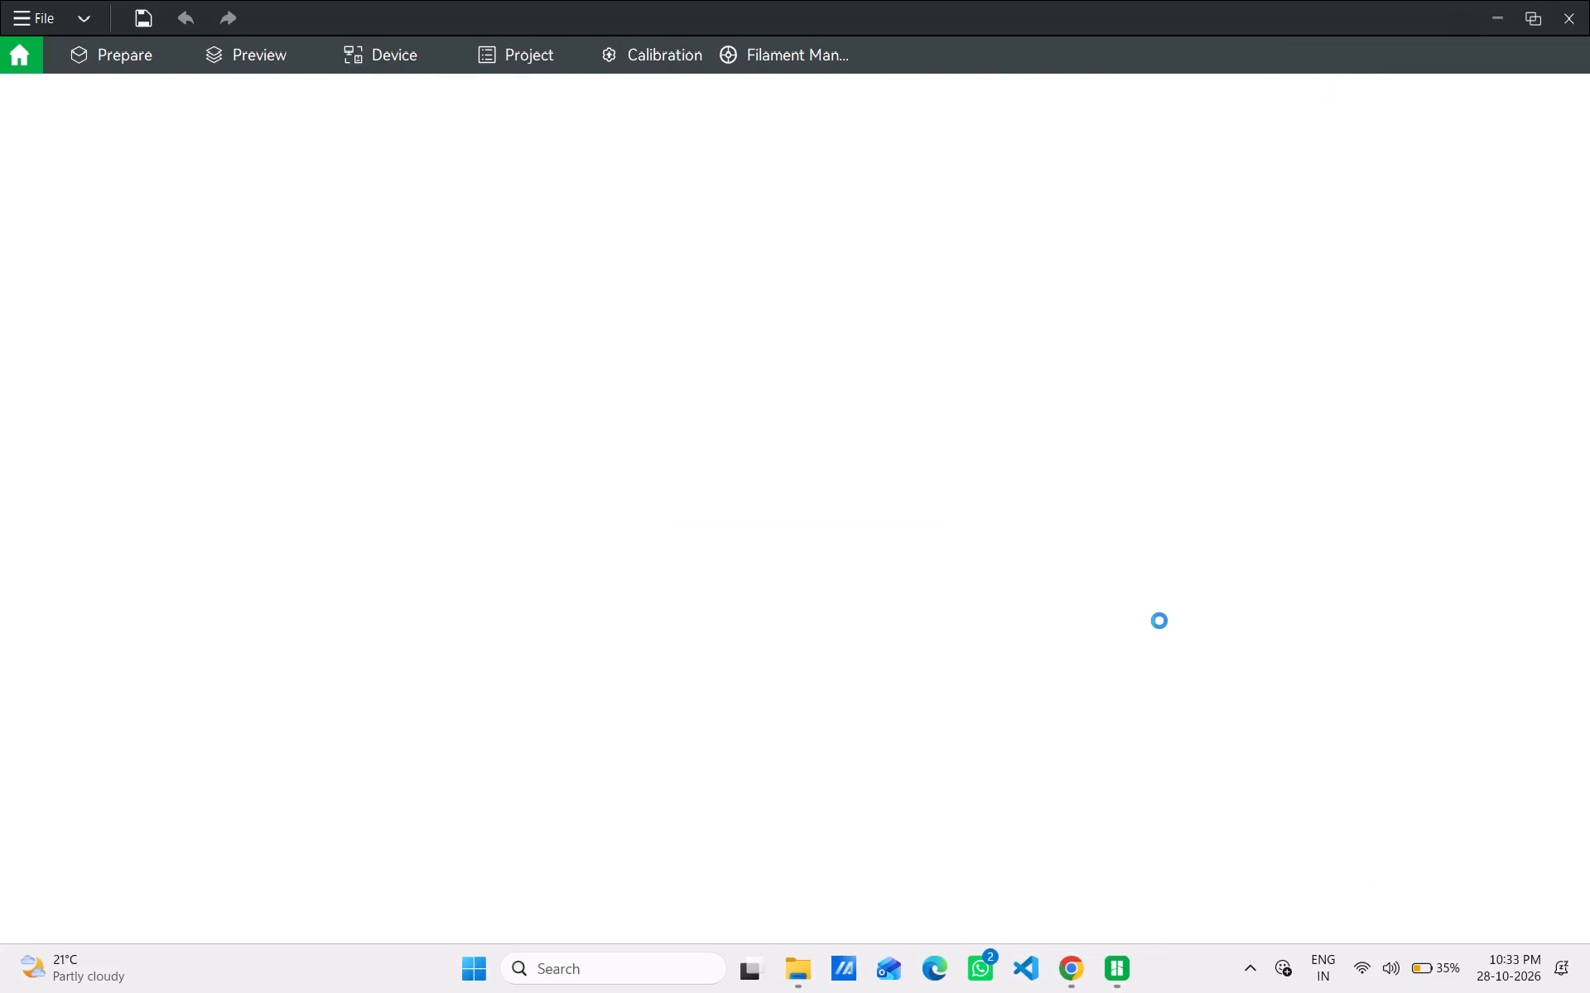
# Switch to Bambu Studio, slice the plate holding the PDR Drone frame and examine the sliced preview.
pyautogui.click(1115, 992)
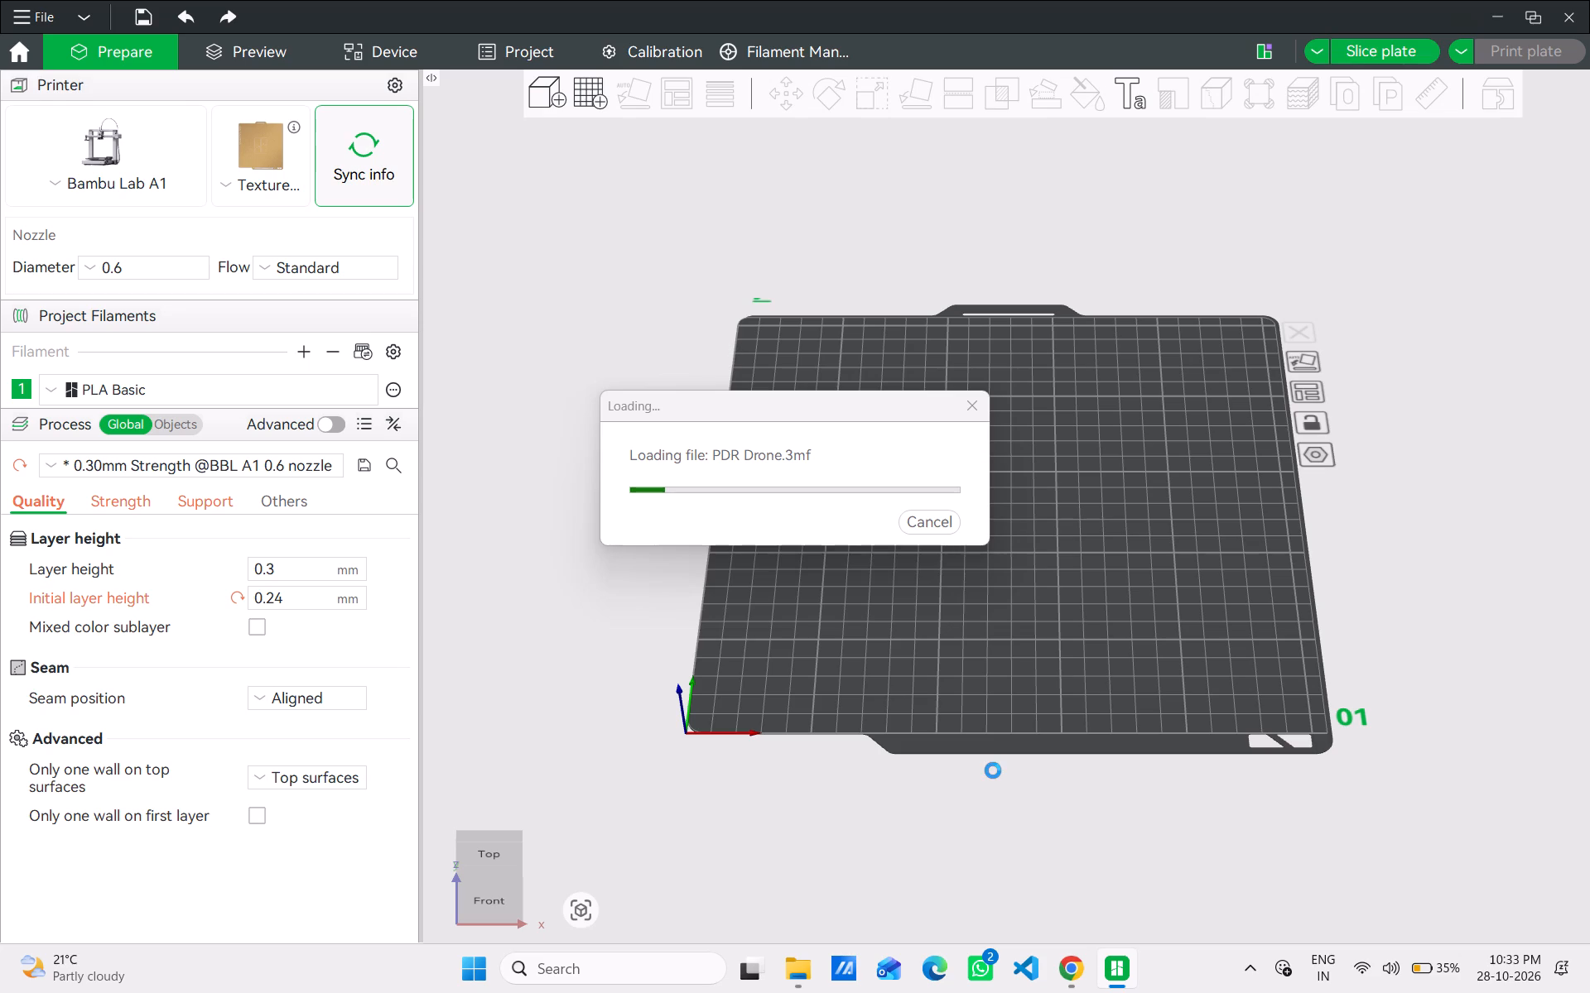
pyautogui.moveTo(1067, 566); pyautogui.dragTo(979, 457)
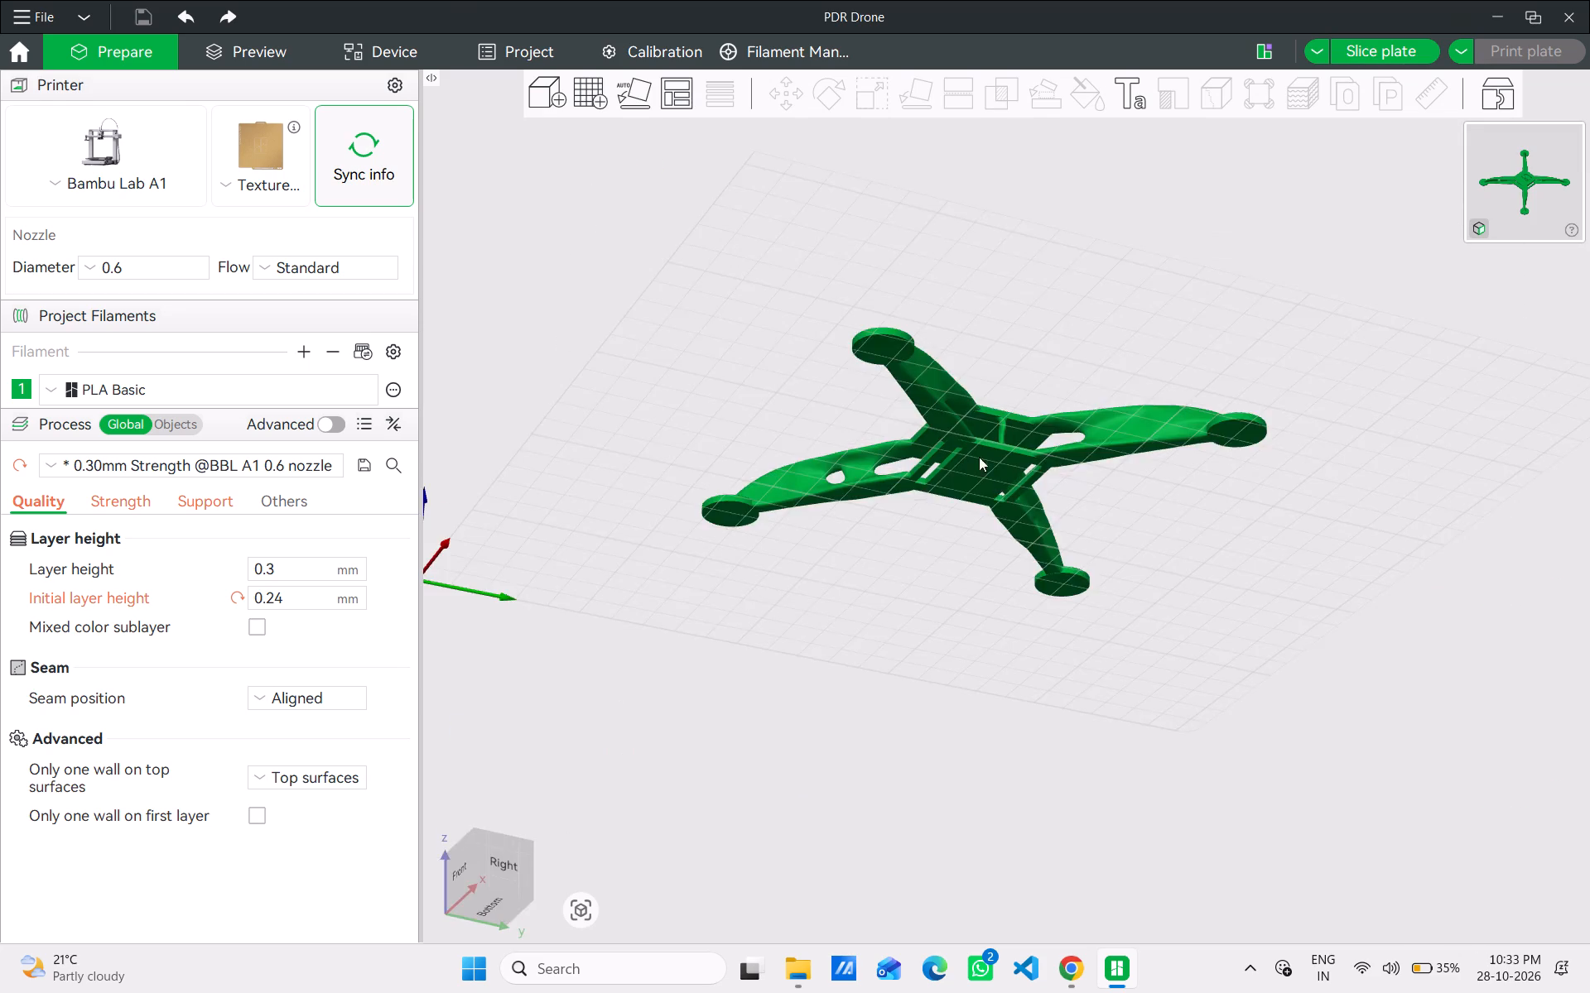
pyautogui.moveTo(979, 457); pyautogui.dragTo(947, 557)
pyautogui.click(1361, 63)
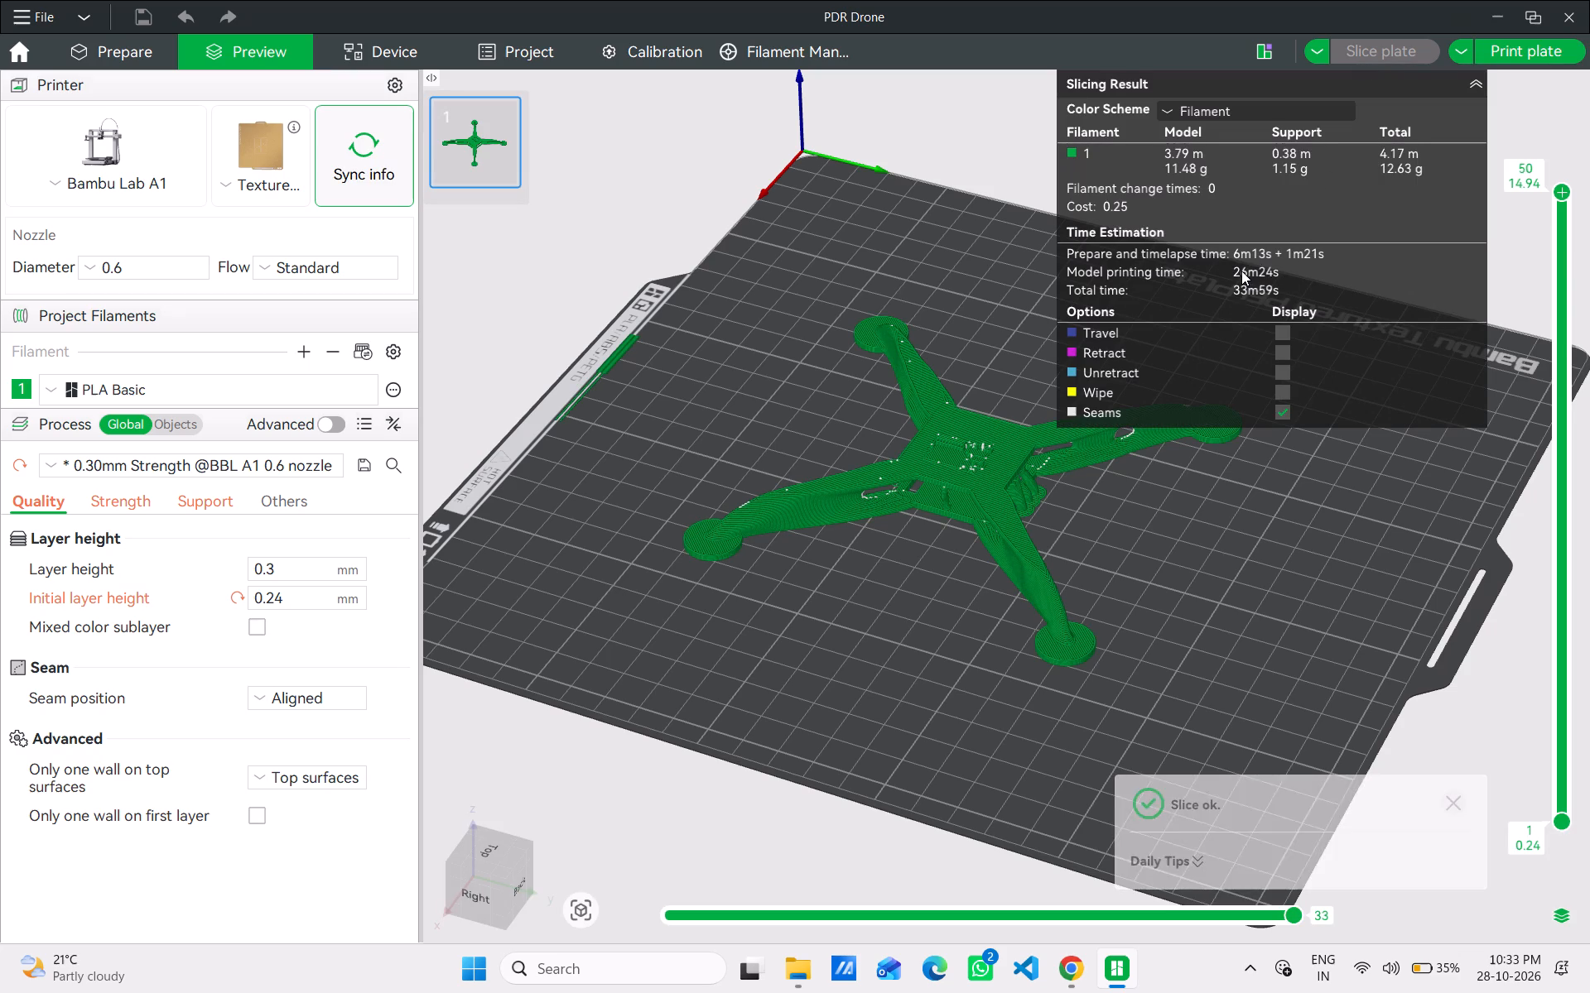
pyautogui.click(1506, 199)
pyautogui.click(1506, 199)
pyautogui.moveTo(1120, 520); pyautogui.dragTo(923, 511)
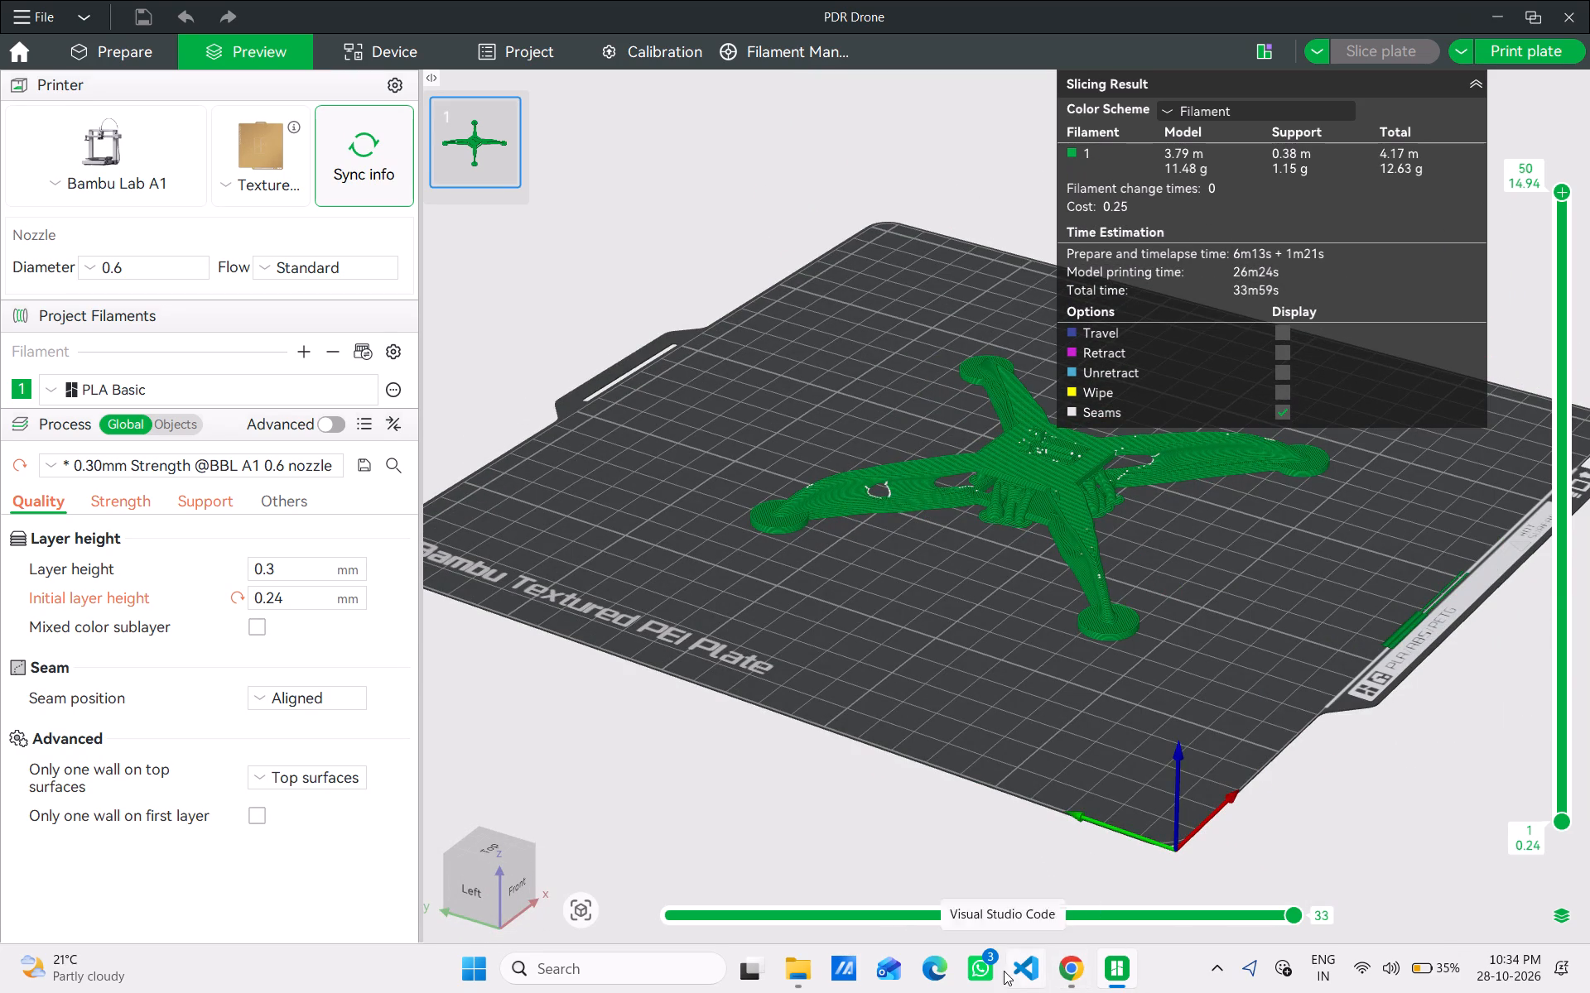
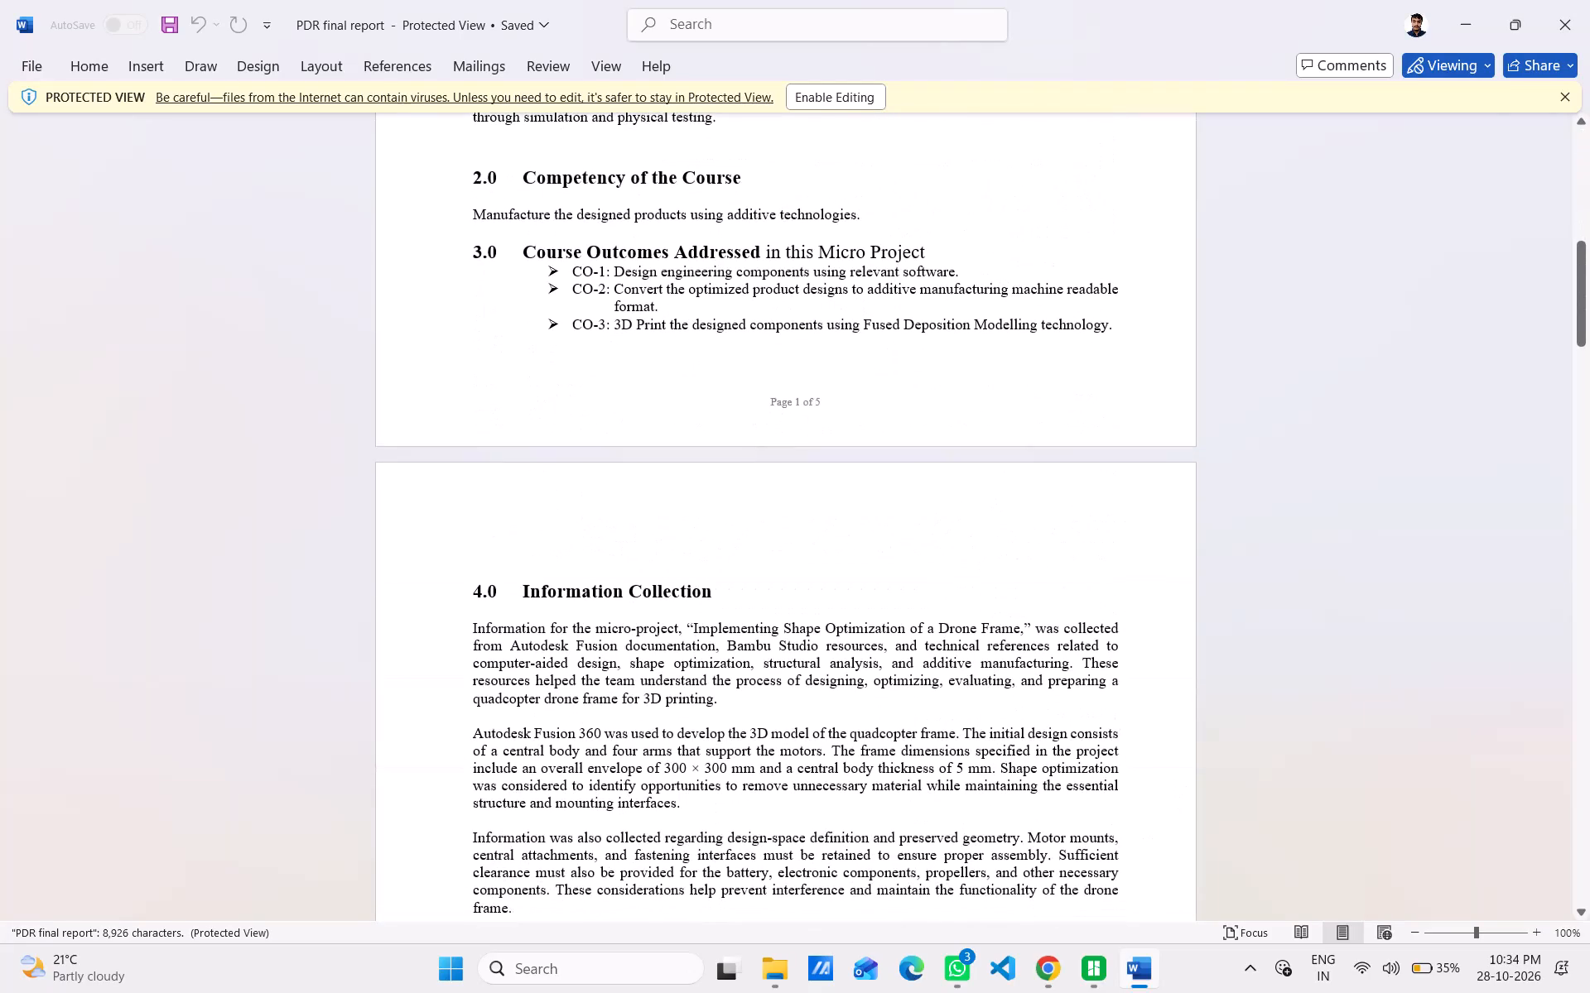
# Enable editing for the protected PDR final report.
pyautogui.scroll(1, 894, 634)
pyautogui.click(831, 89)
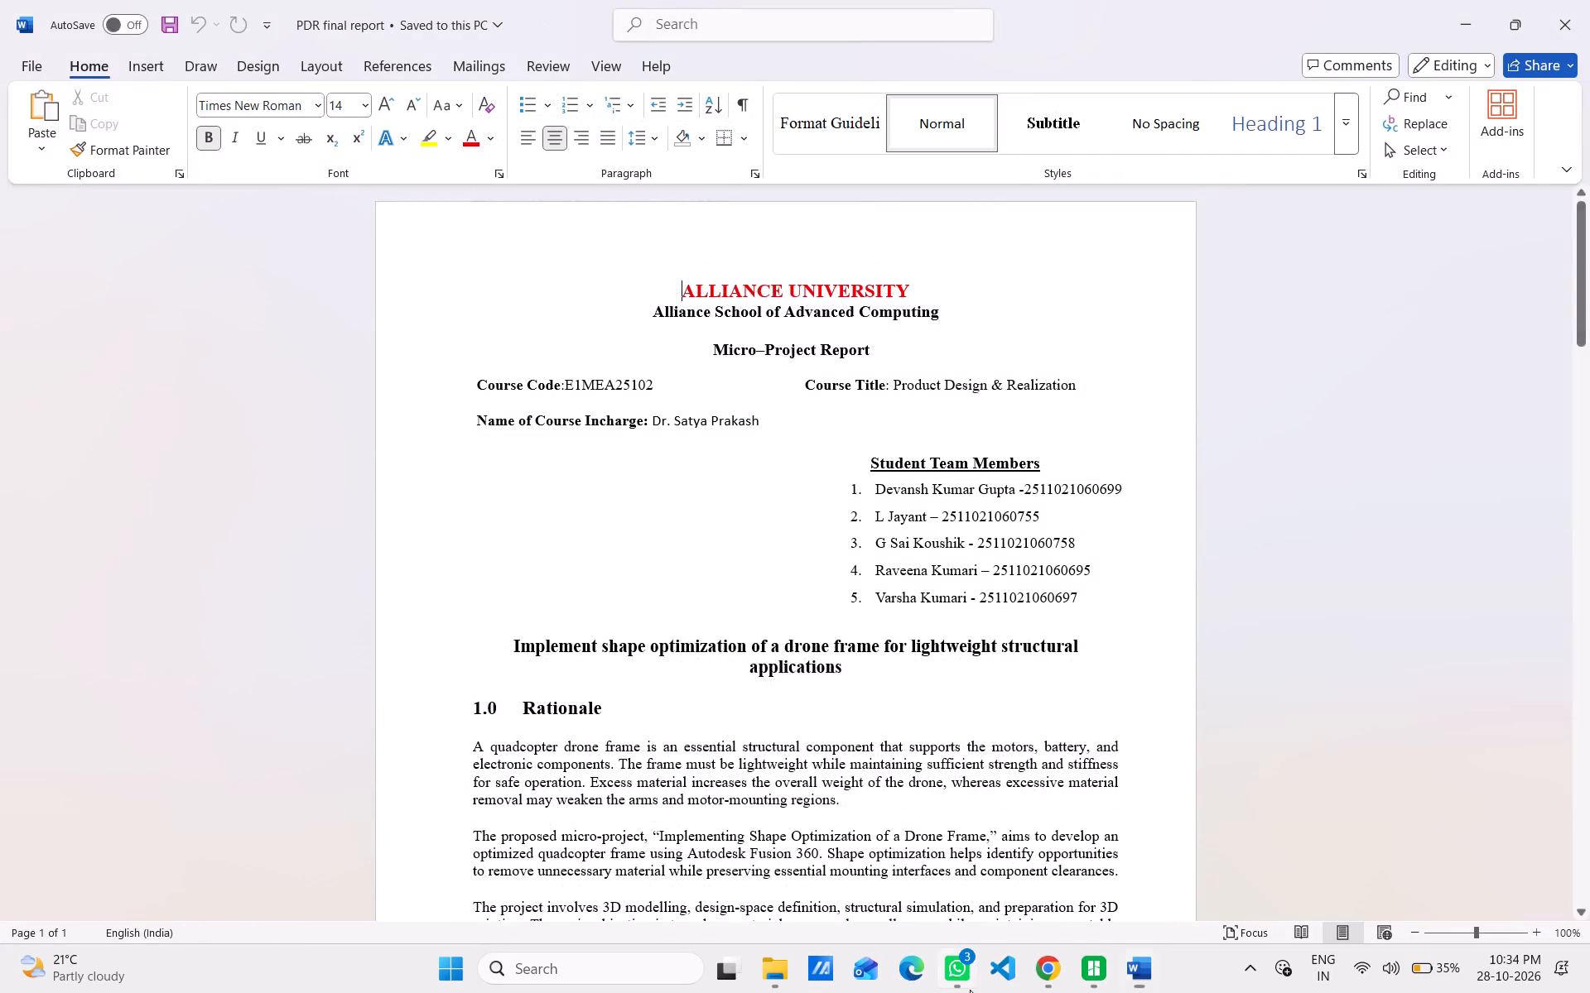
# Switch to WhatsApp.
pyautogui.click(970, 990)
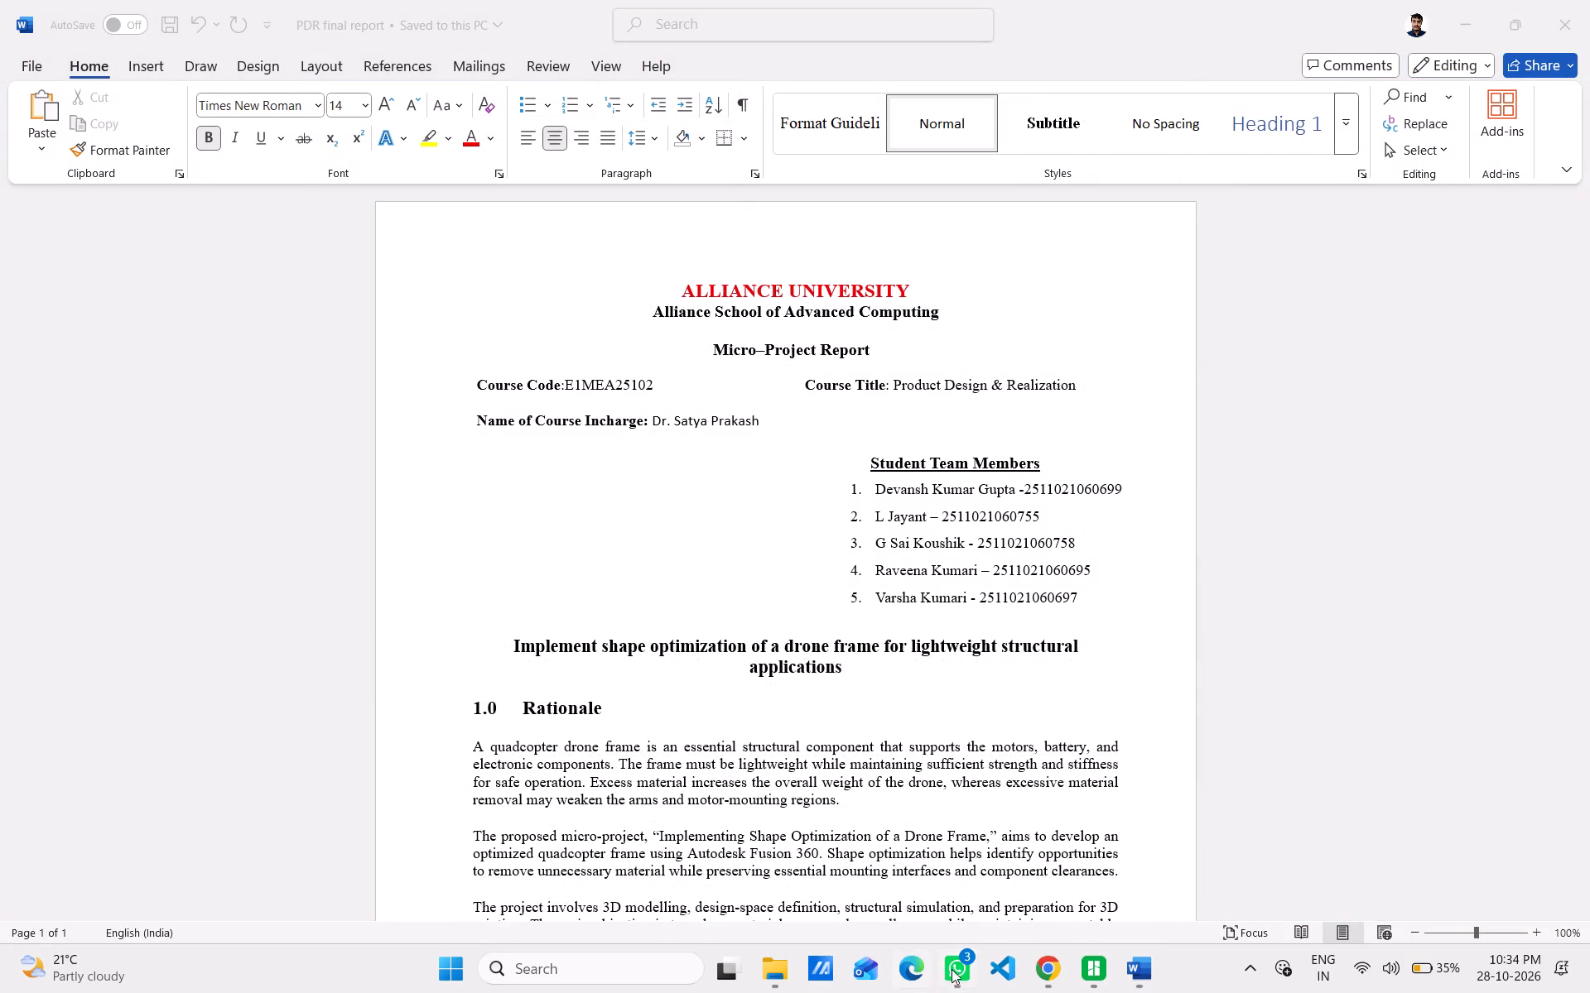
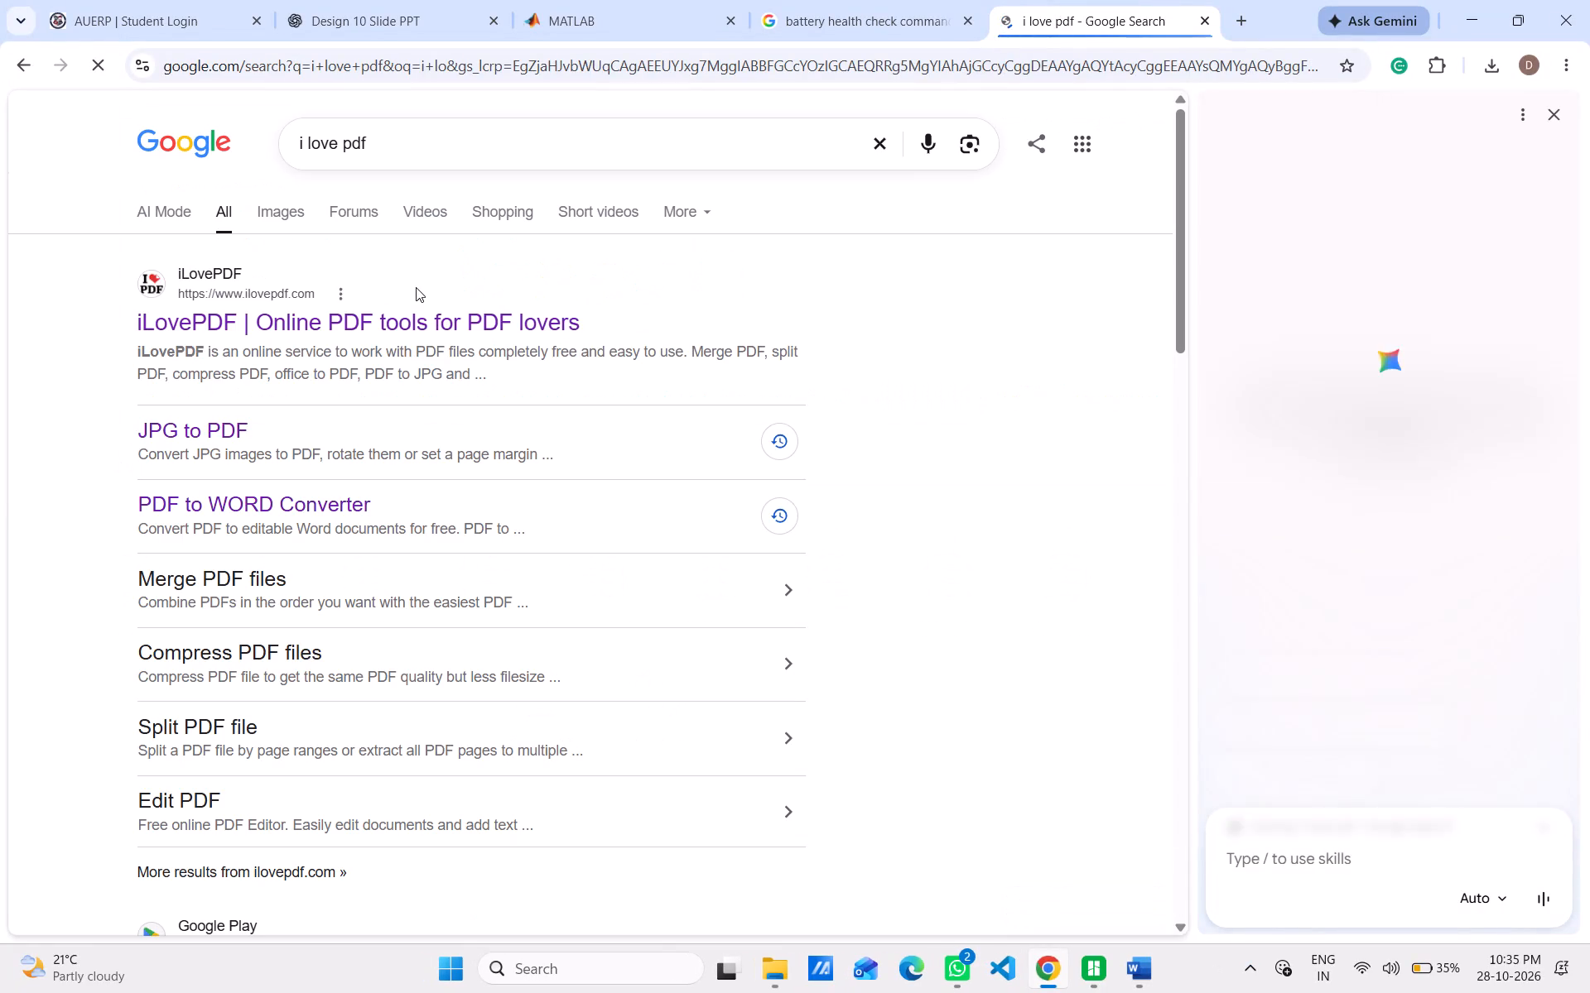
# Open the iLovePDF online PDF tools website from the search results.
pyautogui.click(434, 319)
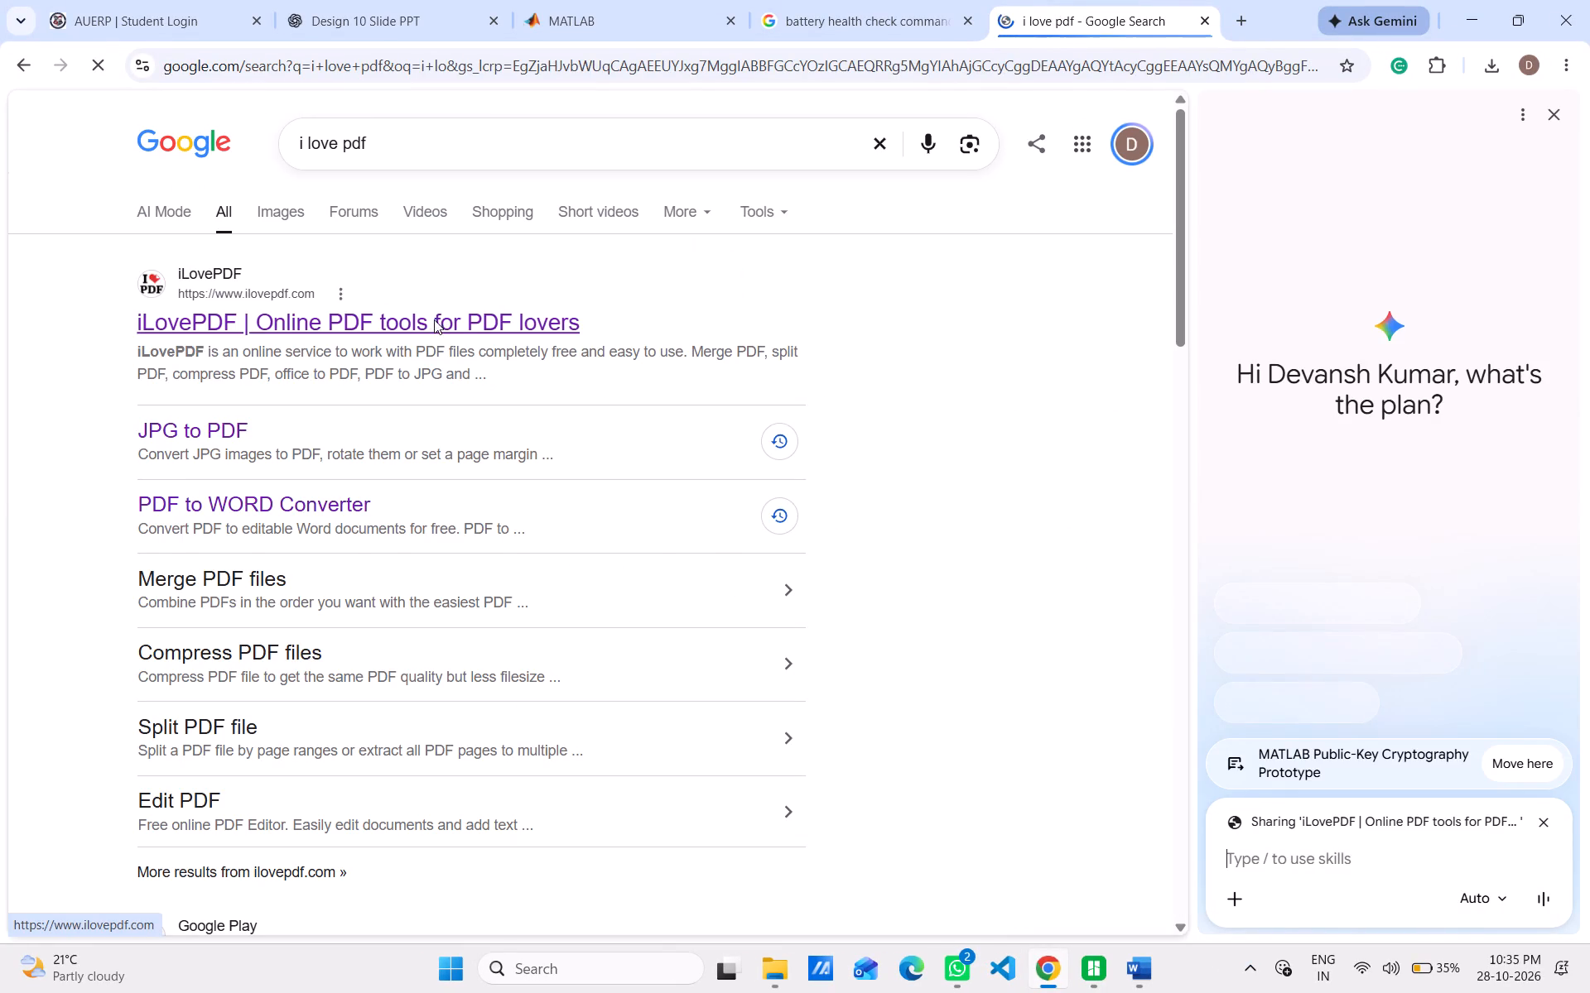
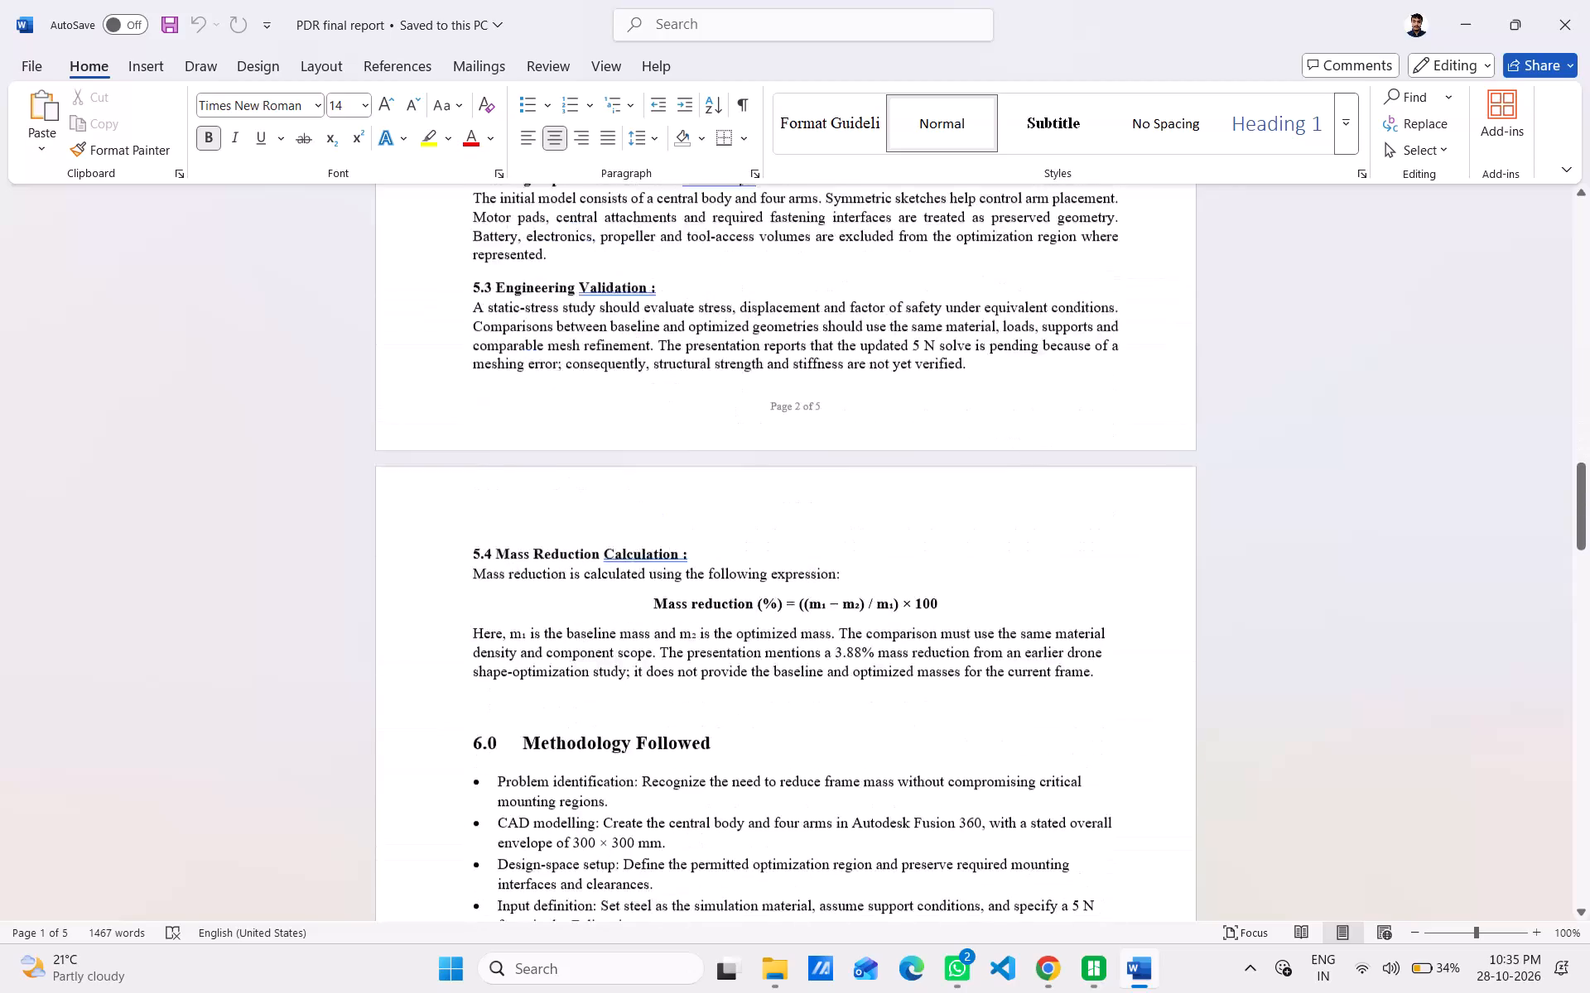
# Renumber the final drone design figure's caption in the report from an Arabic numeral to Fig.(i).
pyautogui.scroll(-1, 813, 470)
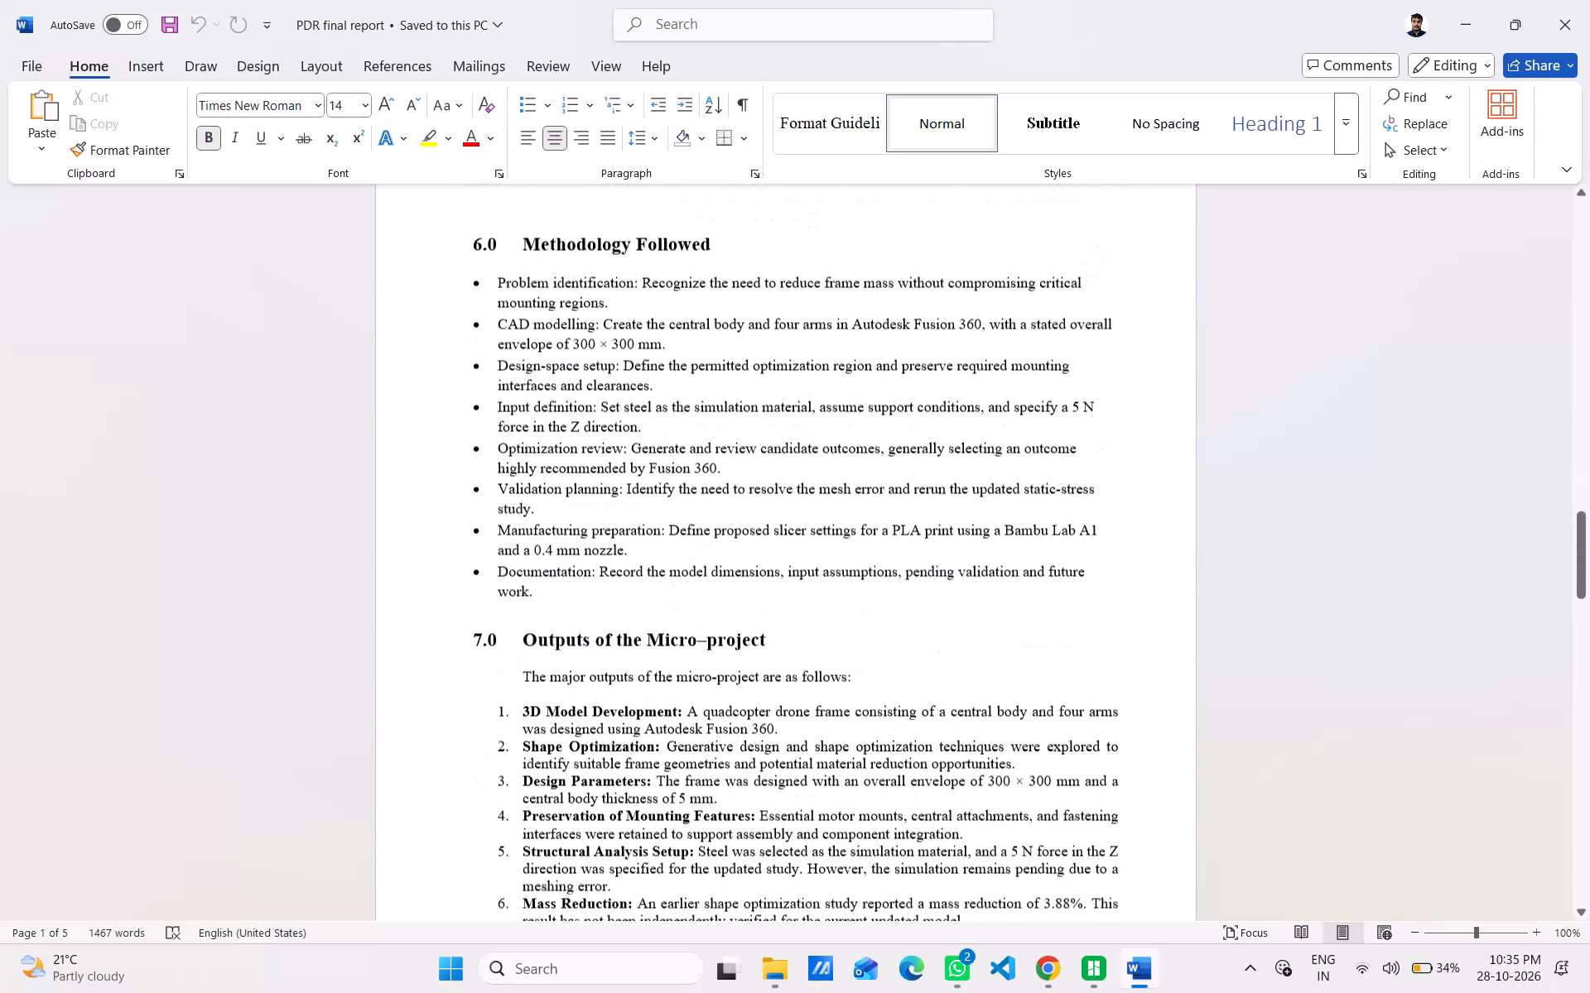
pyautogui.scroll(-3, 813, 470)
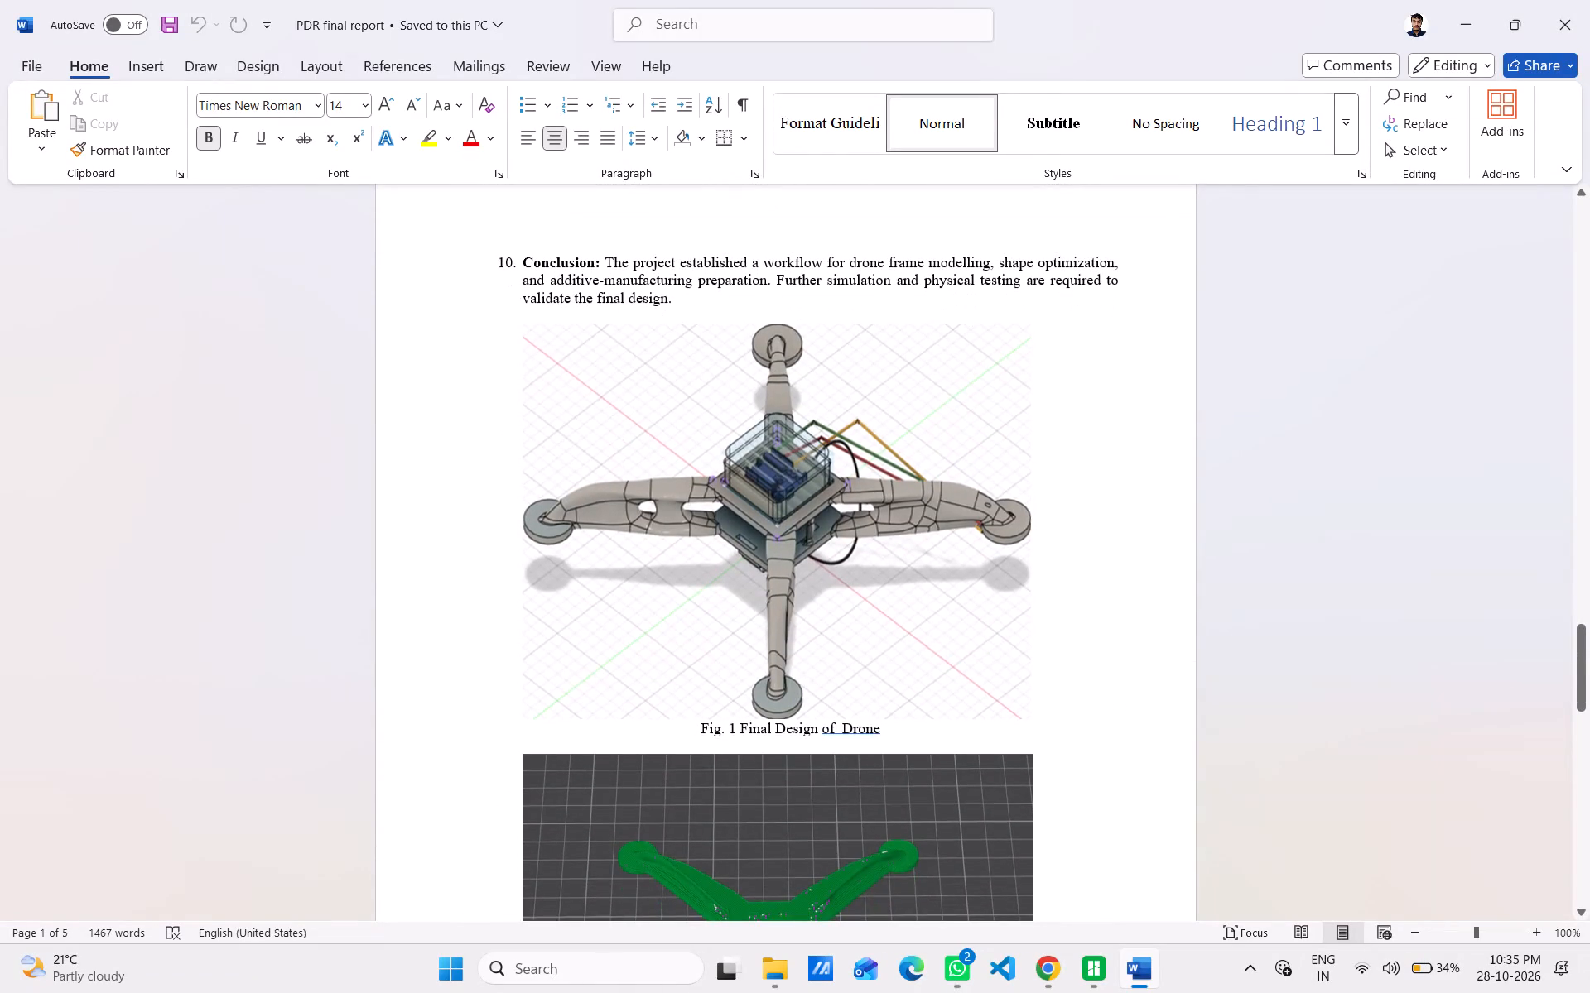
pyautogui.click(736, 730)
pyautogui.press('BackSpace')
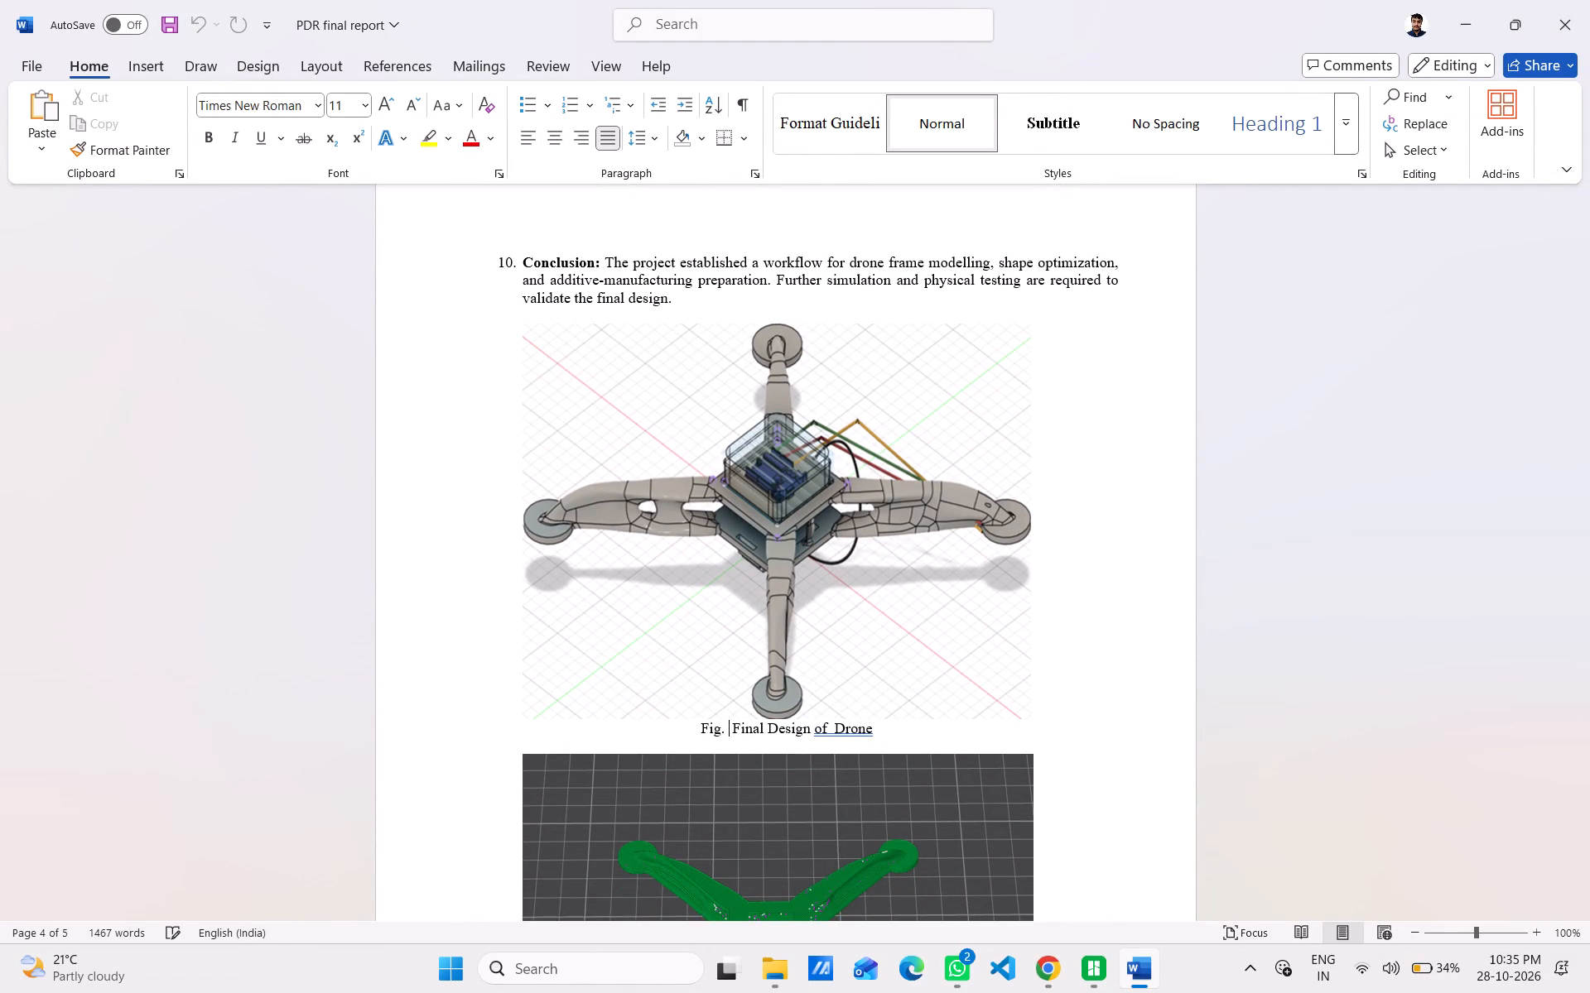
pyautogui.press('BackSpace')
pyautogui.write('(i')
pyautogui.hotkey('shift', ')')
# Renumber the caption under the sliced drone frame image as Fig.(ii).
pyautogui.scroll(-1, 736, 730)
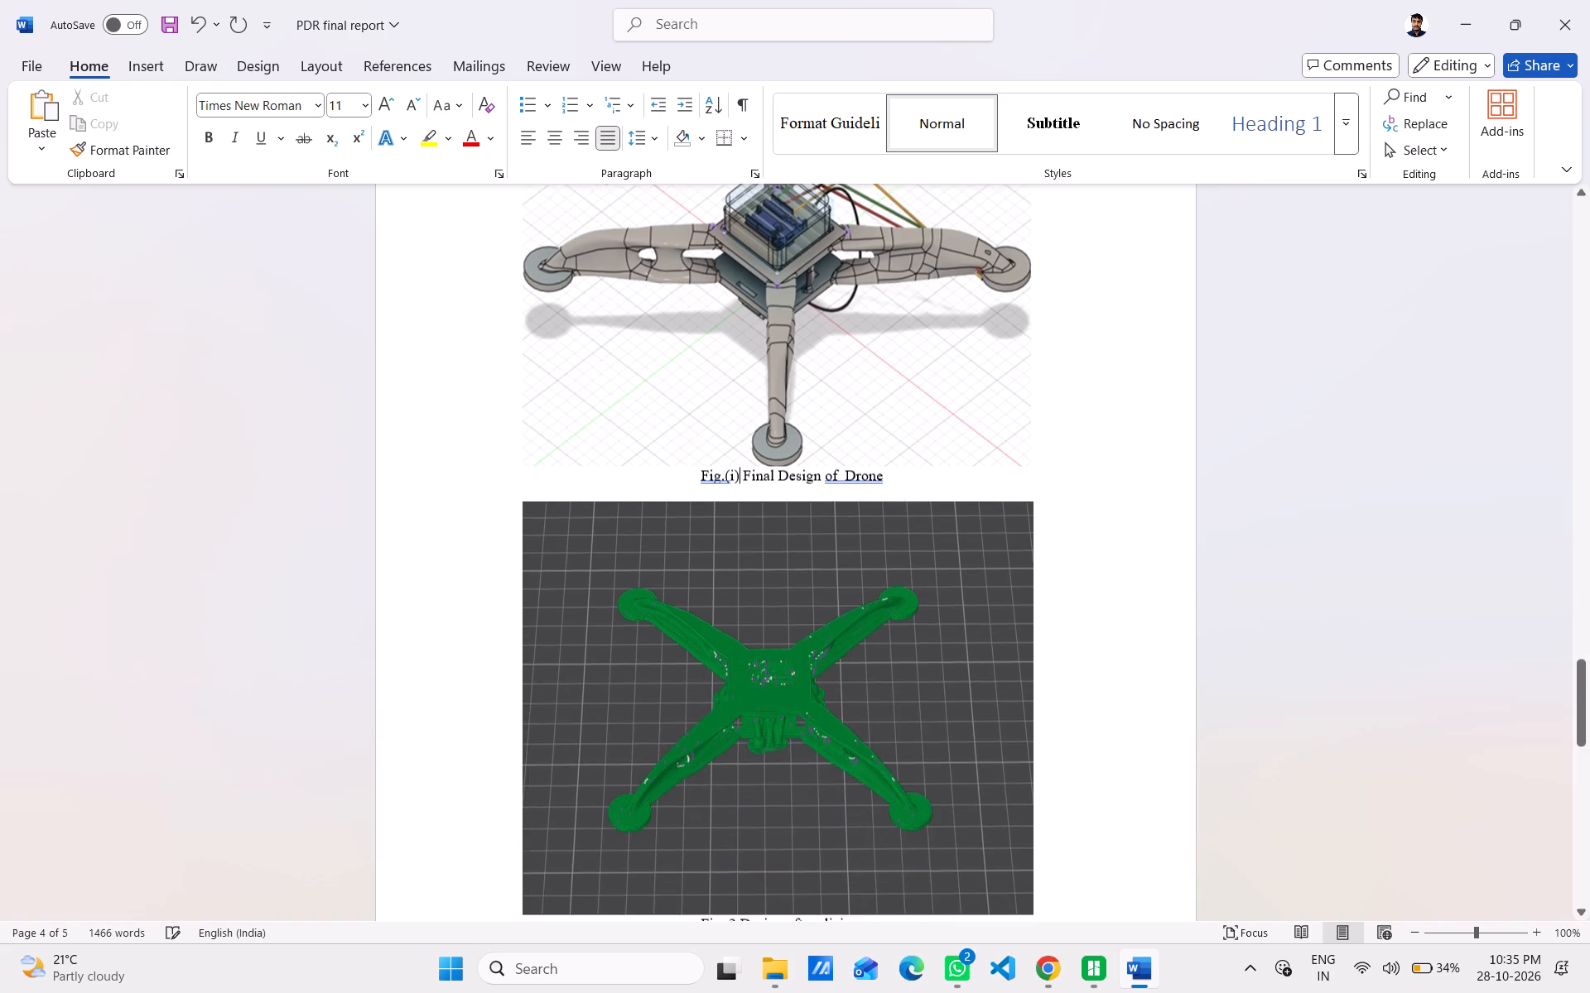
pyautogui.scroll(-1, 740, 733)
pyautogui.click(737, 749)
pyautogui.press('BackSpace')
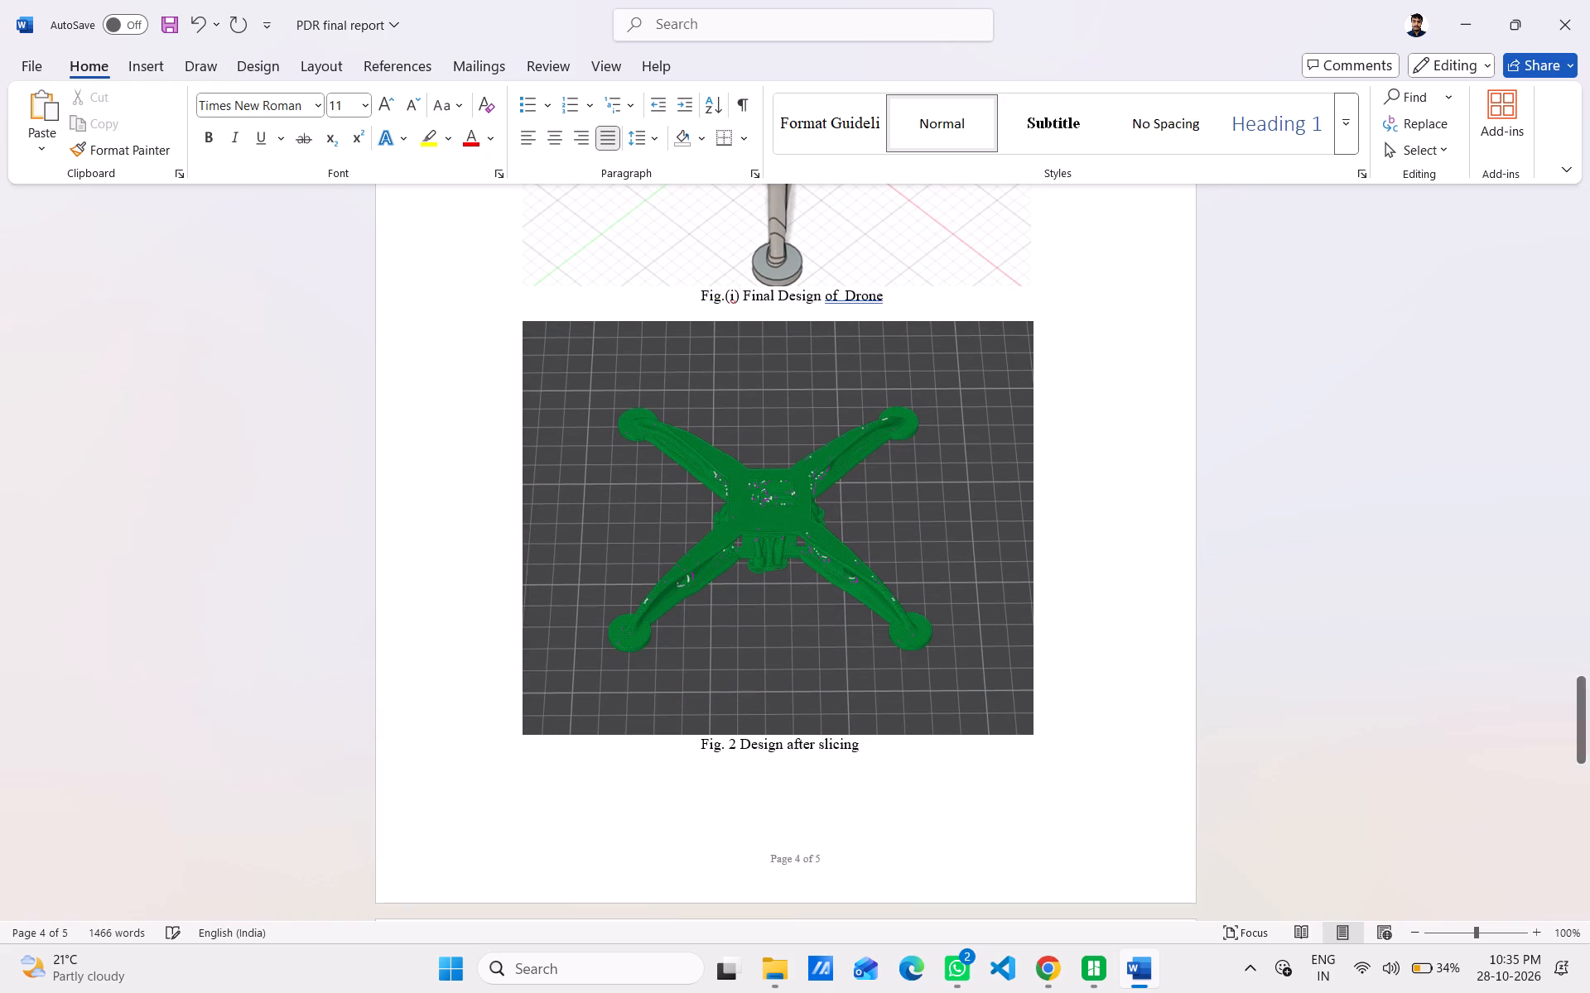
pyautogui.press('BackSpace')
pyautogui.hotkey('shift', '(')
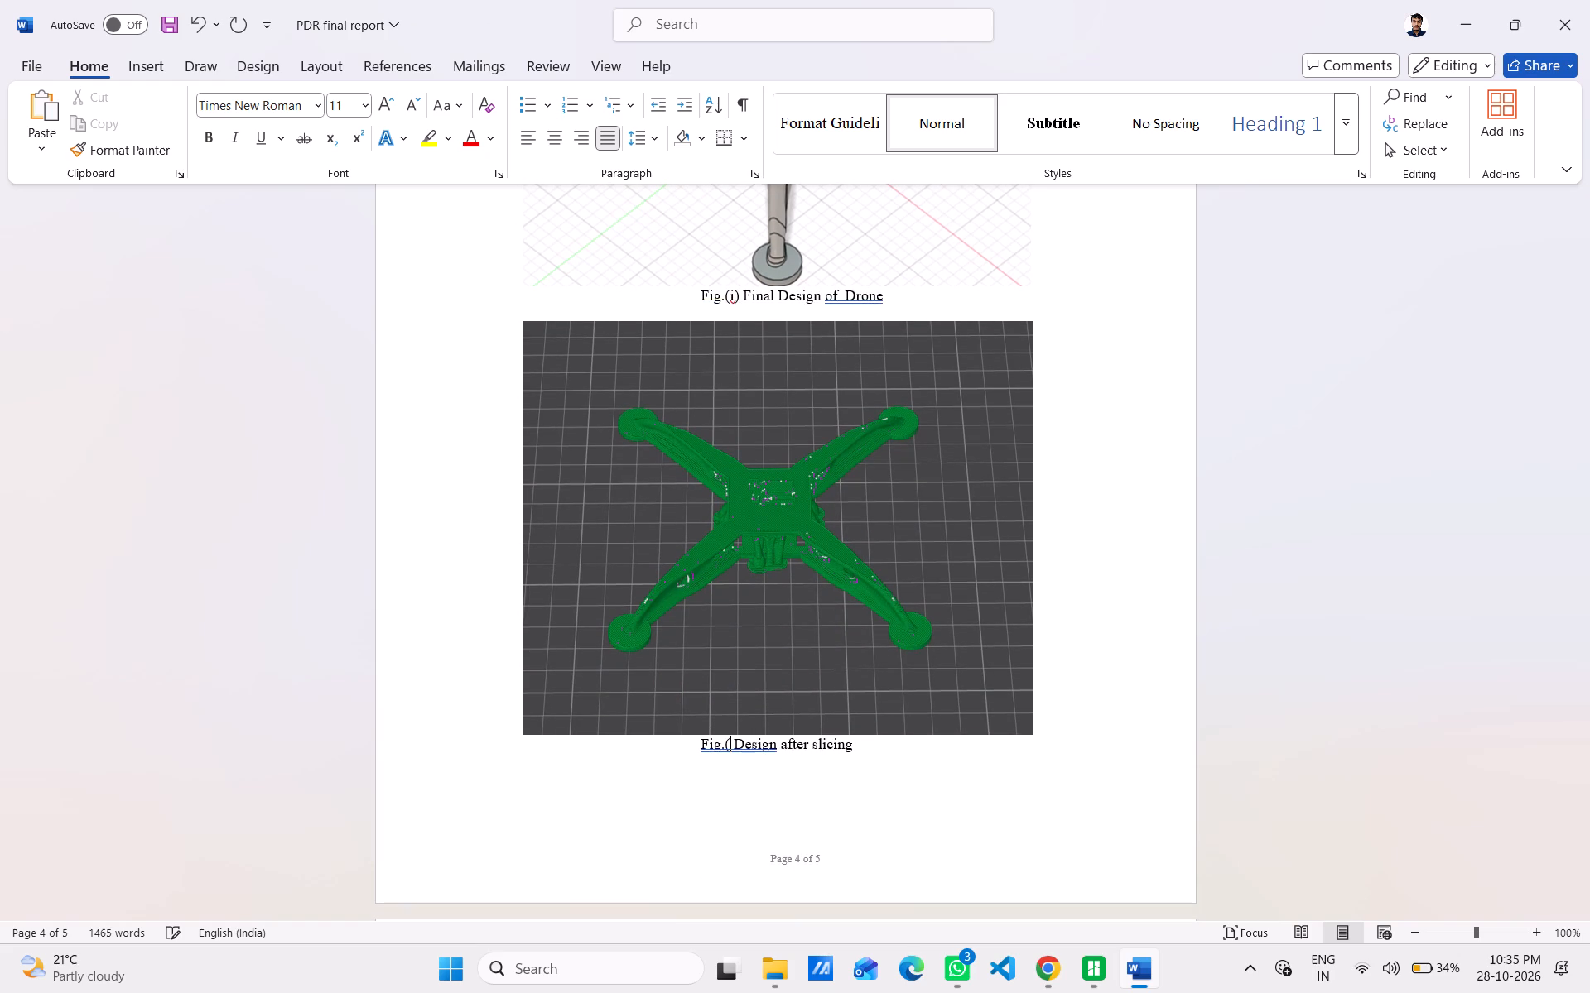
pyautogui.write('ii')
pyautogui.hotkey('shift', ')')
# Select the text from the Findings item through the Conclusion item in the Outputs of the Micro-project list.
pyautogui.scroll(3, 737, 749)
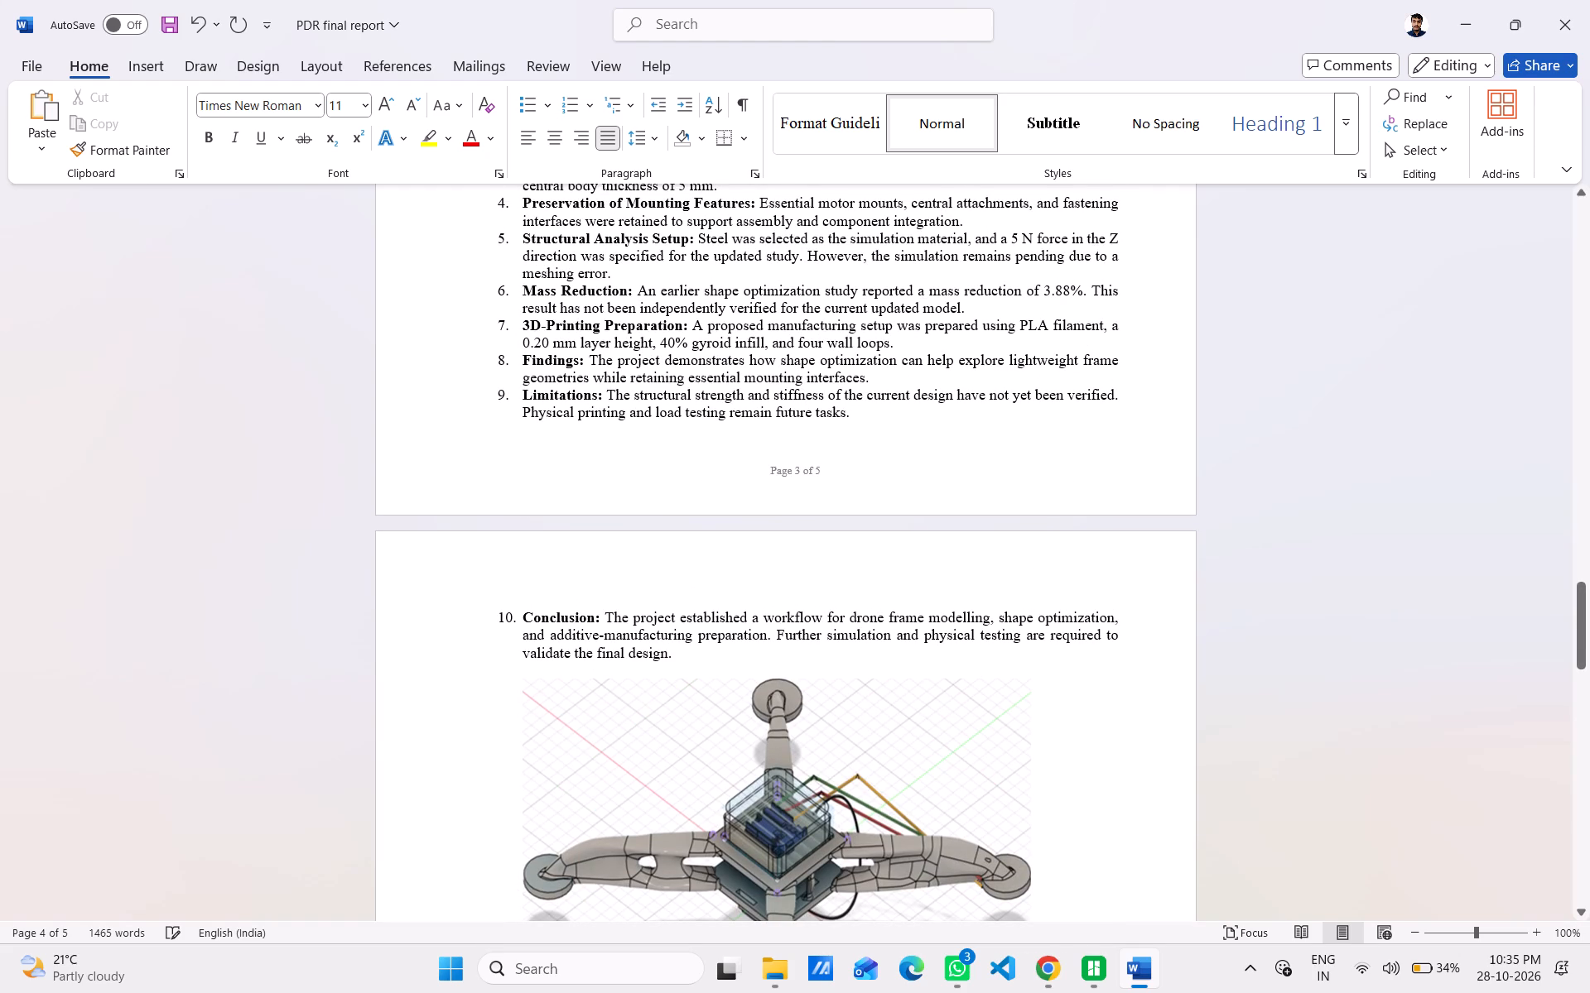
pyautogui.moveTo(678, 660); pyautogui.dragTo(587, 377)
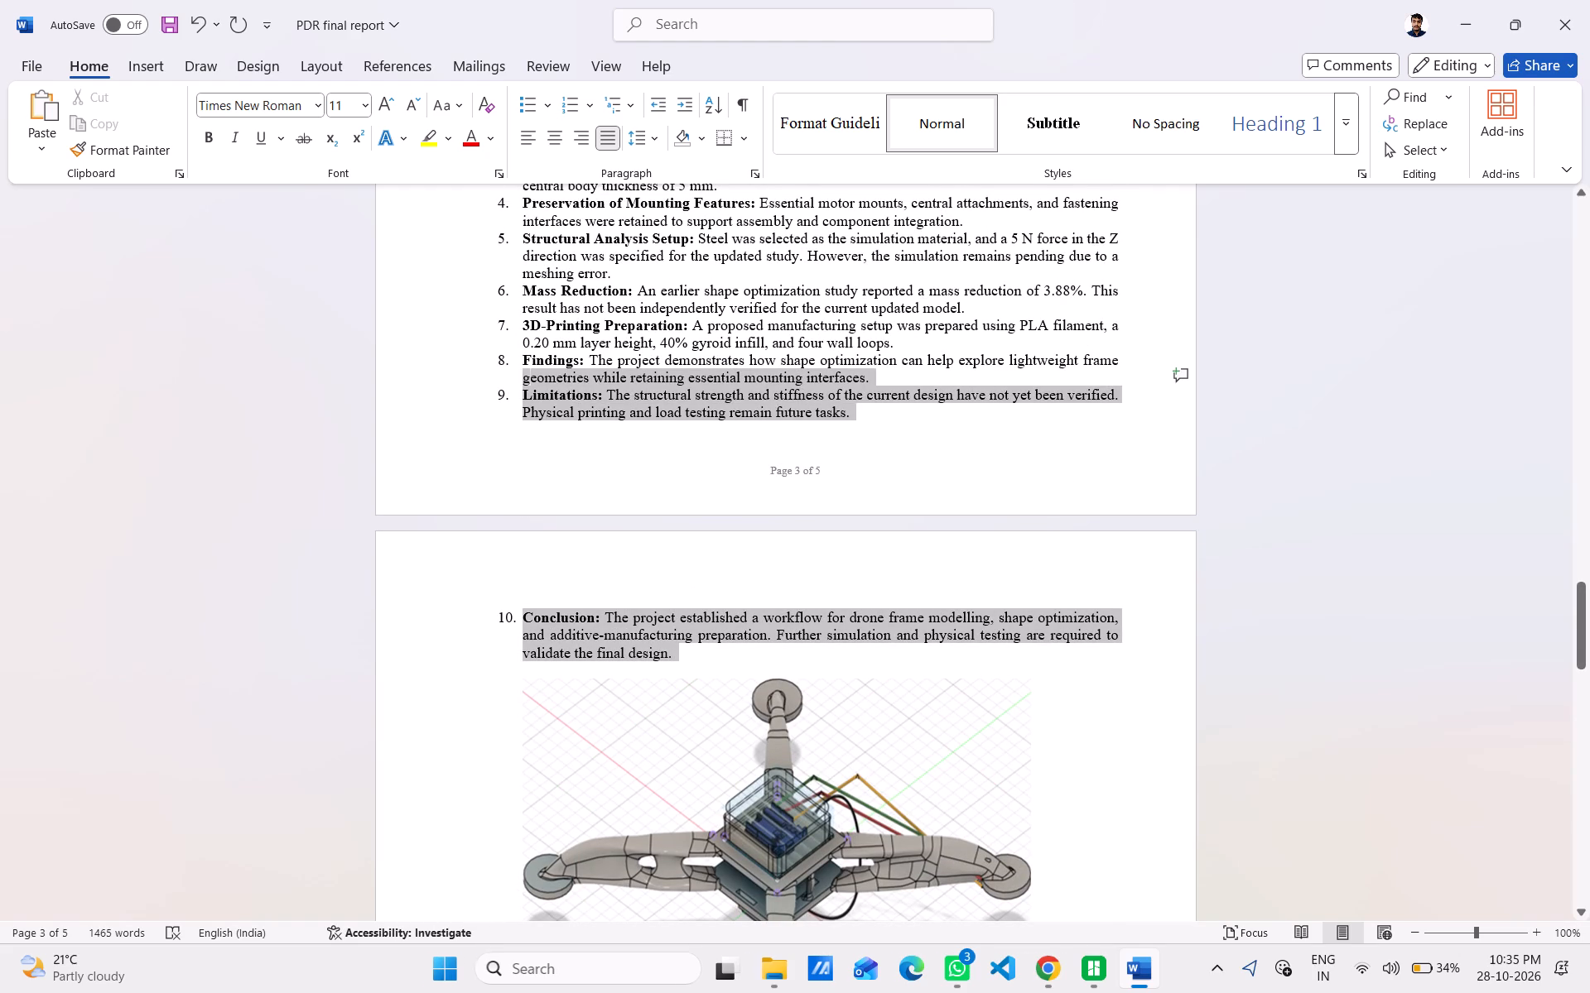
pyautogui.moveTo(587, 377); pyautogui.dragTo(579, 383)
pyautogui.scroll(1, 579, 383)
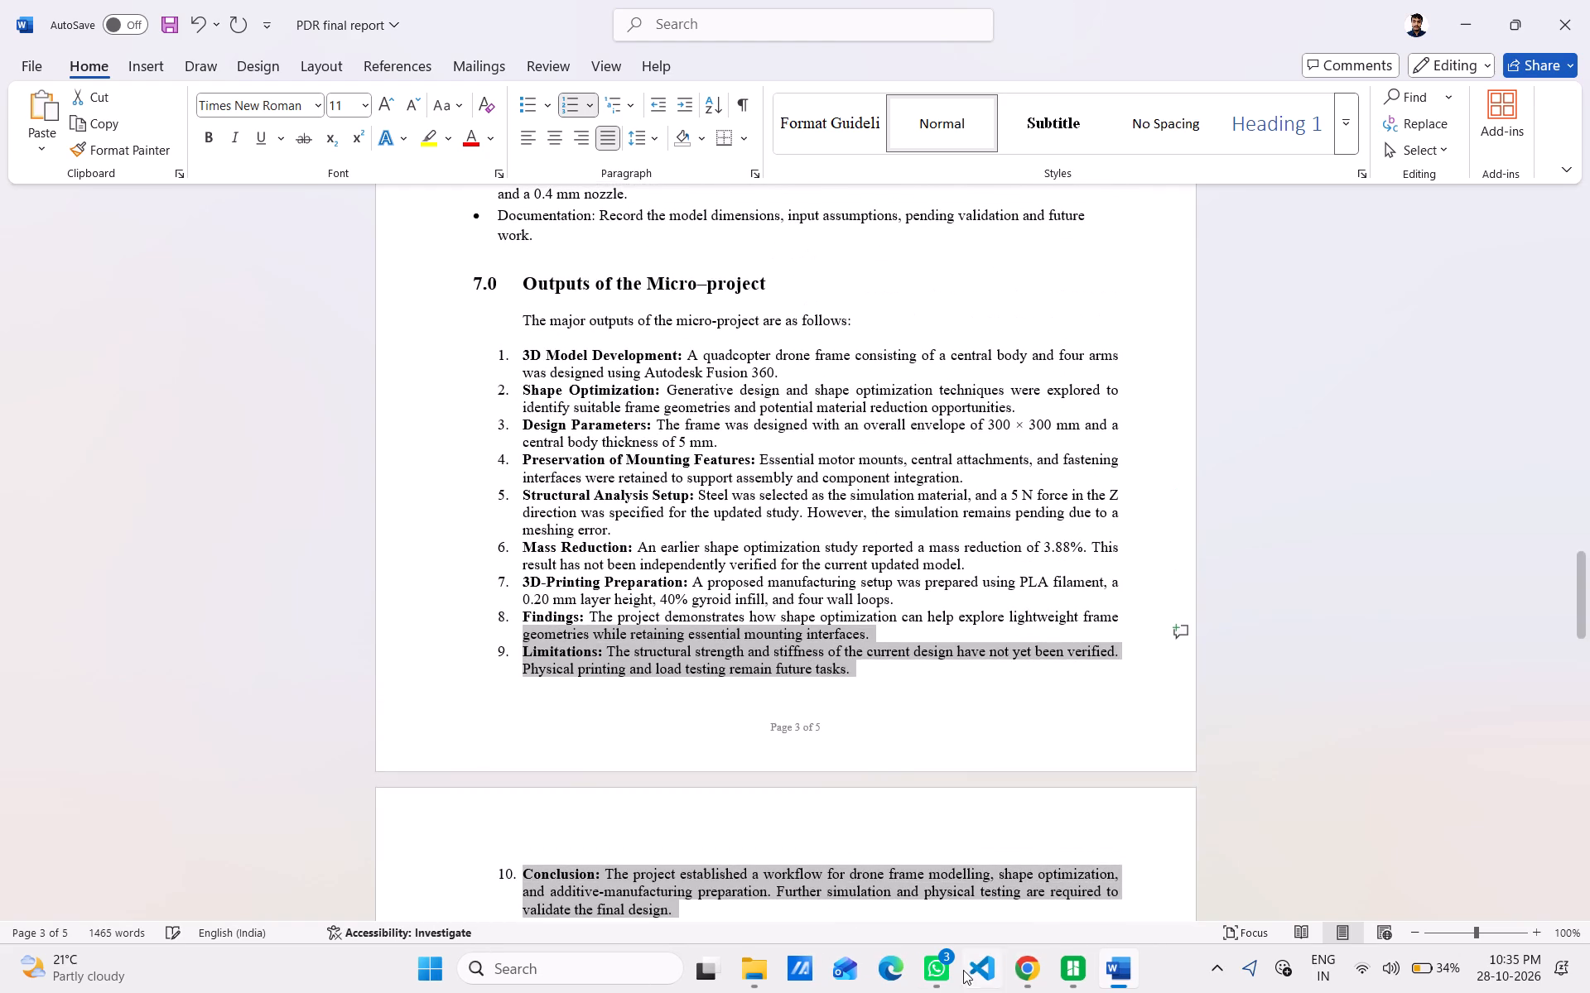
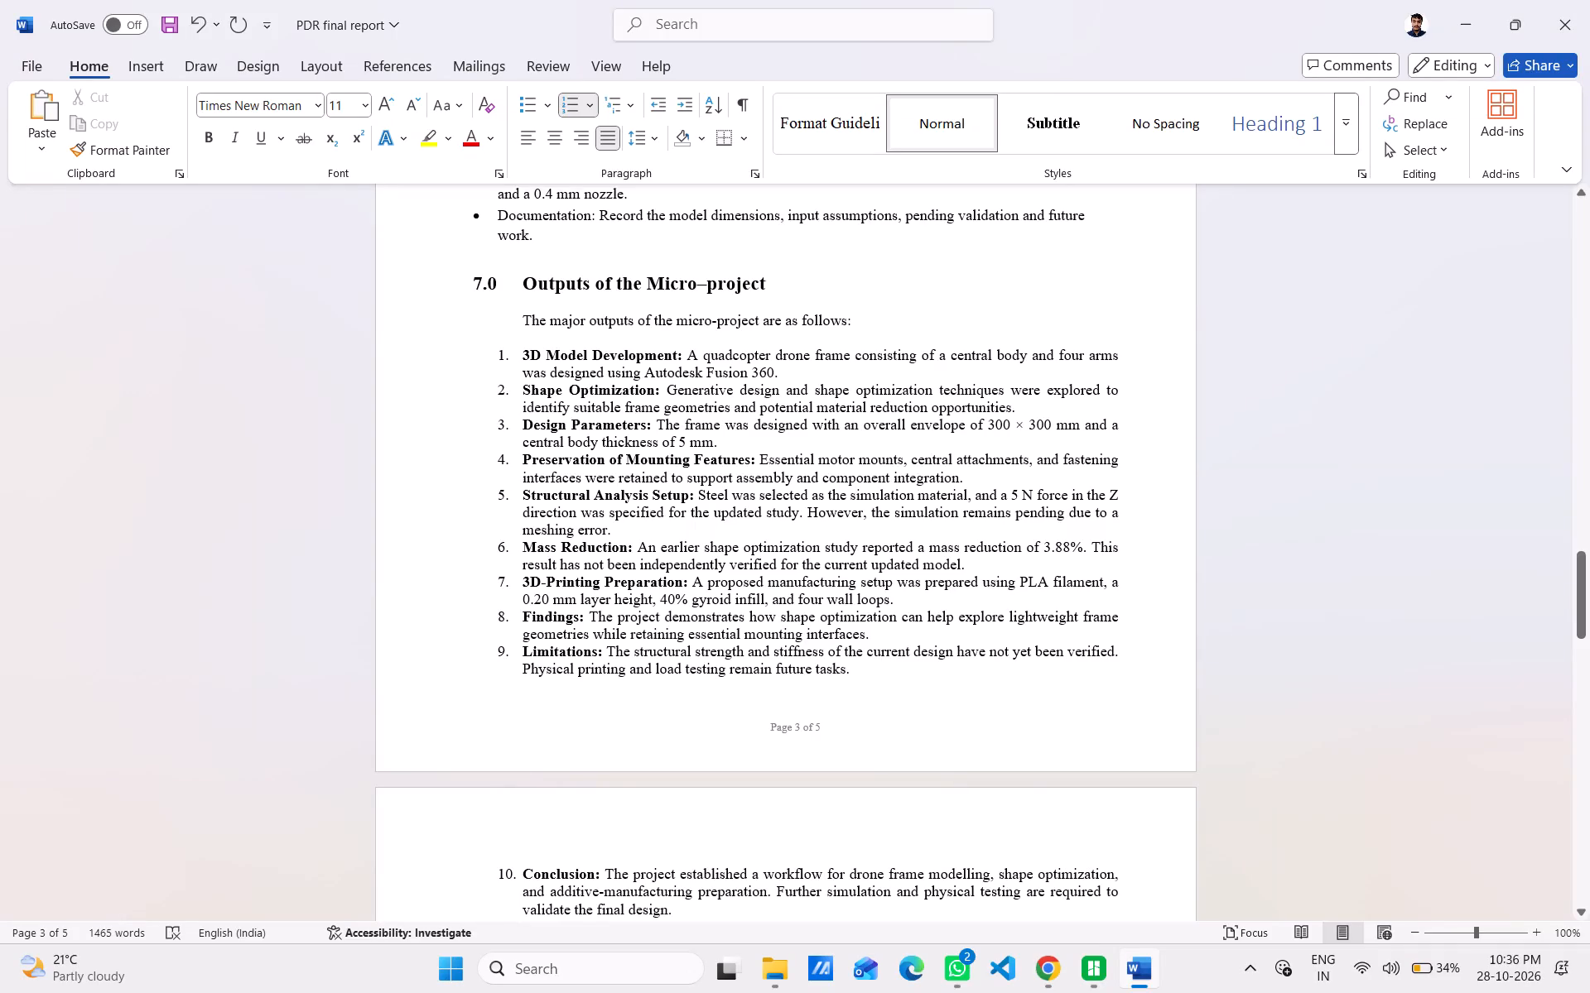
# Change the numbering of the Outputs of the Micro-project list, from 3D Model Development through Conclusion, to uppercase Roman numerals (I., II., III.).
pyautogui.moveTo(521, 349); pyautogui.dragTo(701, 905)
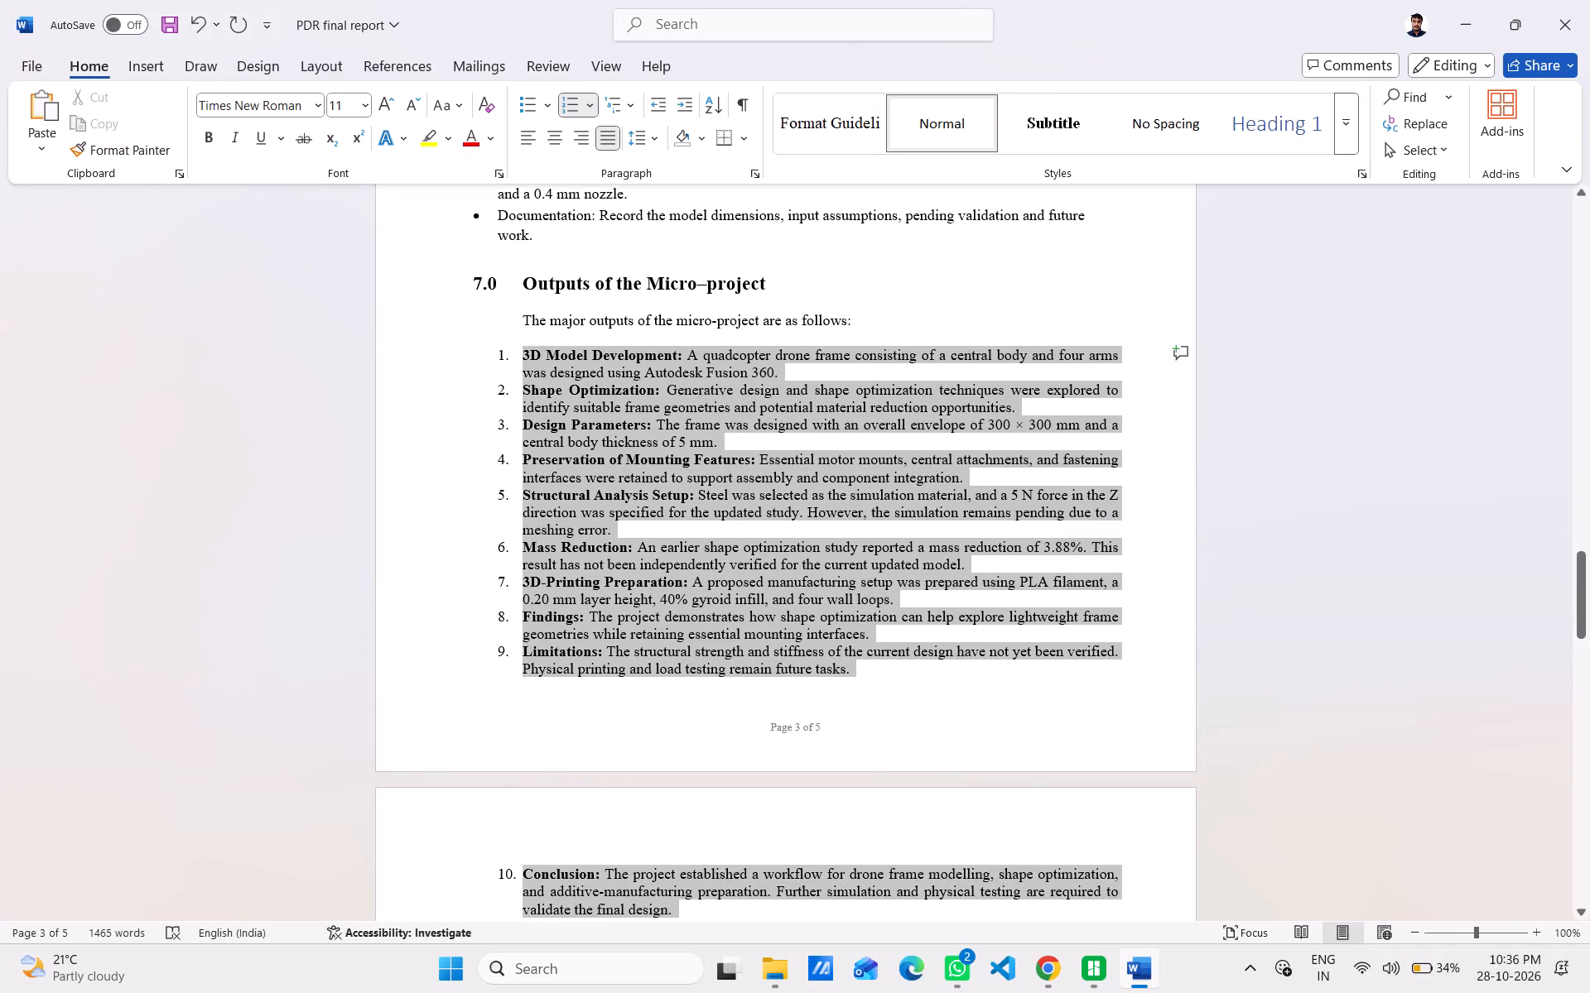
pyautogui.moveTo(701, 905); pyautogui.dragTo(700, 908)
pyautogui.click(571, 110)
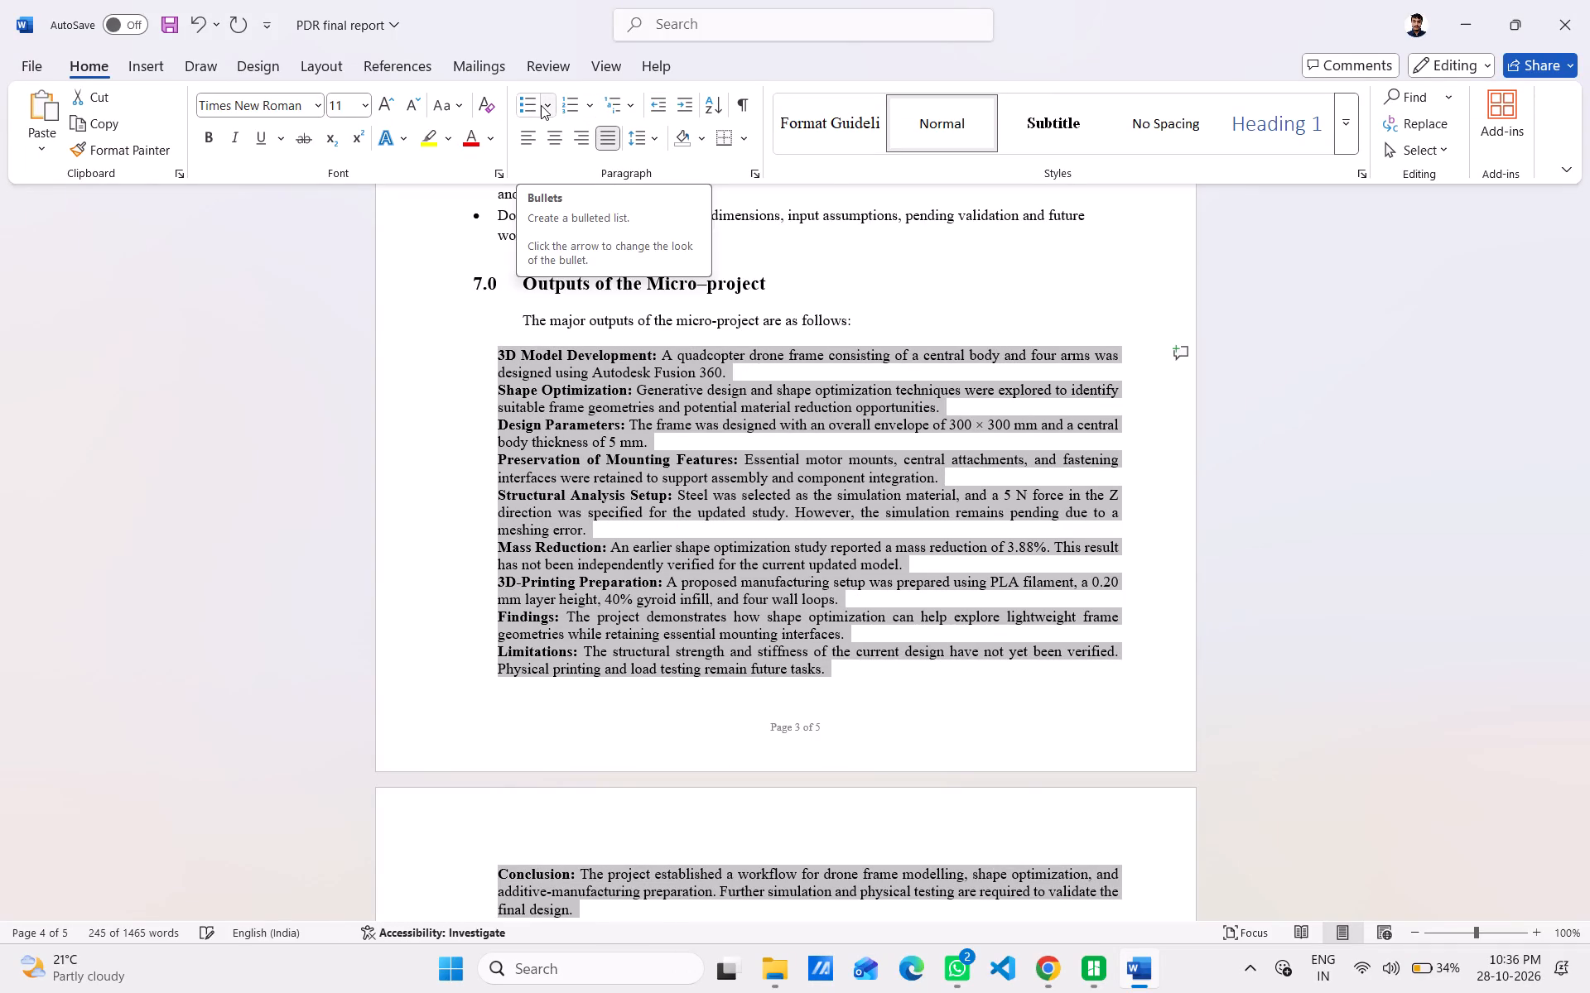
pyautogui.click(541, 107)
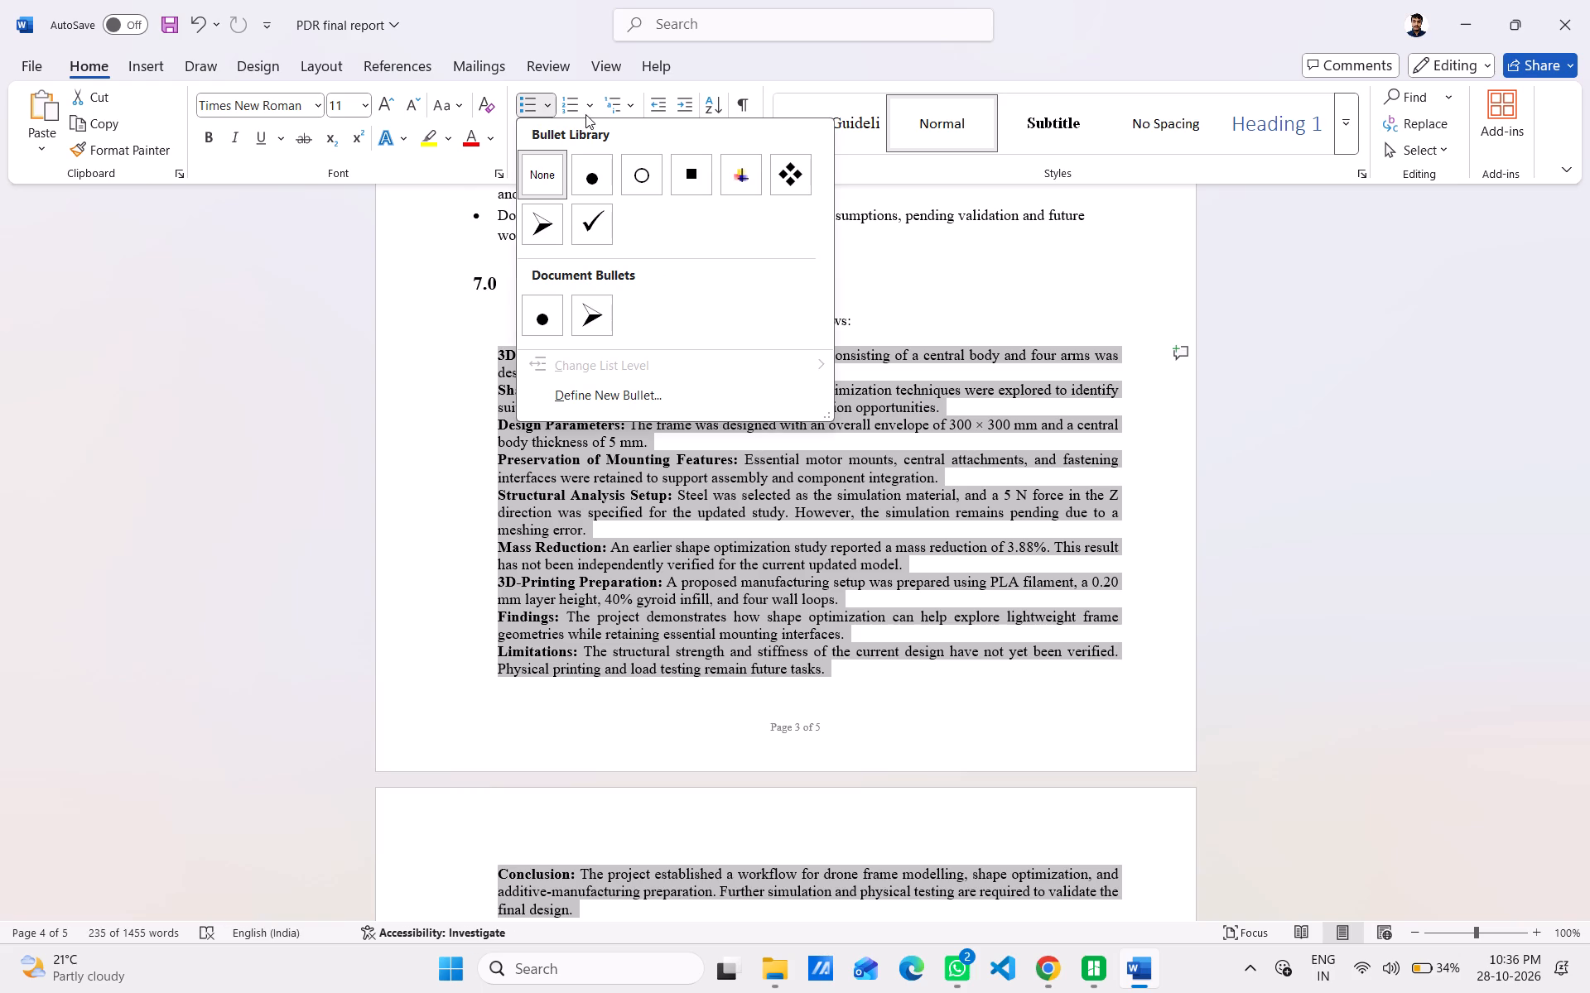
pyautogui.click(590, 102)
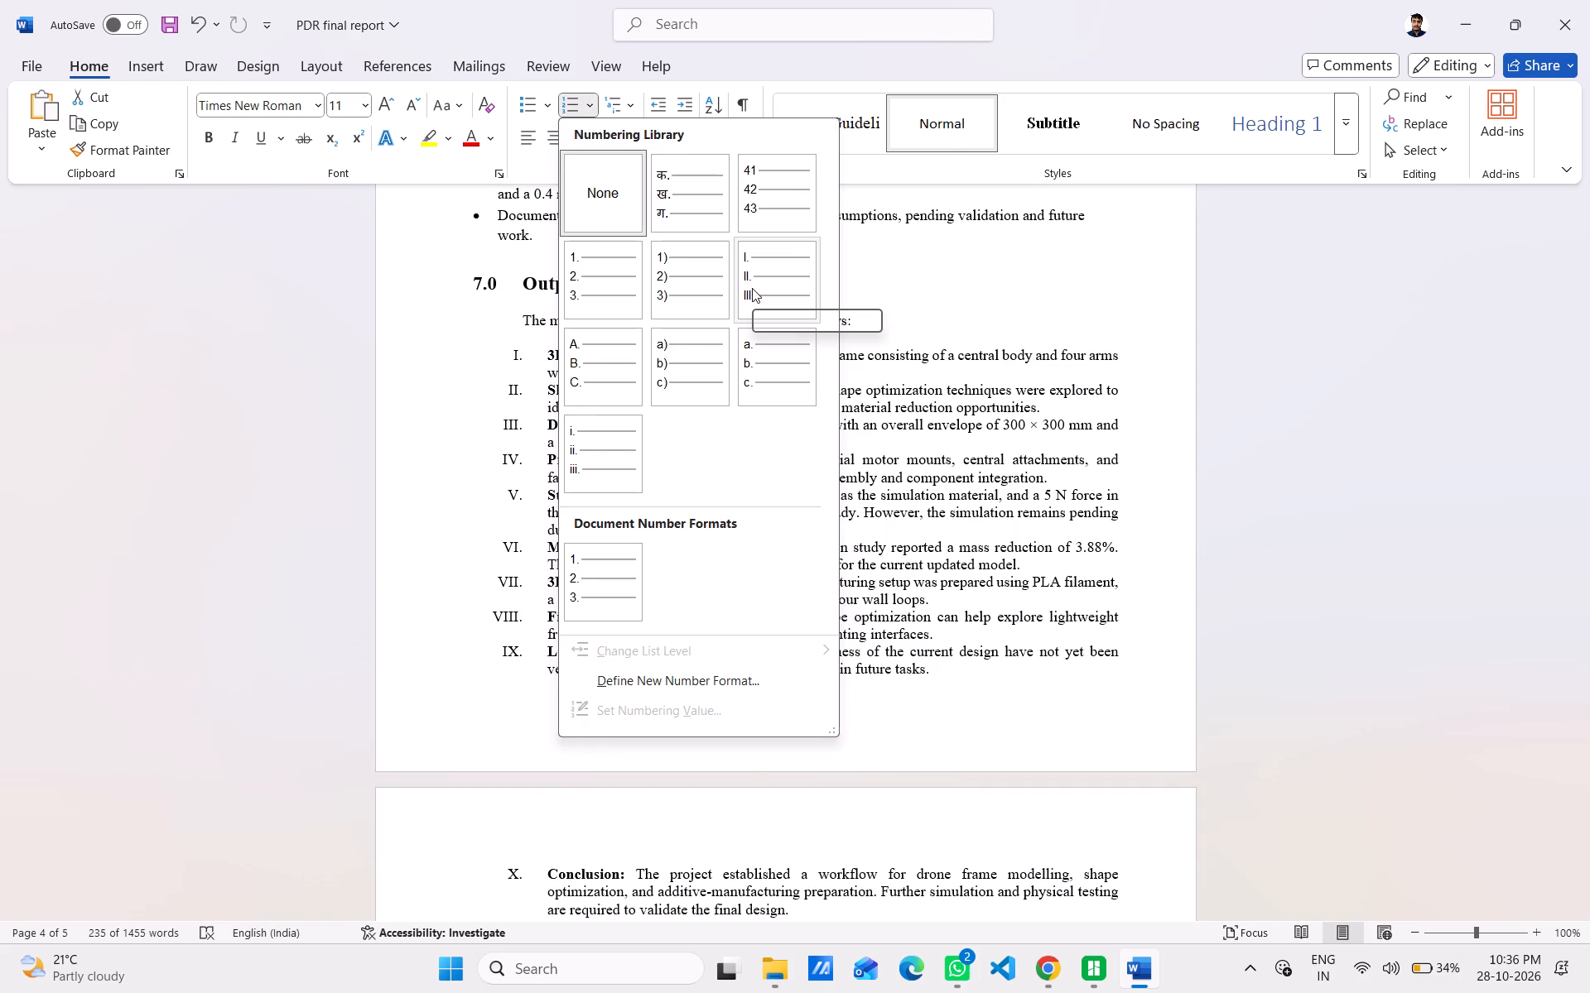
pyautogui.click(752, 288)
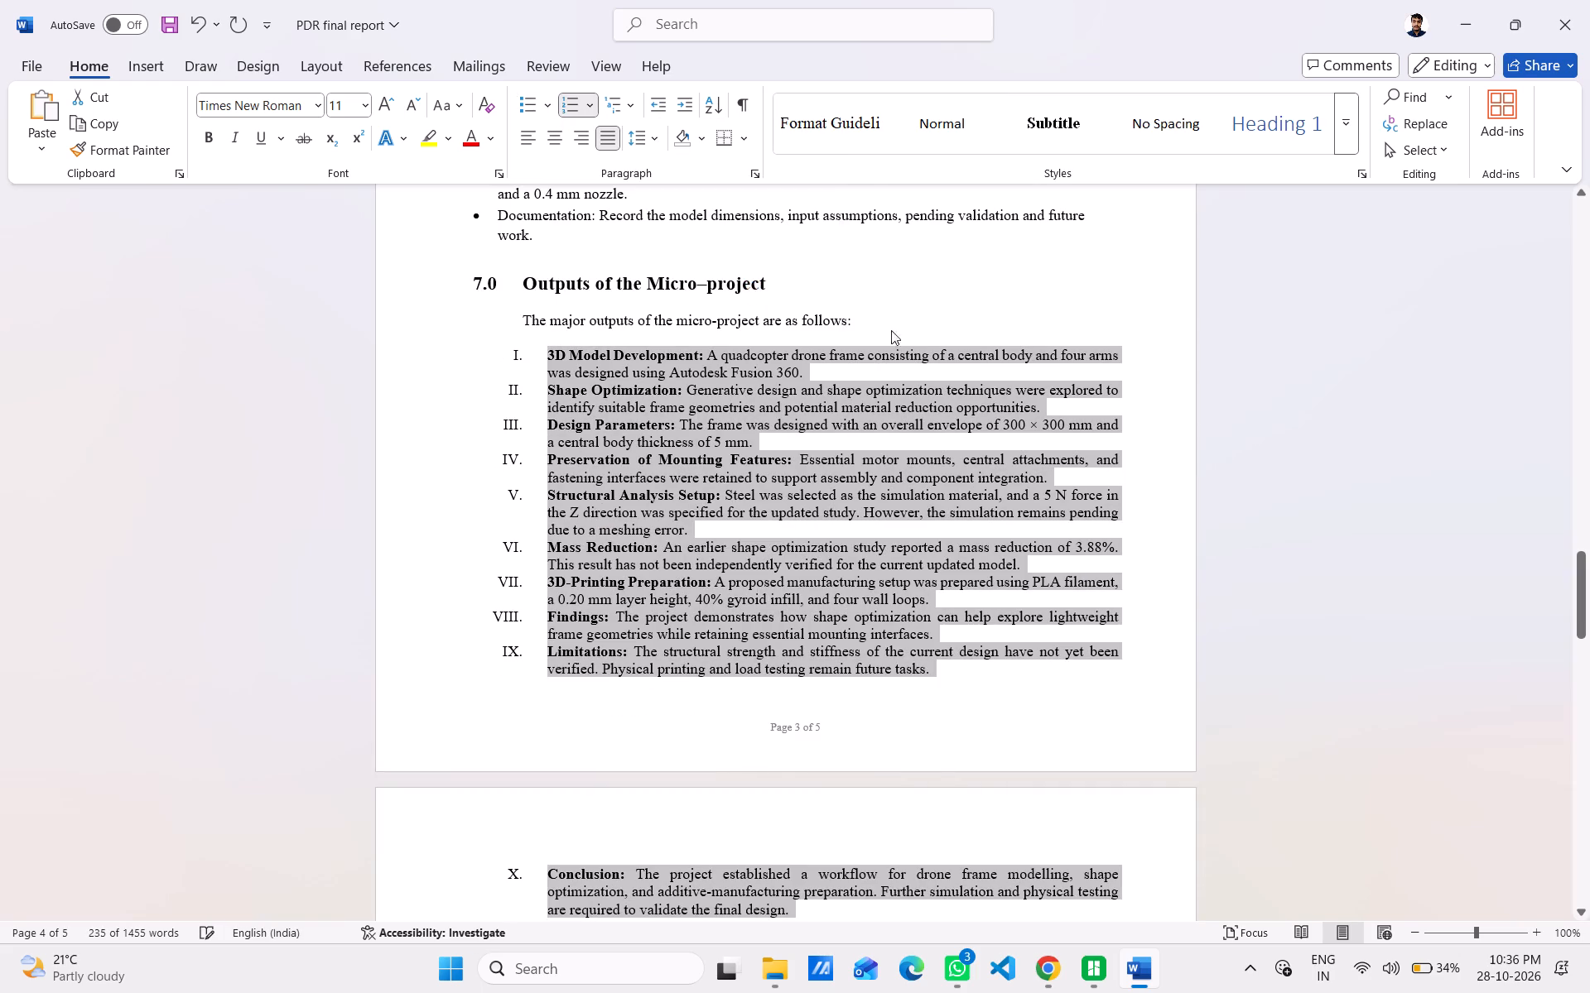
pyautogui.click(591, 103)
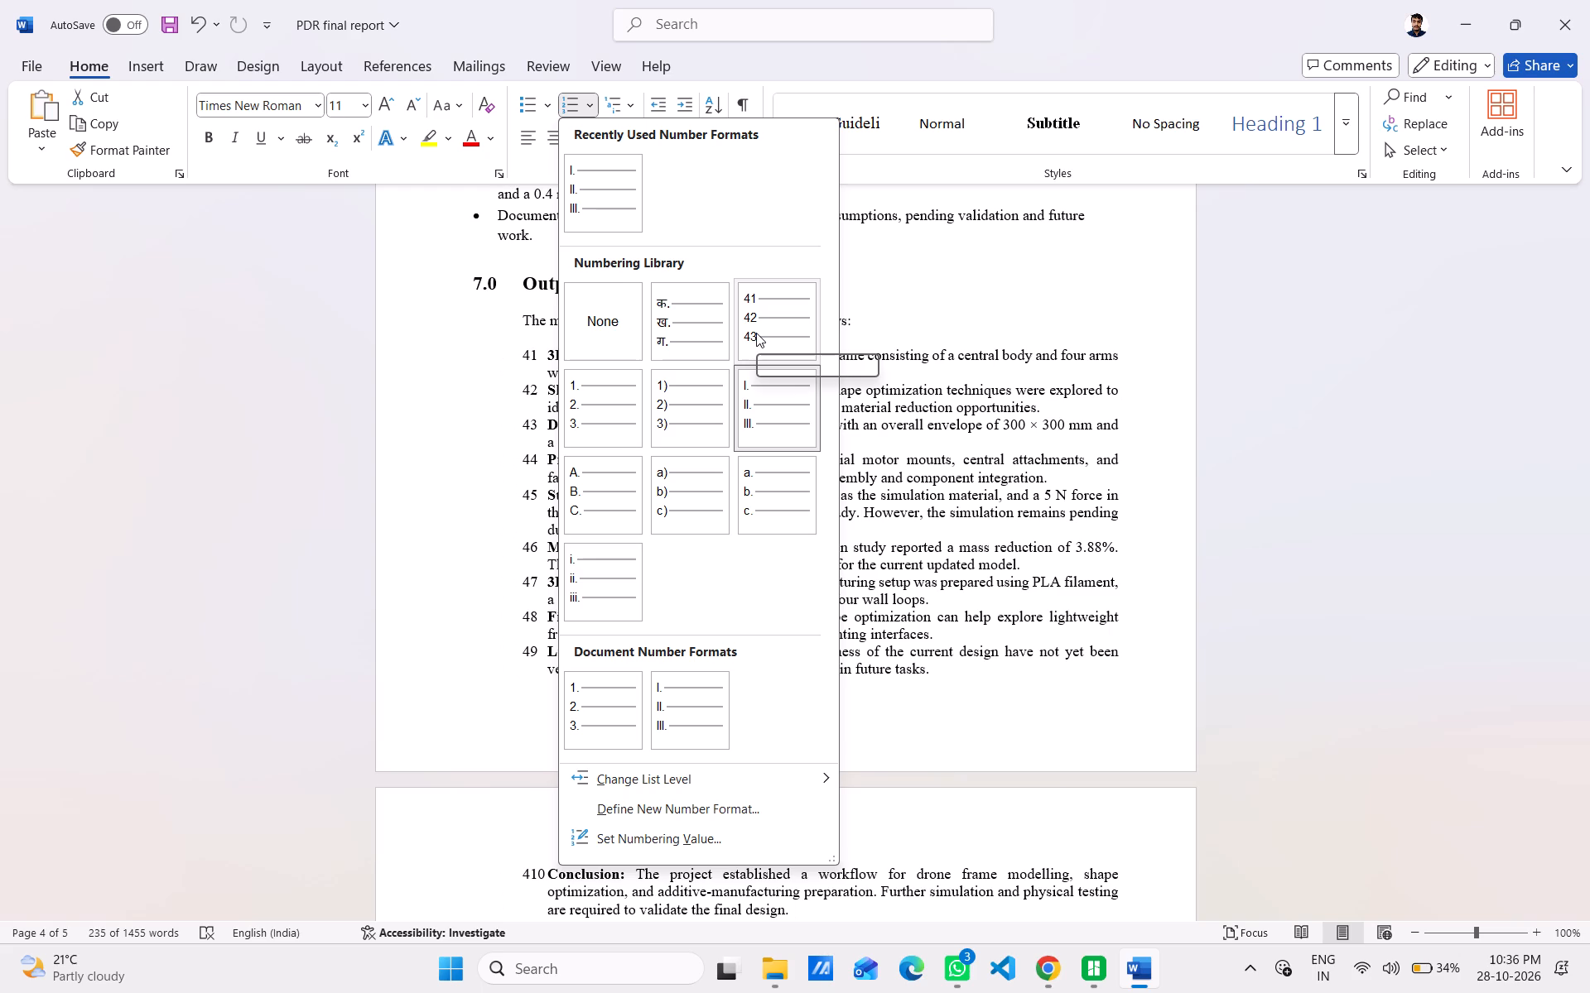
pyautogui.click(749, 417)
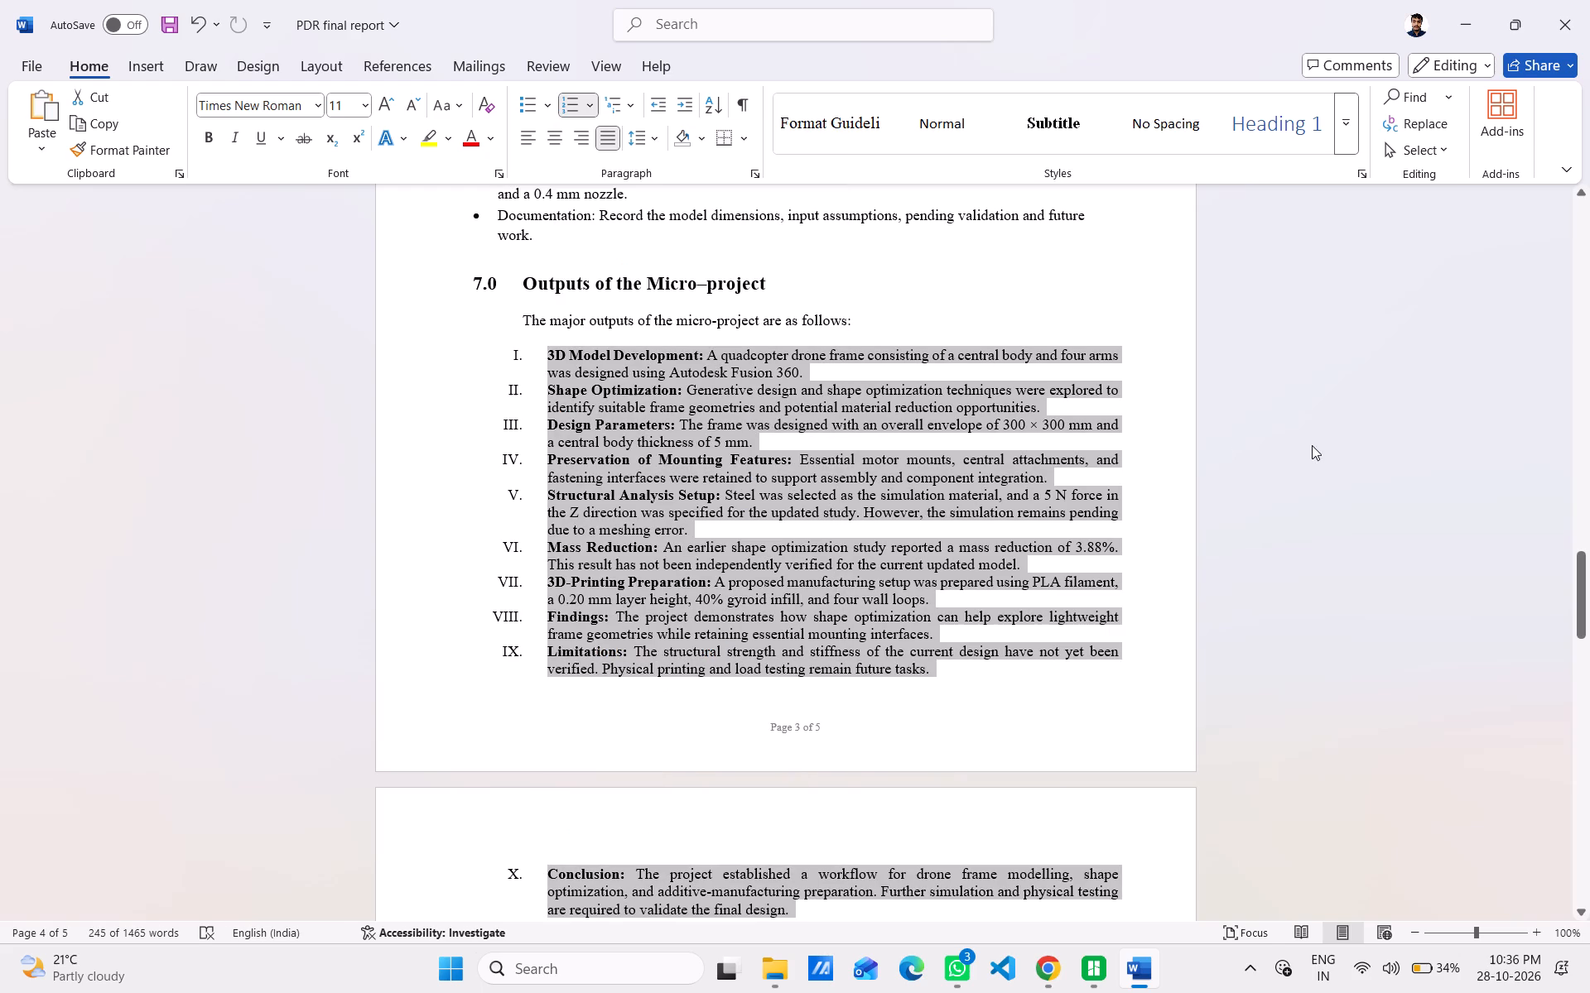
pyautogui.click(1312, 445)
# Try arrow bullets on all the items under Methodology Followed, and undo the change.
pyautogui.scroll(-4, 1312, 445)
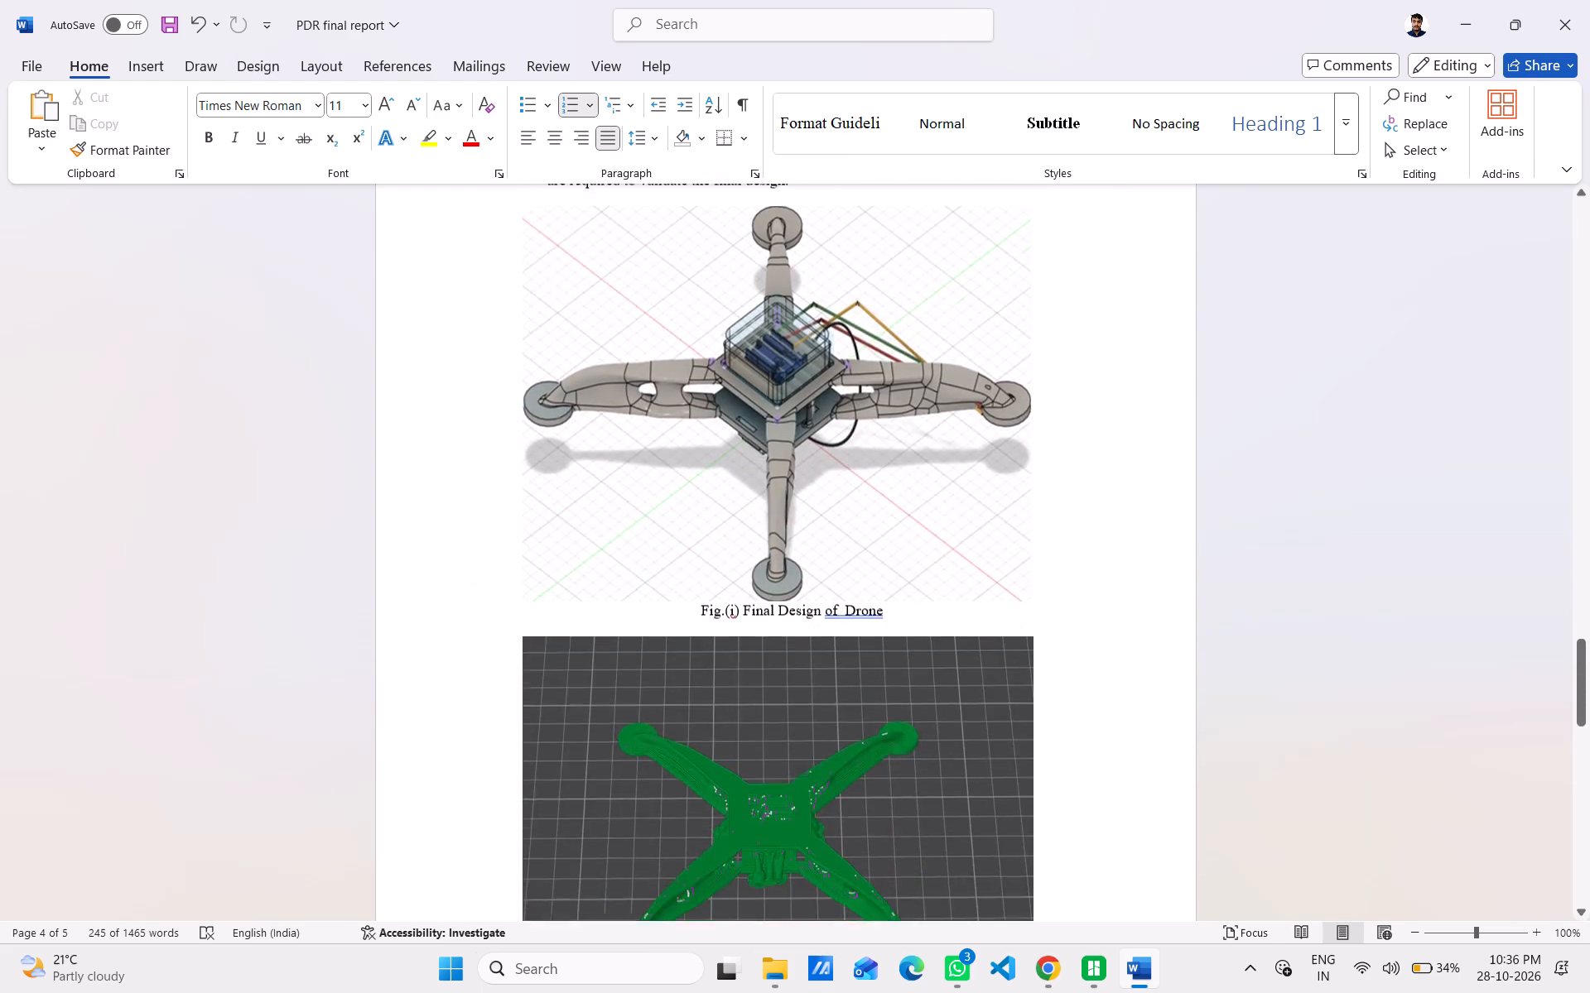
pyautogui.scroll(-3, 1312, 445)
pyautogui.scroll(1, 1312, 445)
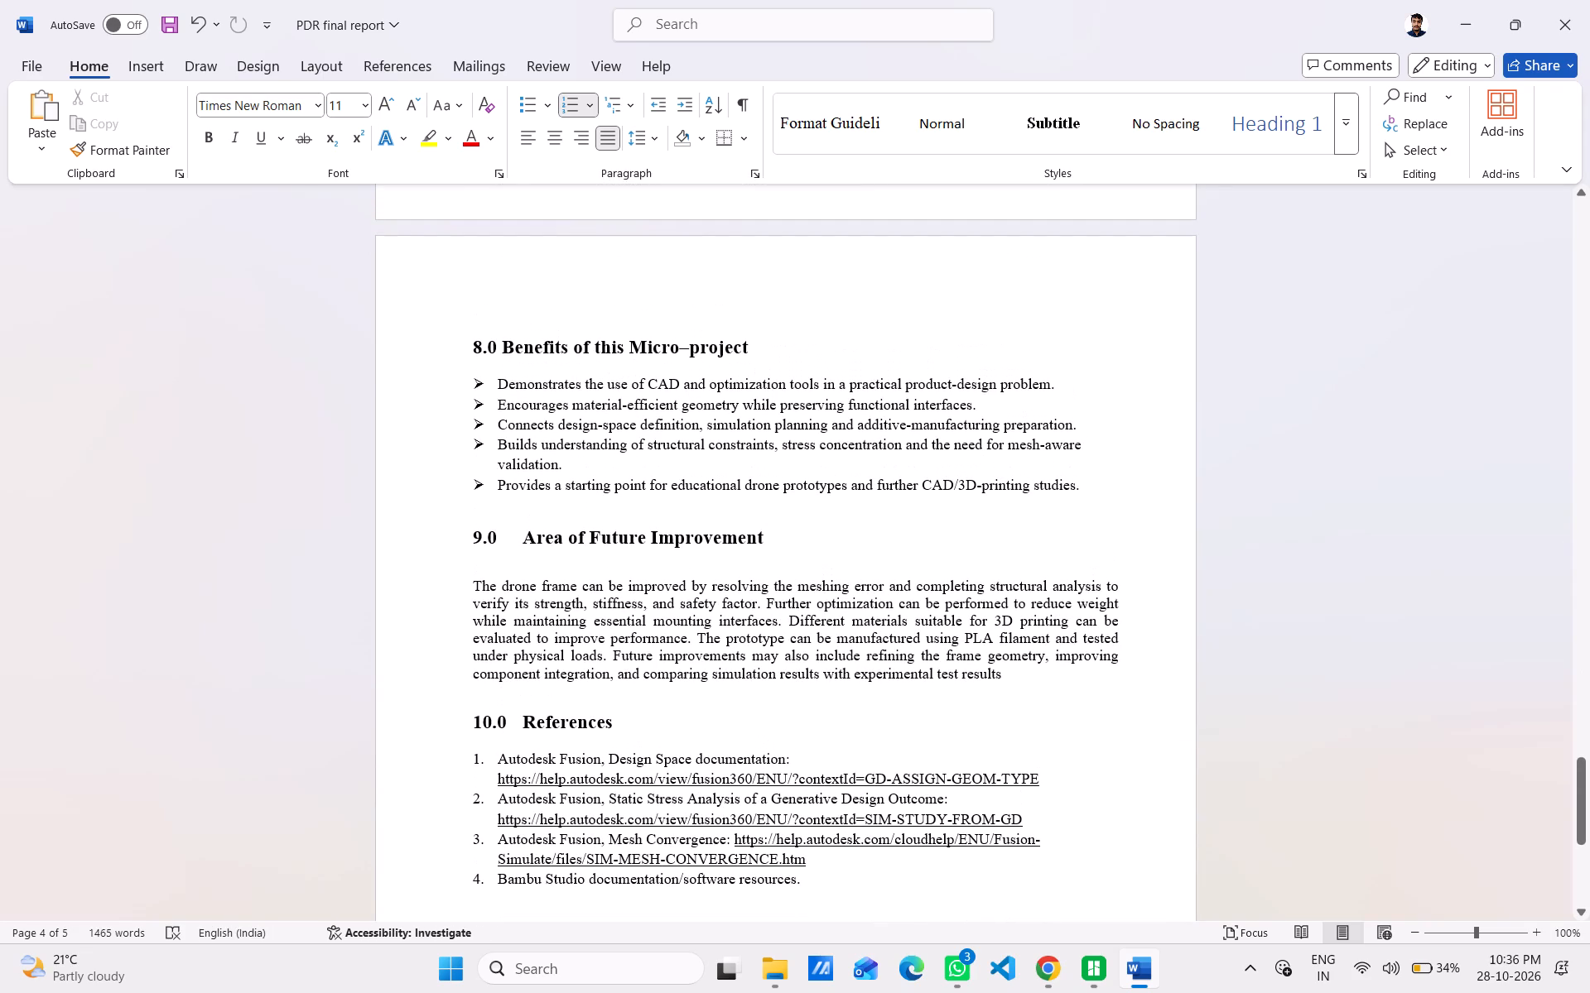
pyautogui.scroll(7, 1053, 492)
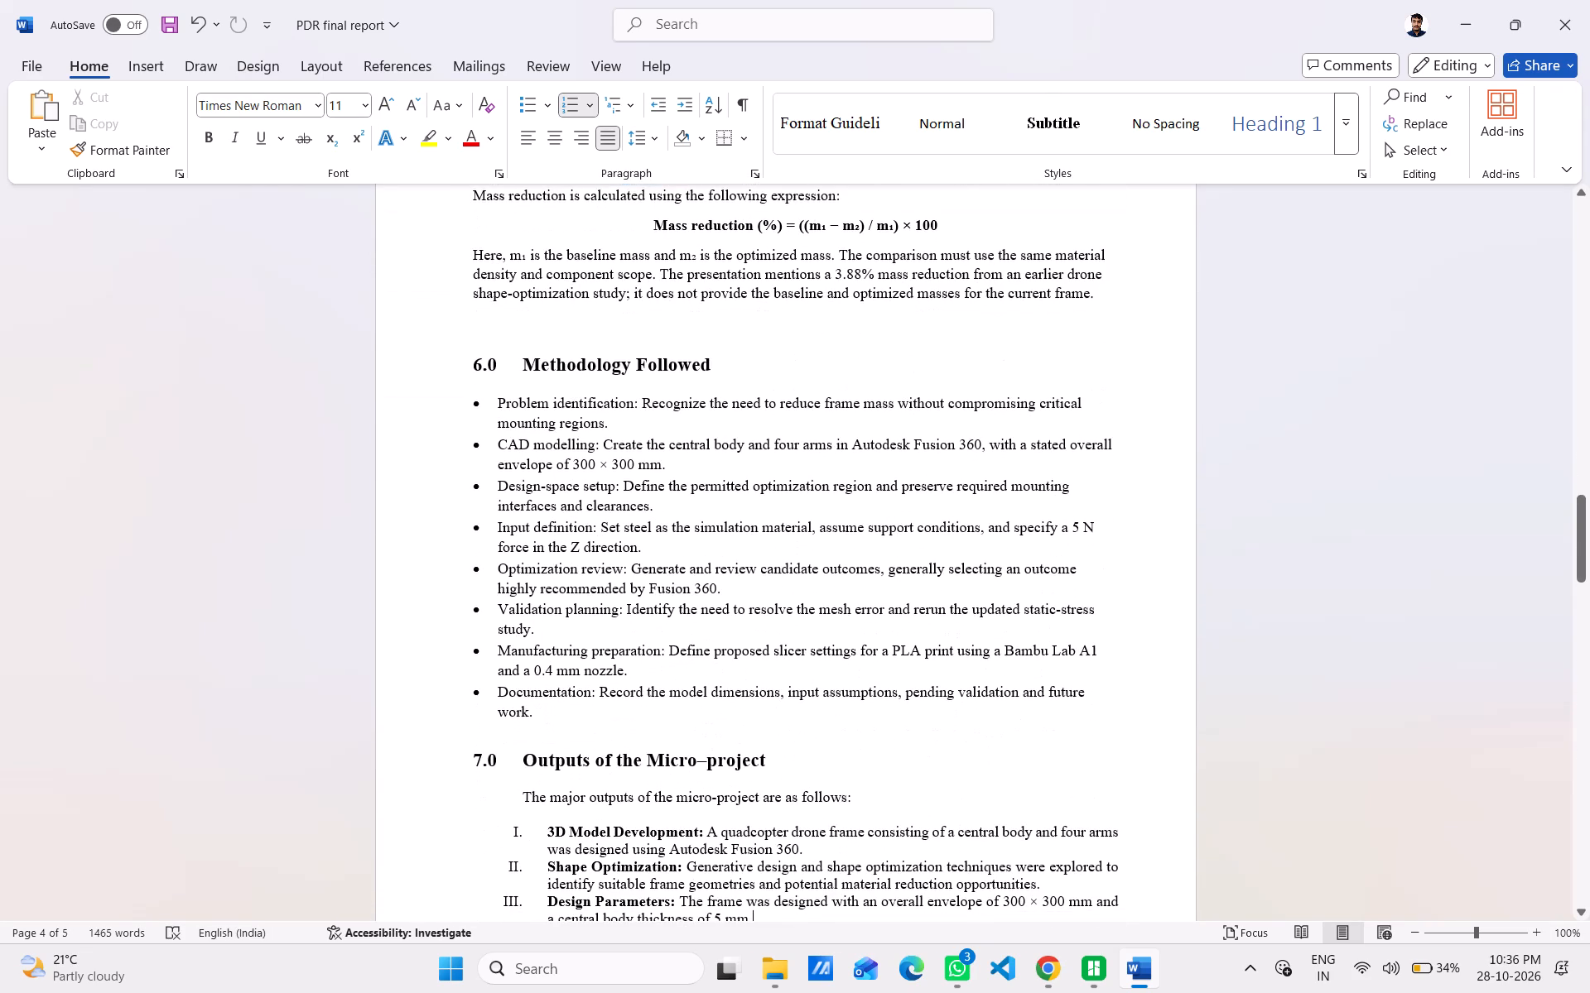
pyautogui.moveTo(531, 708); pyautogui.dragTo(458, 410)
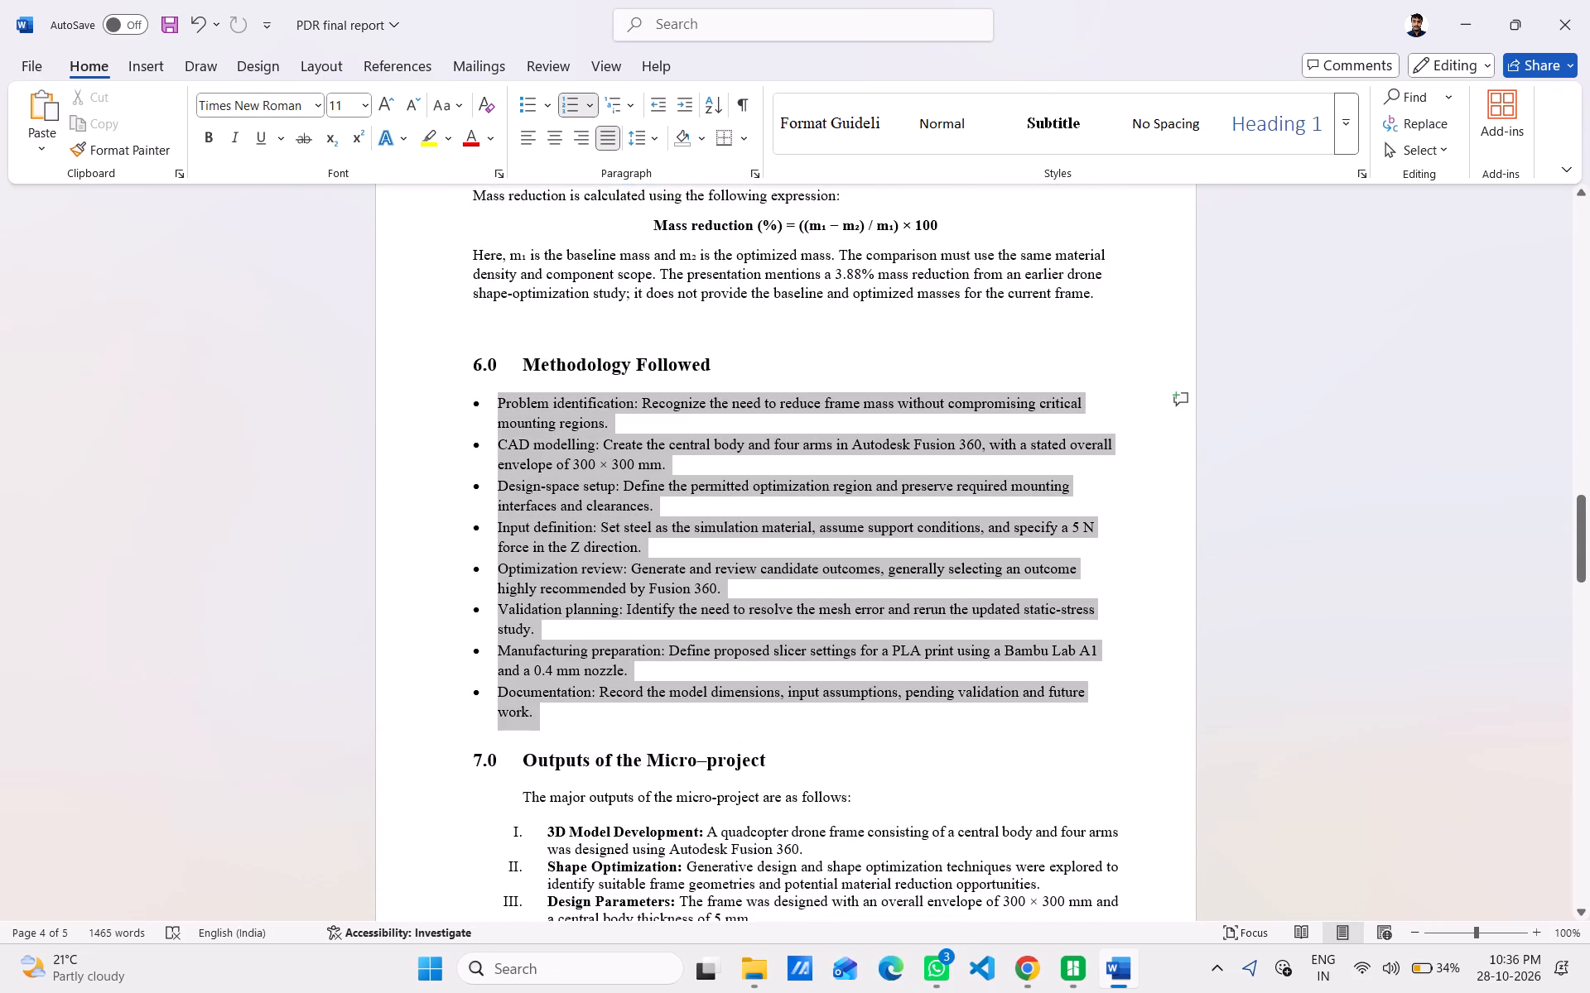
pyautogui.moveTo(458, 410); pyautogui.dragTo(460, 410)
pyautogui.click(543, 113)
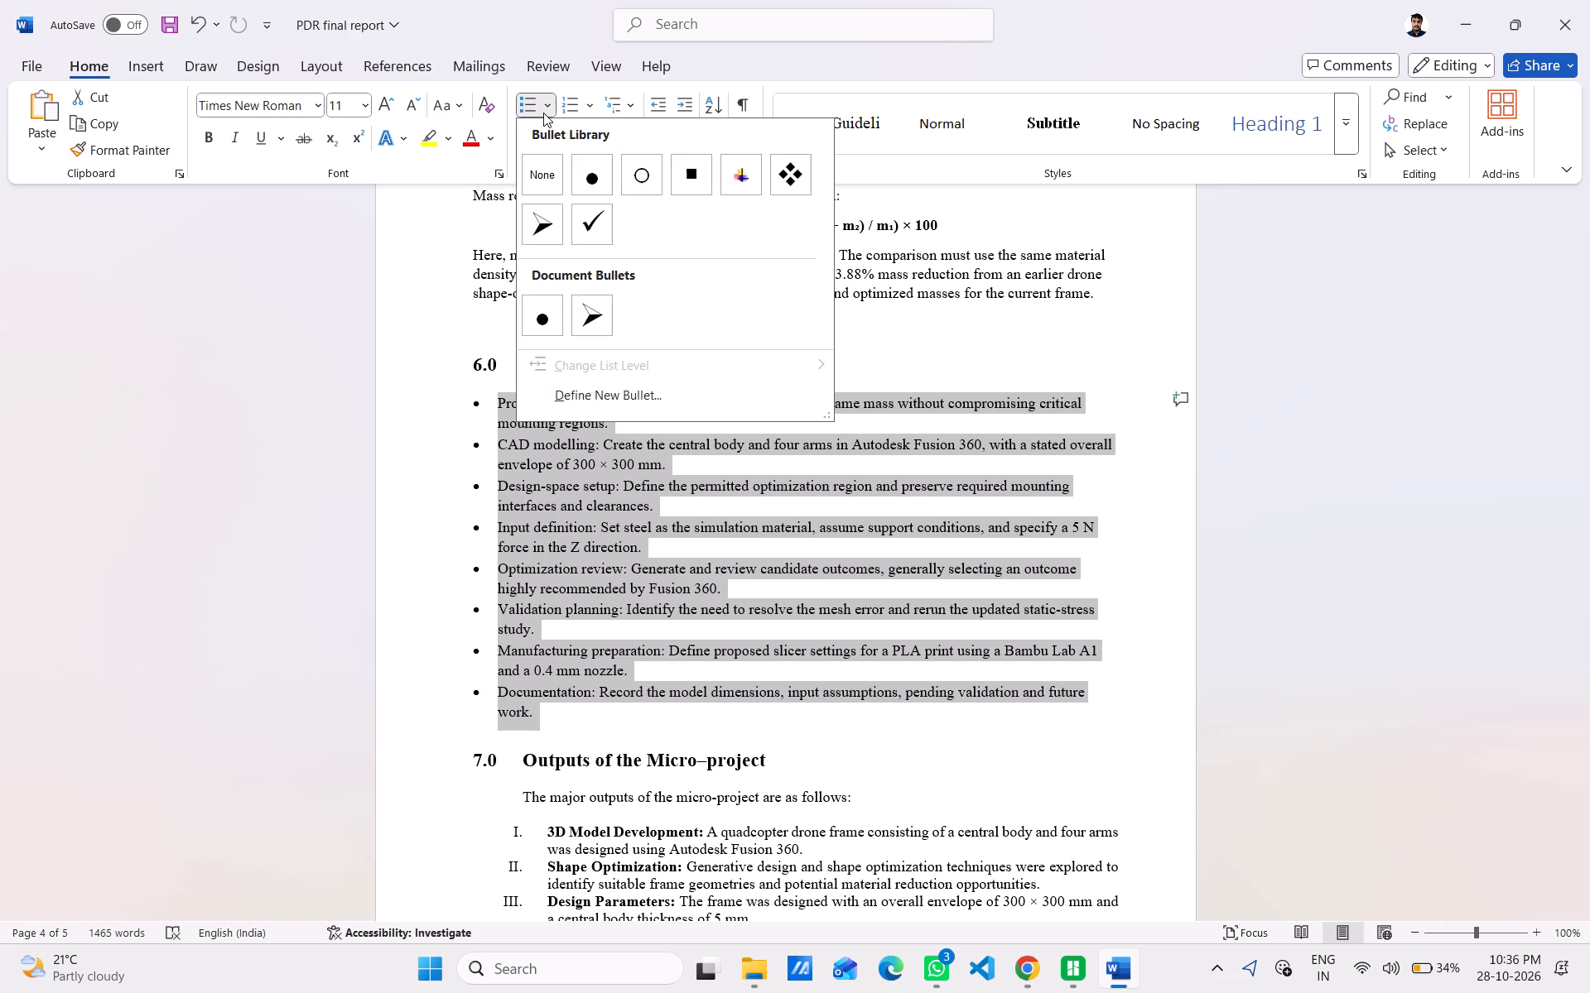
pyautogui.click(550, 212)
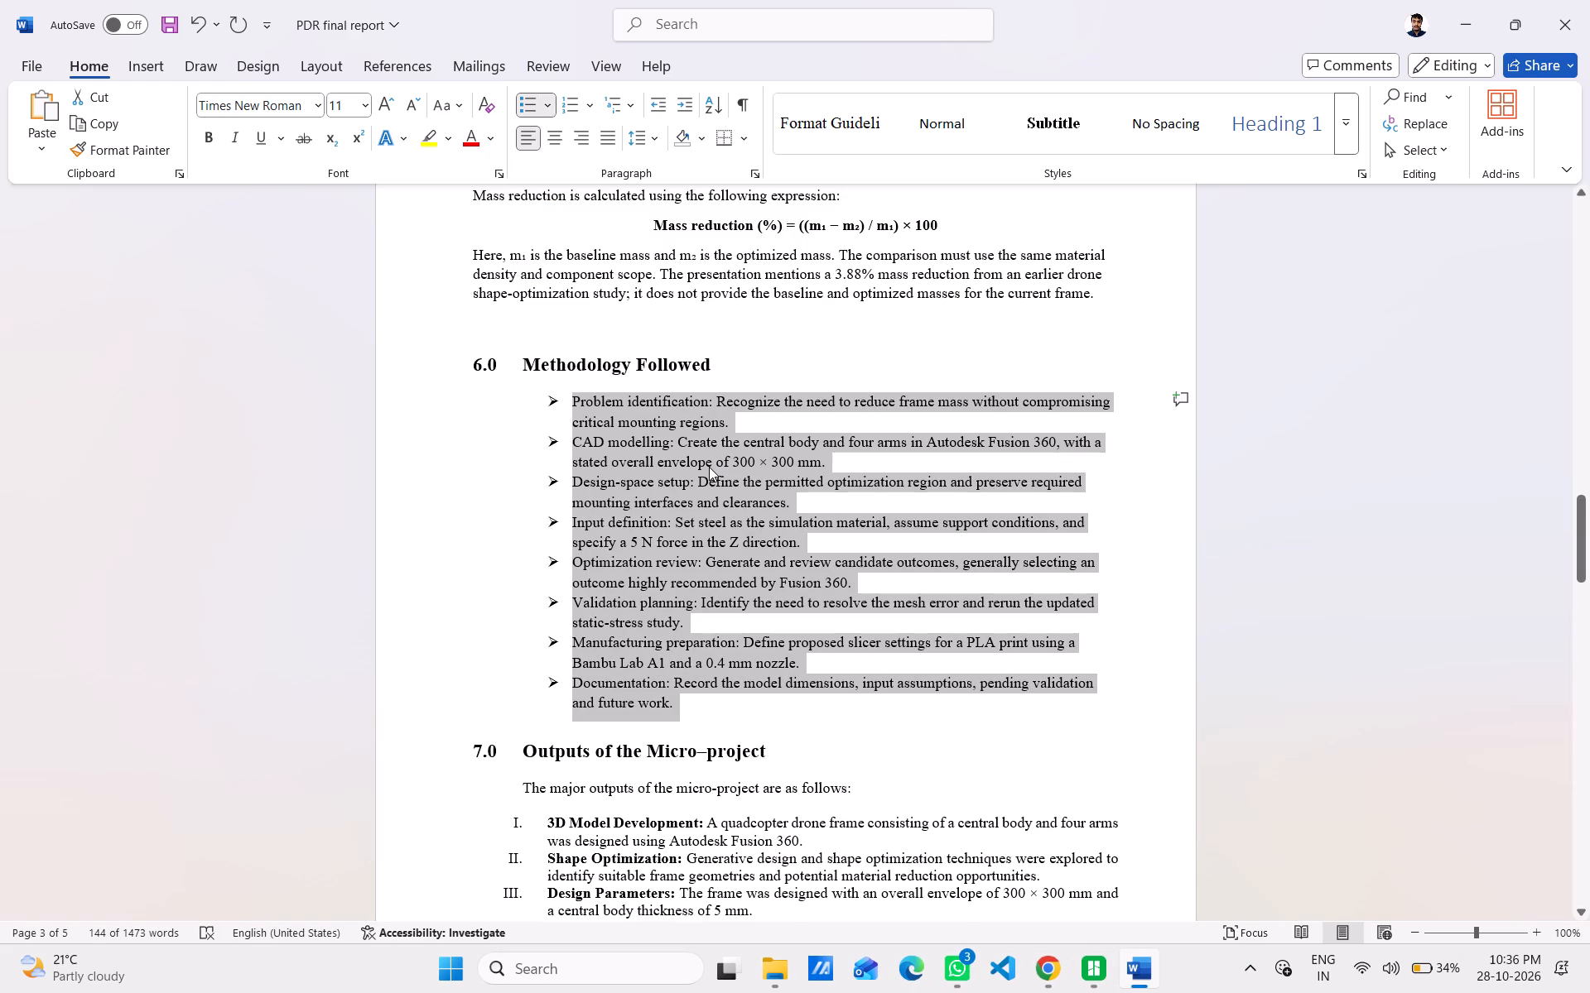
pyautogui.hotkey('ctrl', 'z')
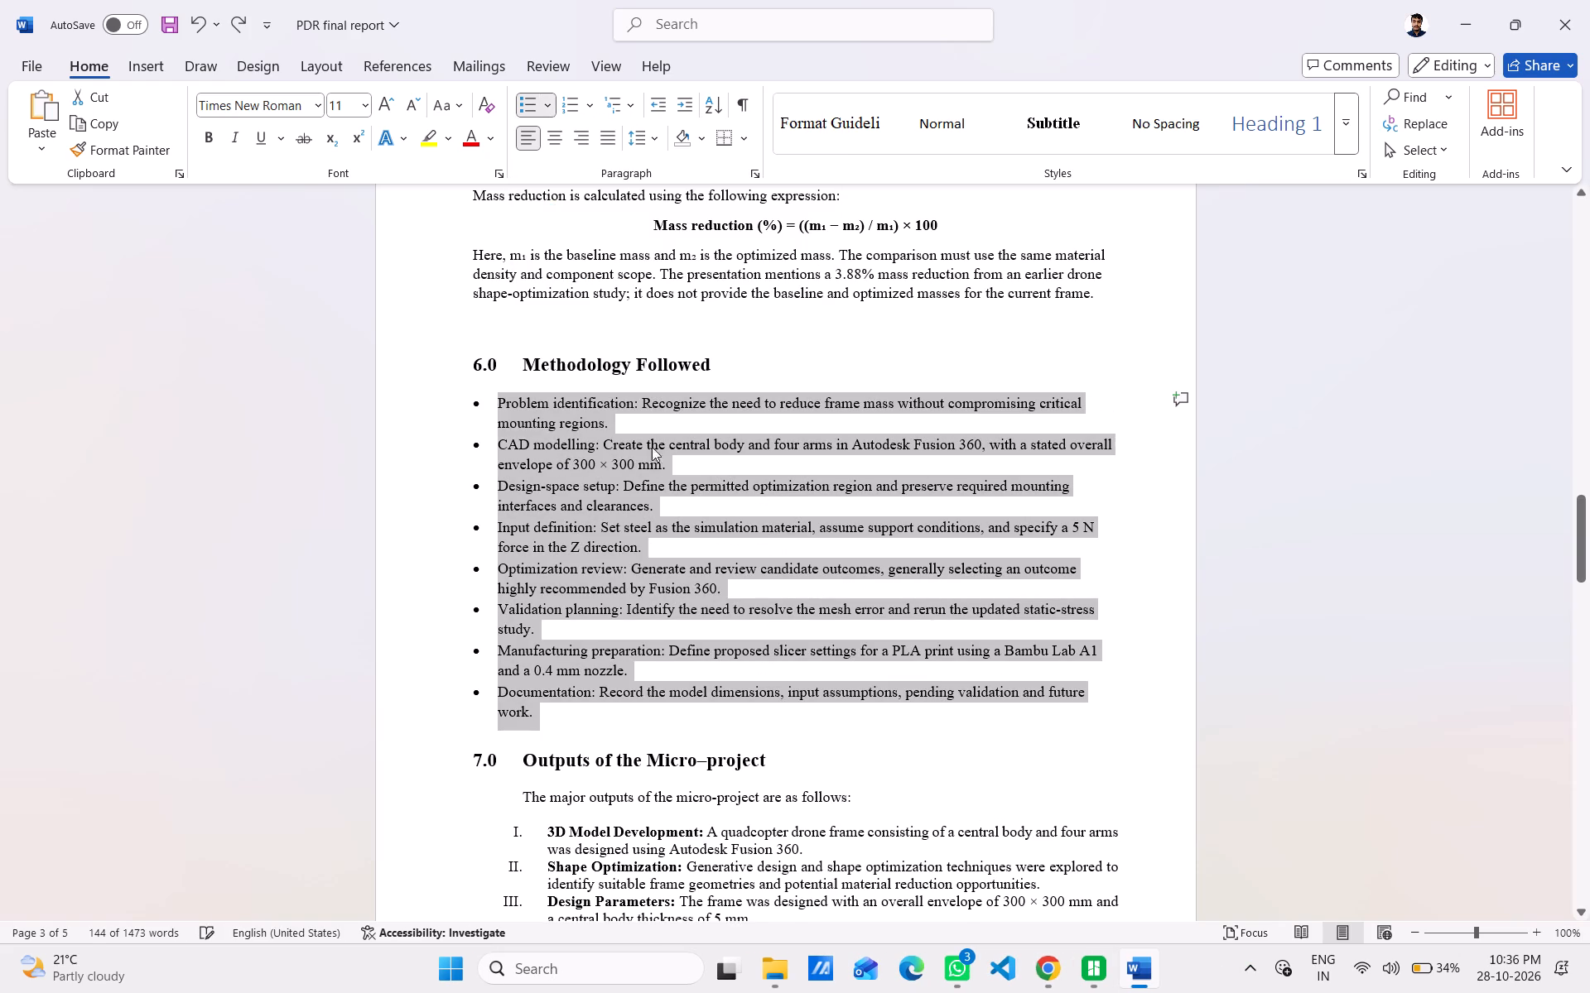
# Number all the Methodology Followed items with lowercase Roman numerals (i., ii., iii.).
pyautogui.click(593, 102)
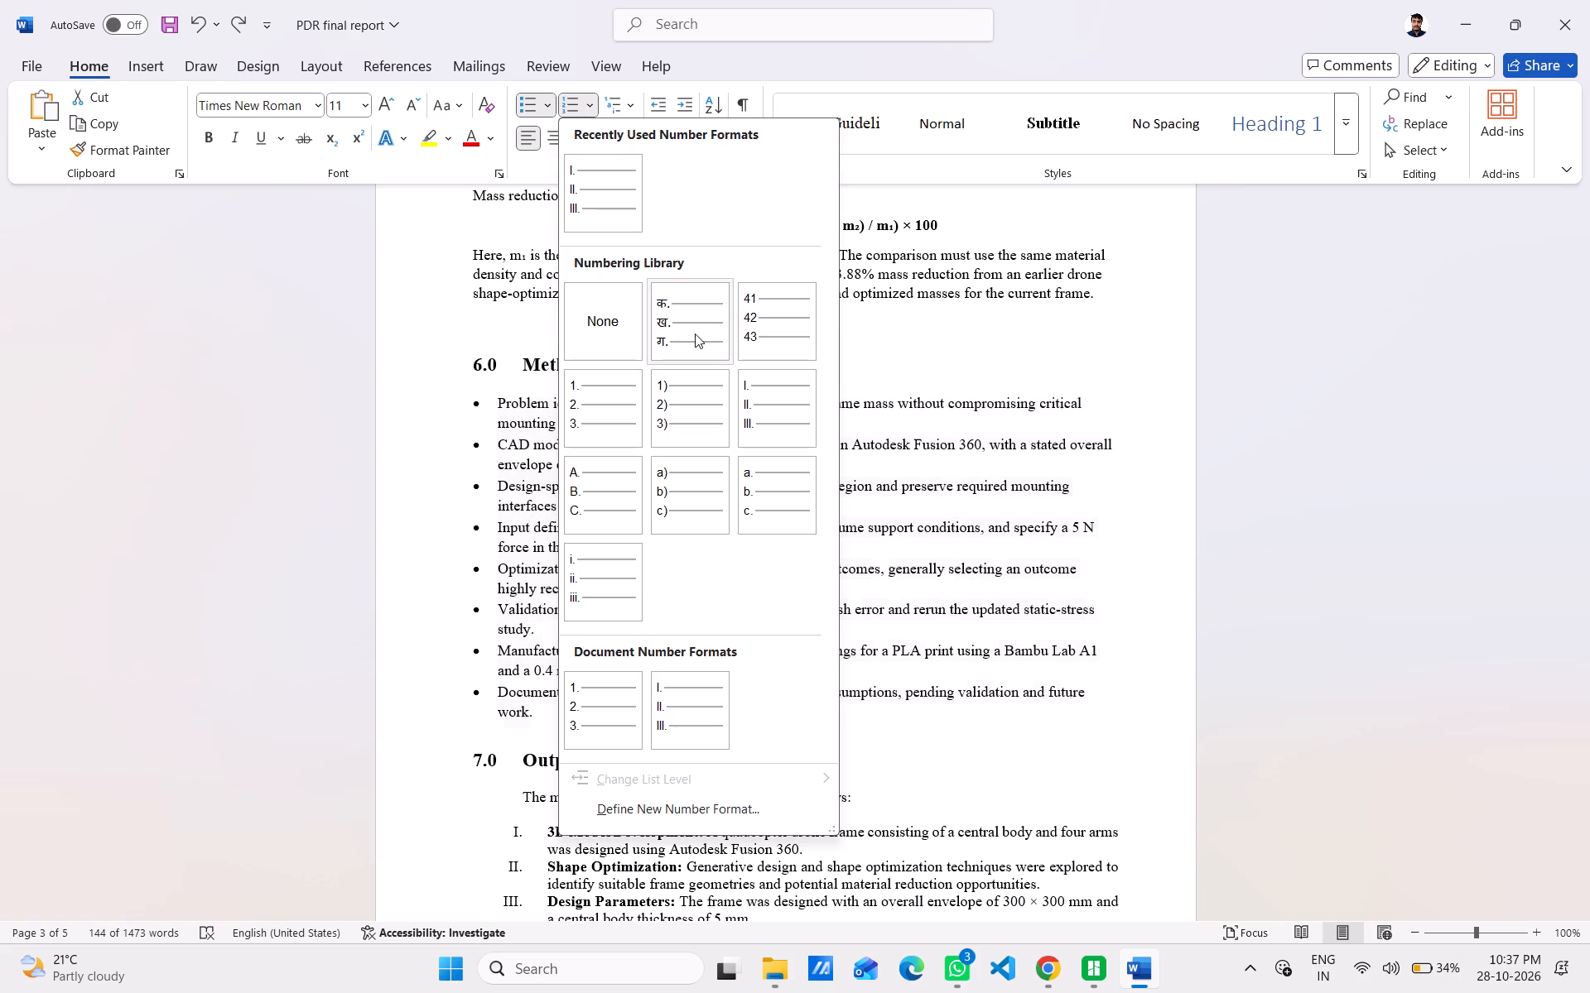
pyautogui.click(619, 561)
# Change the numbering of the Outputs items from 3D Model Development through Limitations to lowercase Roman numerals (i., ii., iii.).
pyautogui.scroll(-2, 619, 561)
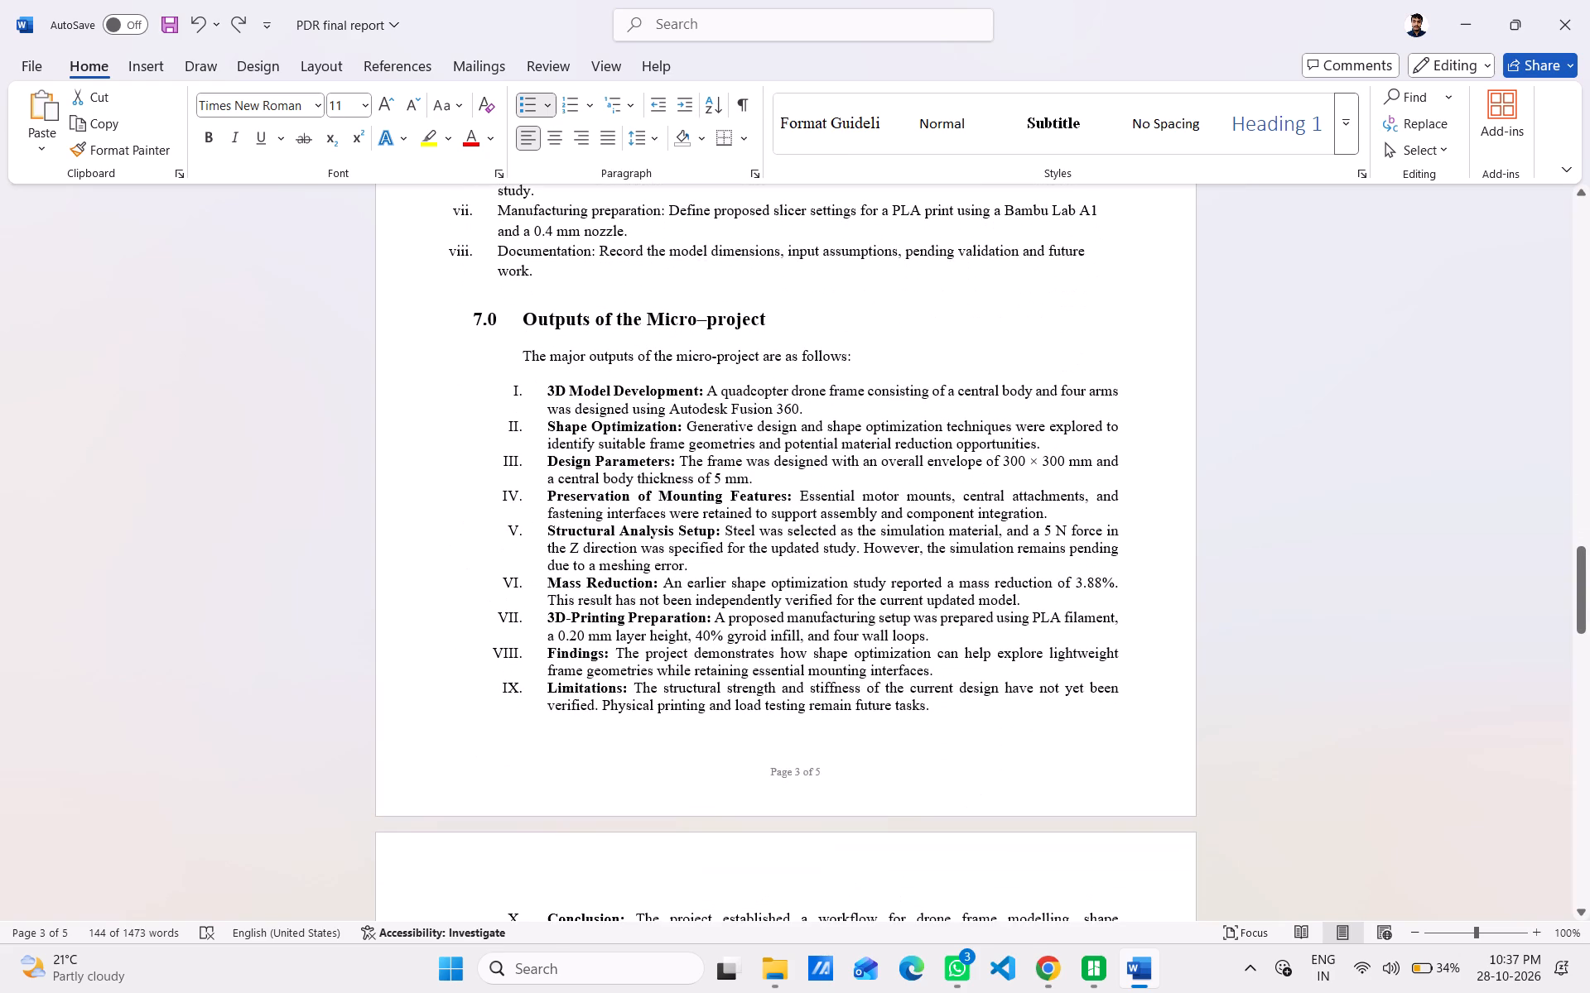
pyautogui.moveTo(939, 707); pyautogui.dragTo(530, 412)
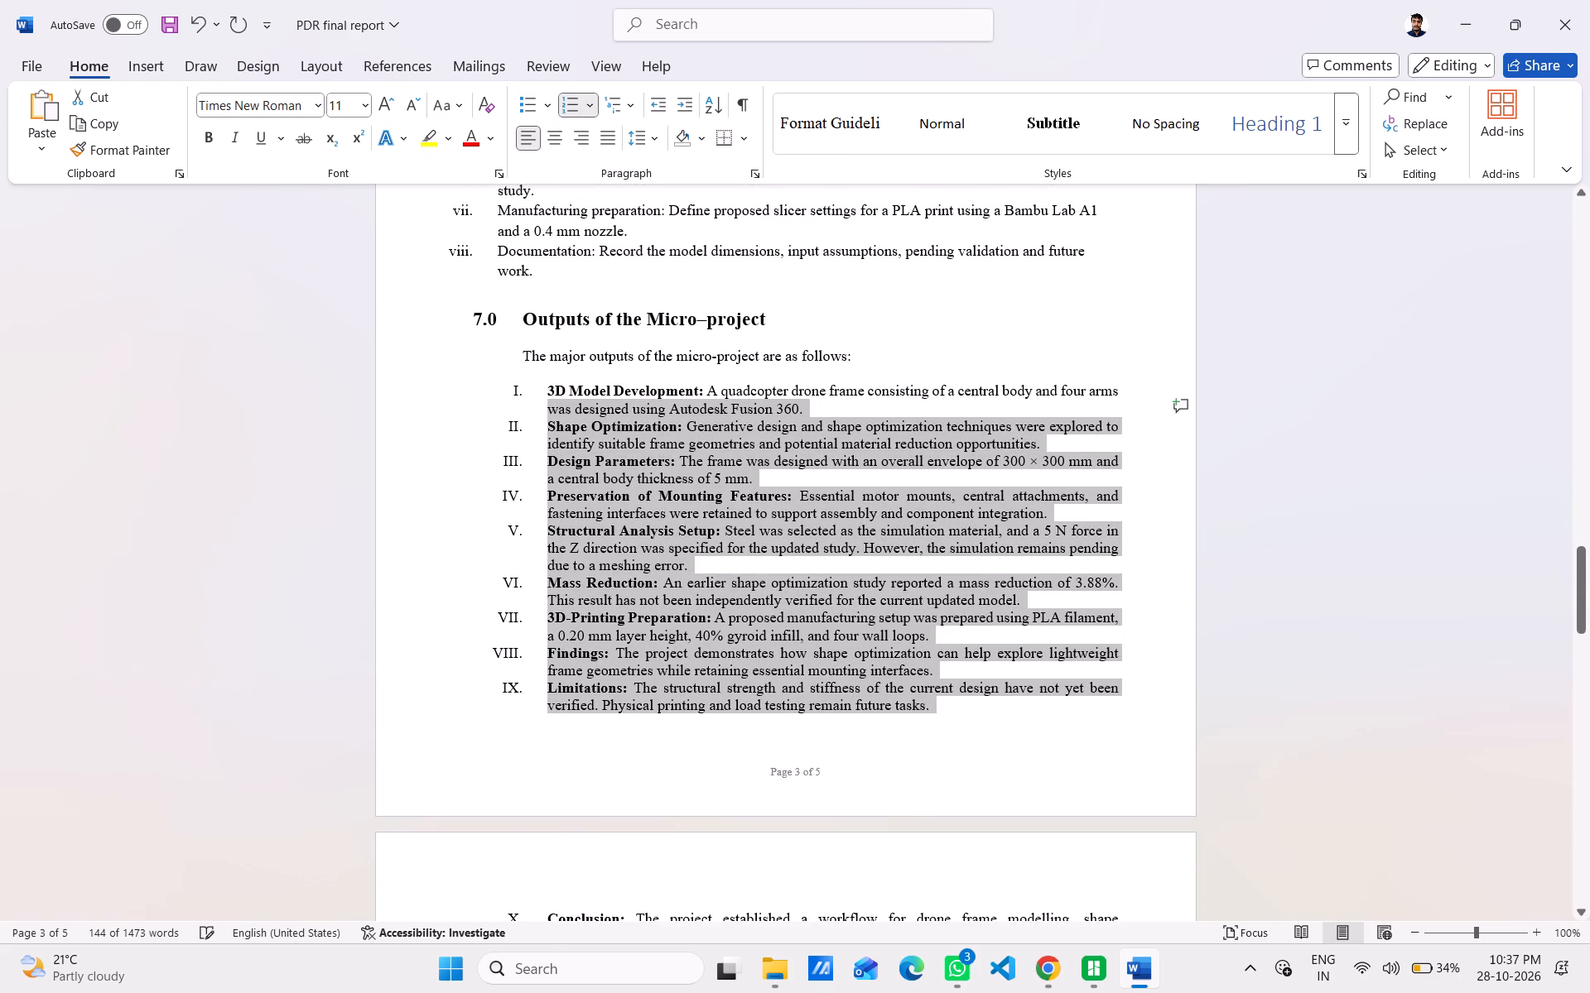
pyautogui.moveTo(530, 412); pyautogui.dragTo(528, 399)
pyautogui.moveTo(528, 399); pyautogui.dragTo(532, 385)
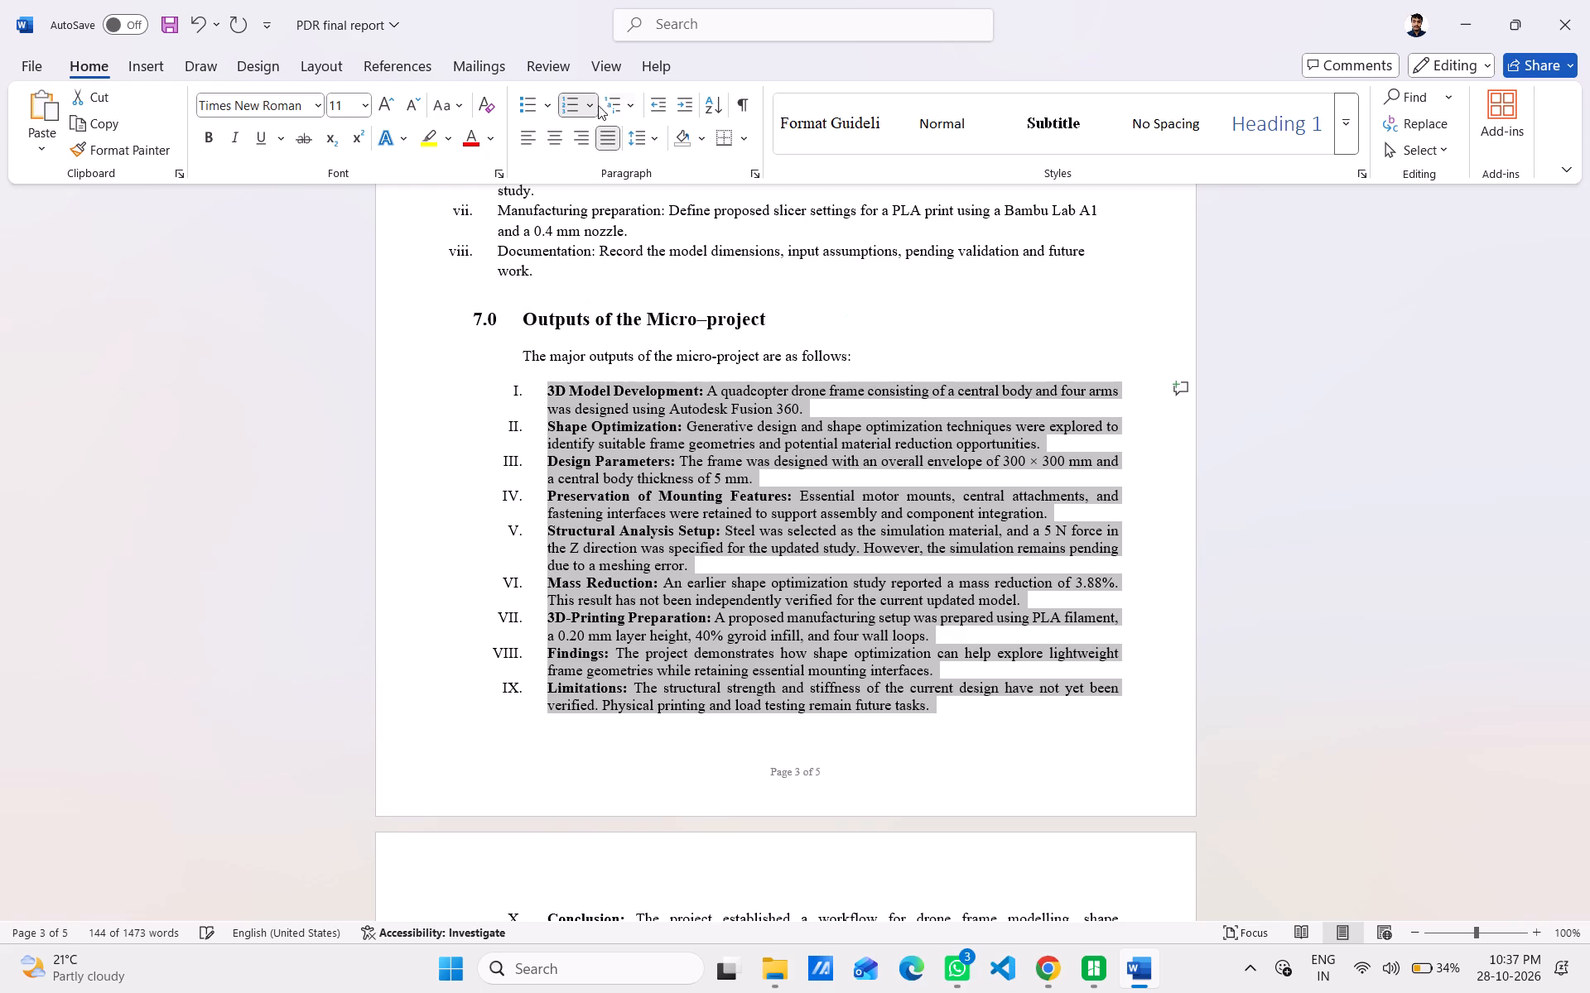
pyautogui.click(589, 108)
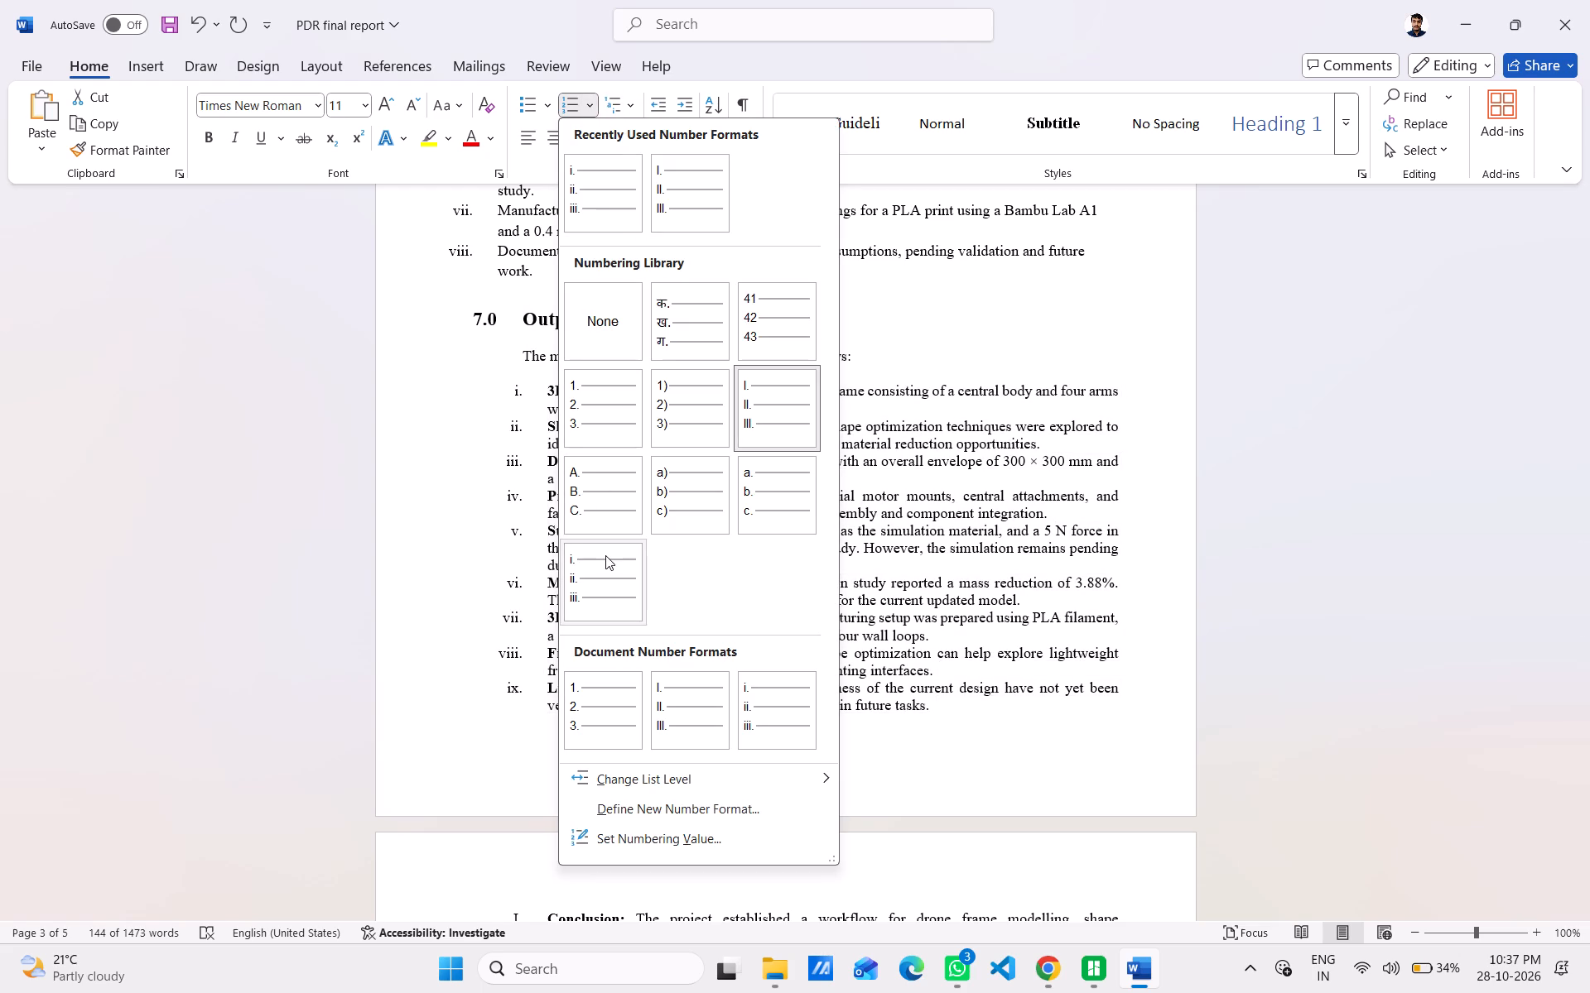
pyautogui.click(605, 555)
# Remove the arrow bullets and list indentation from CO-1, CO-2 and CO-3 under Course Outcomes Addressed.
pyautogui.scroll(1, 758, 429)
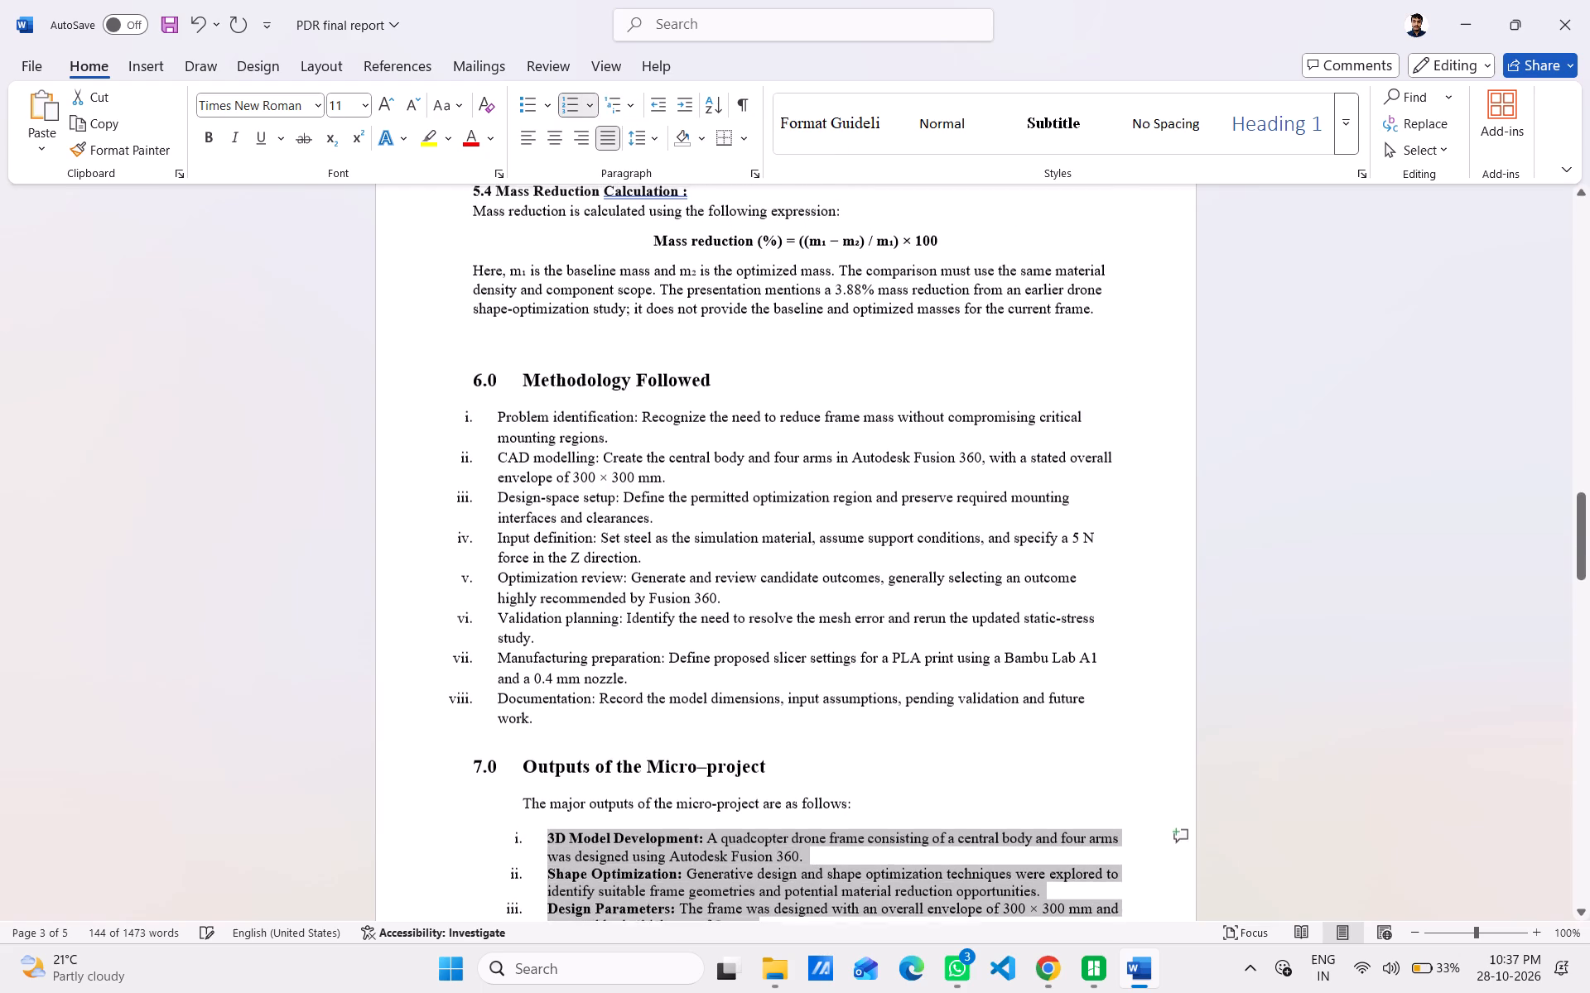
pyautogui.scroll(3, 758, 429)
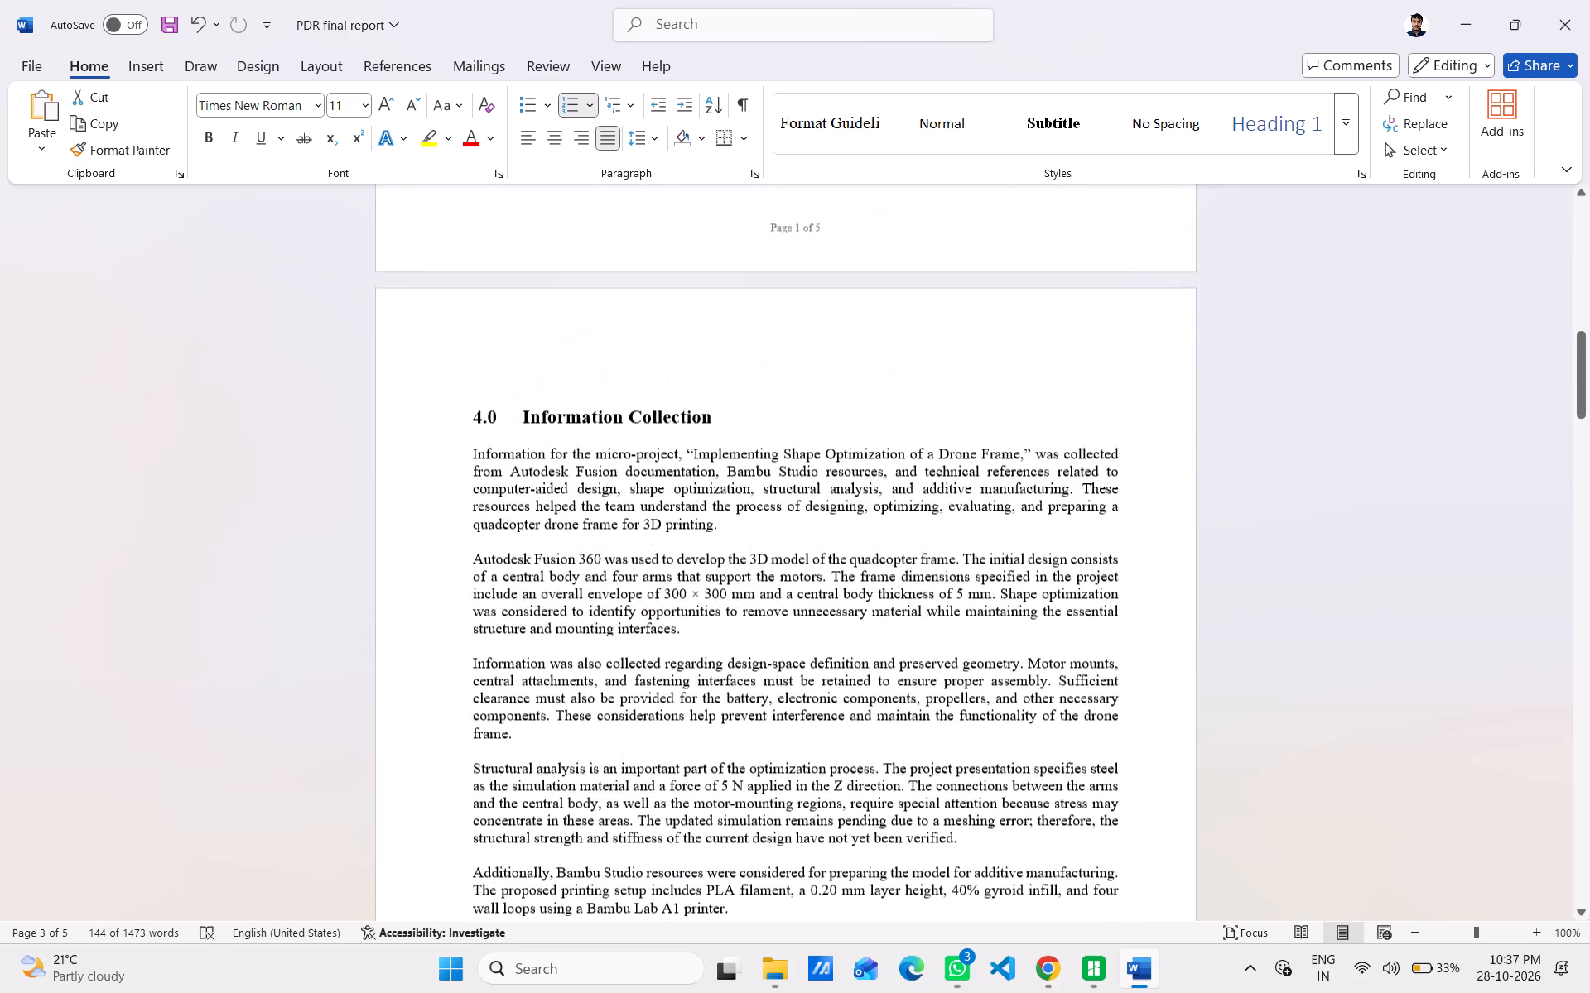
pyautogui.scroll(2, 758, 429)
pyautogui.scroll(-1, 758, 429)
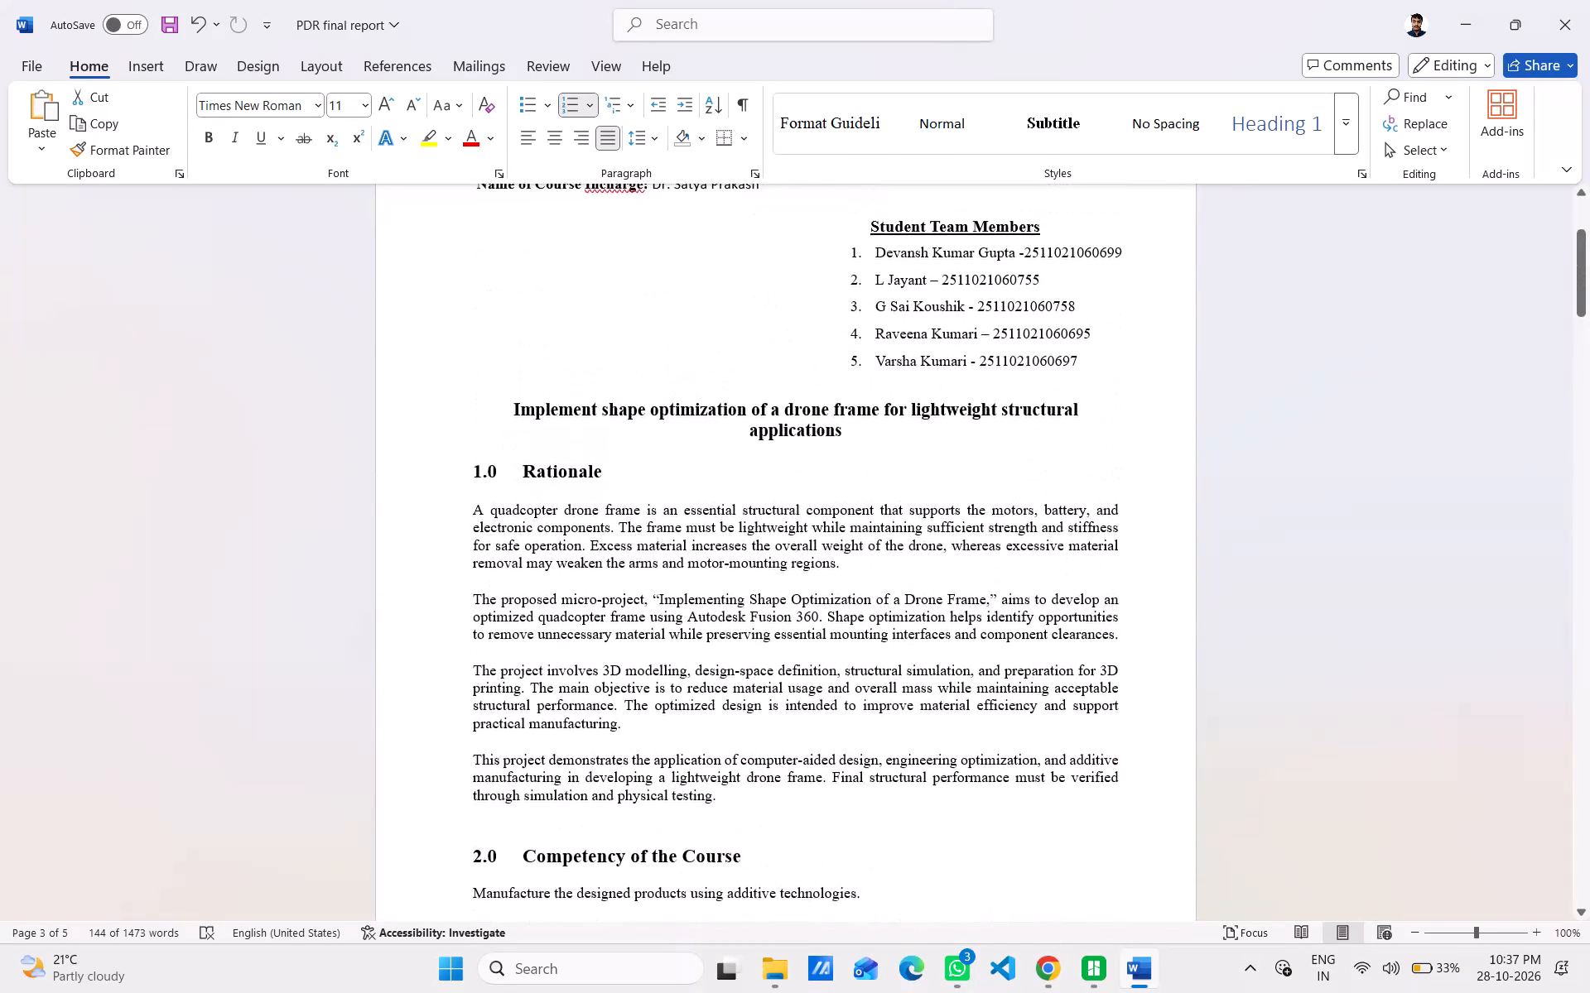
pyautogui.scroll(-2, 758, 429)
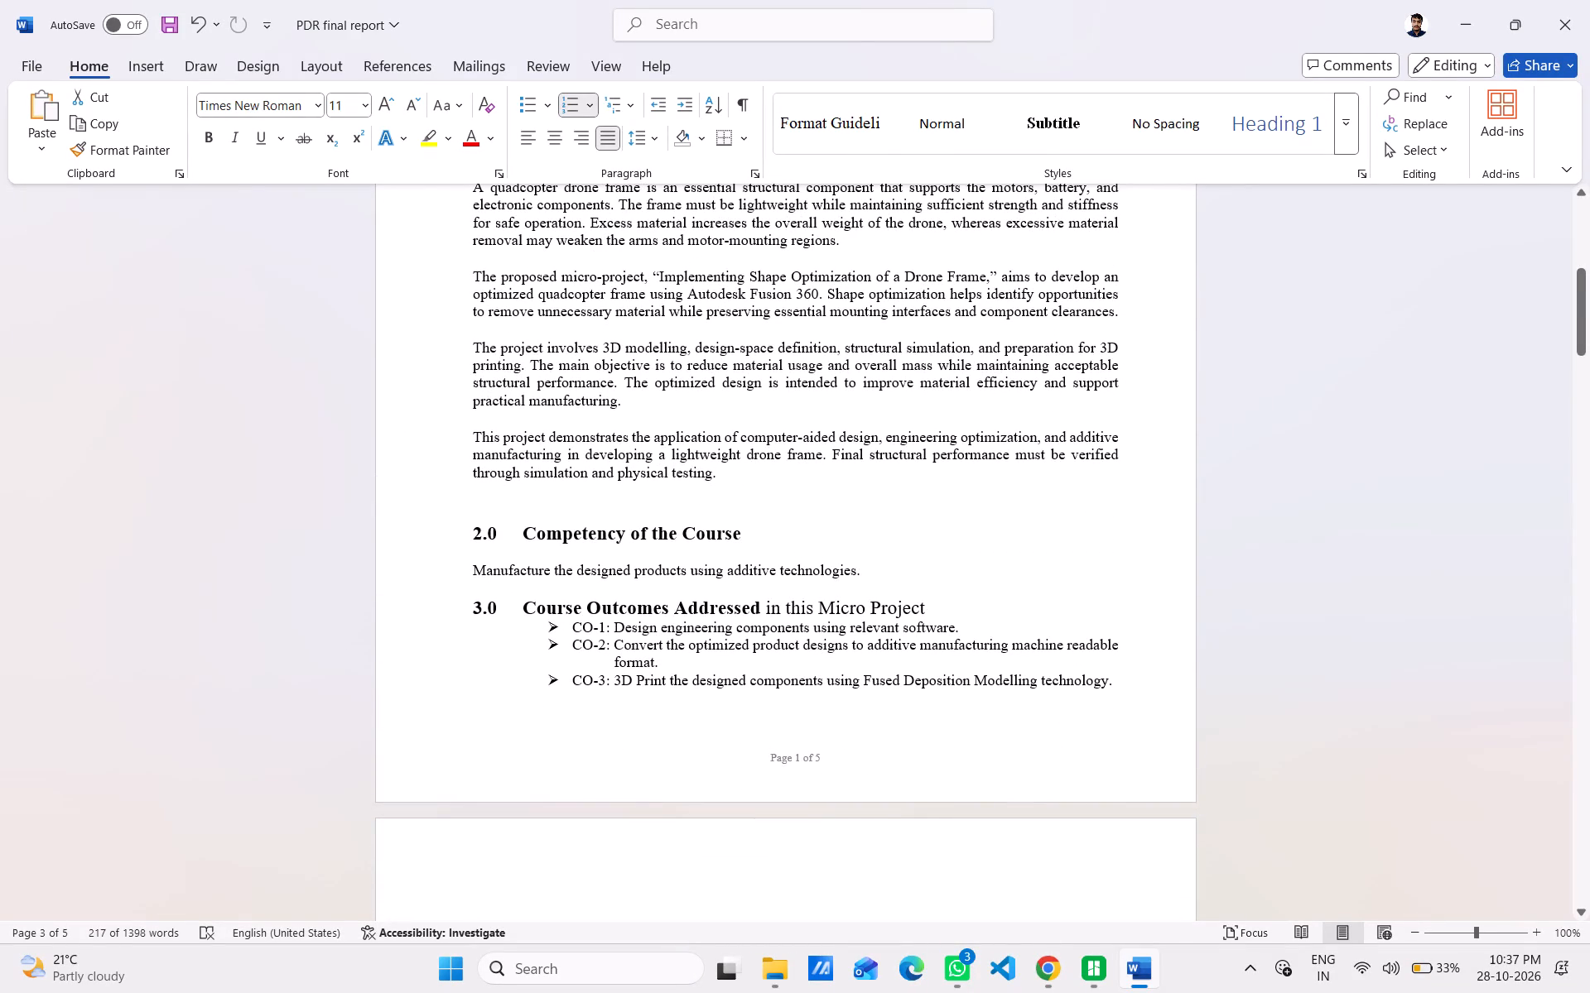
pyautogui.click(574, 633)
pyautogui.press('BackSpace')
pyautogui.press('BackSpace')
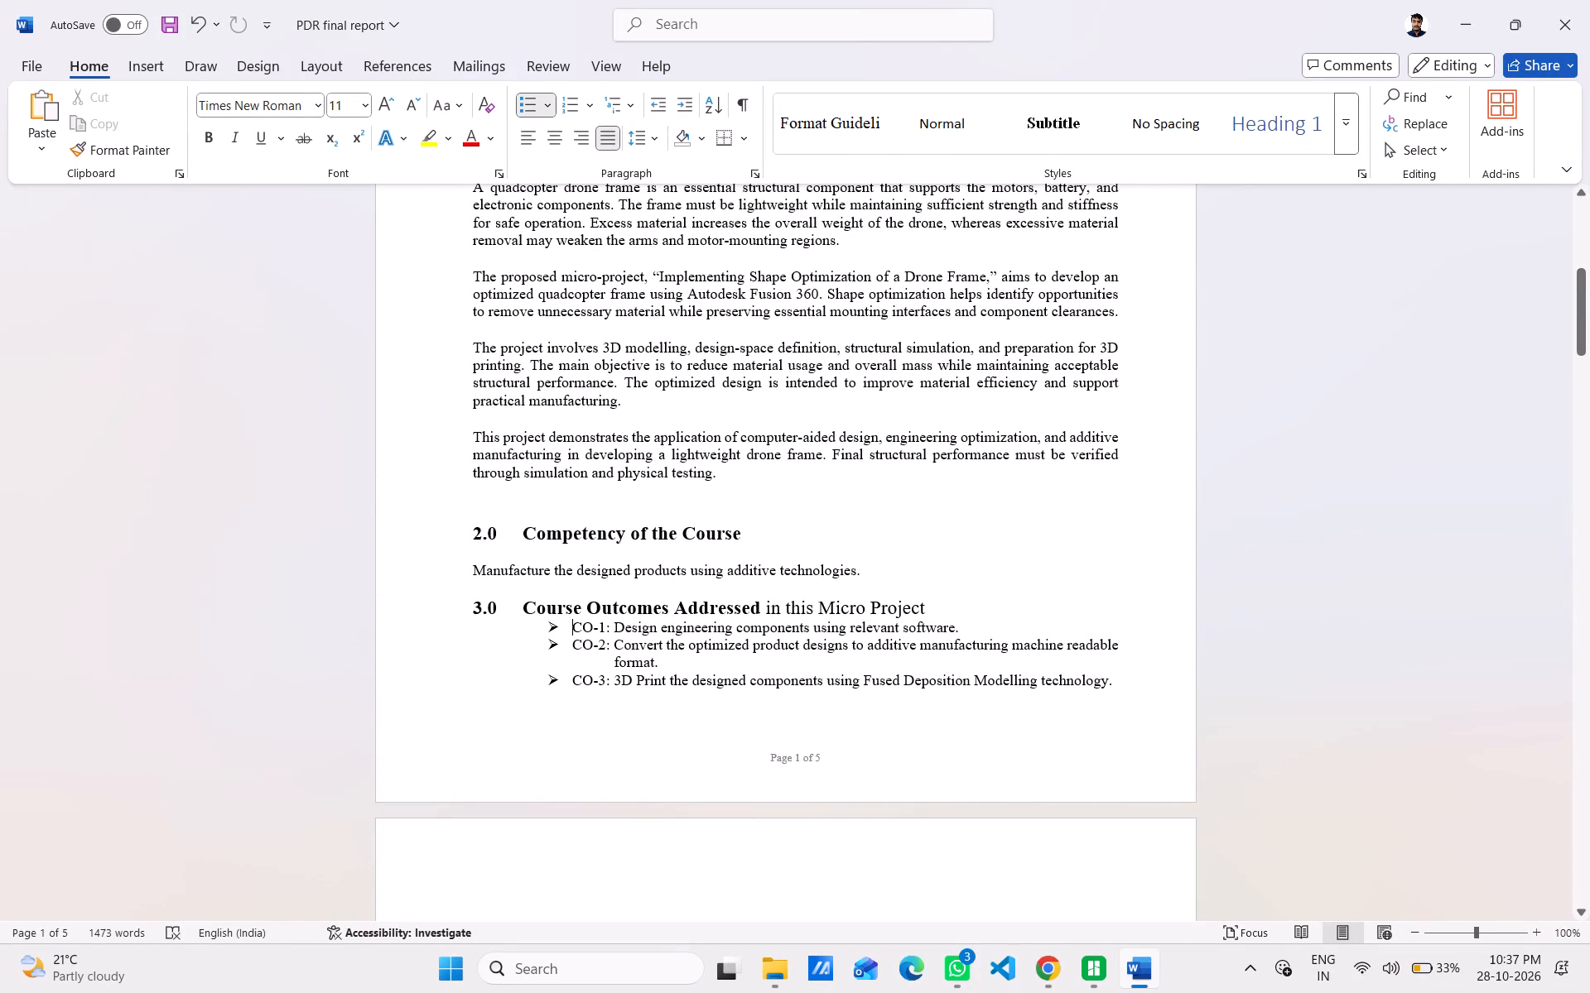
pyautogui.press('Down')
pyautogui.press('BackSpace')
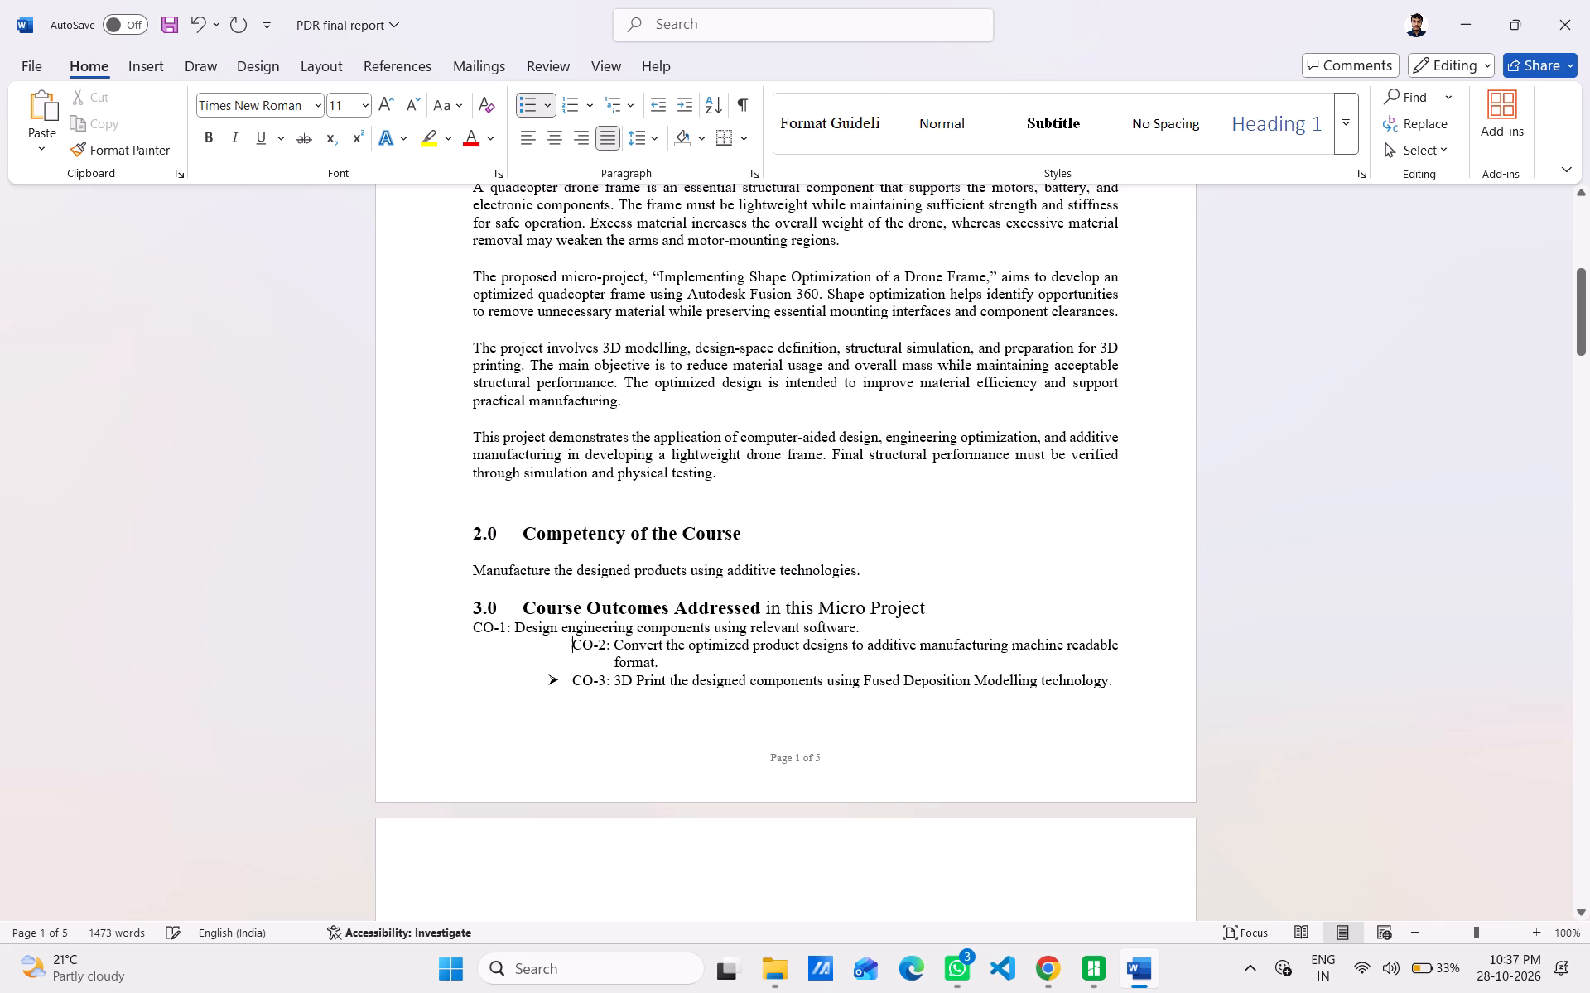
pyautogui.press('BackSpace')
pyautogui.press('Down')
pyautogui.press('Down')
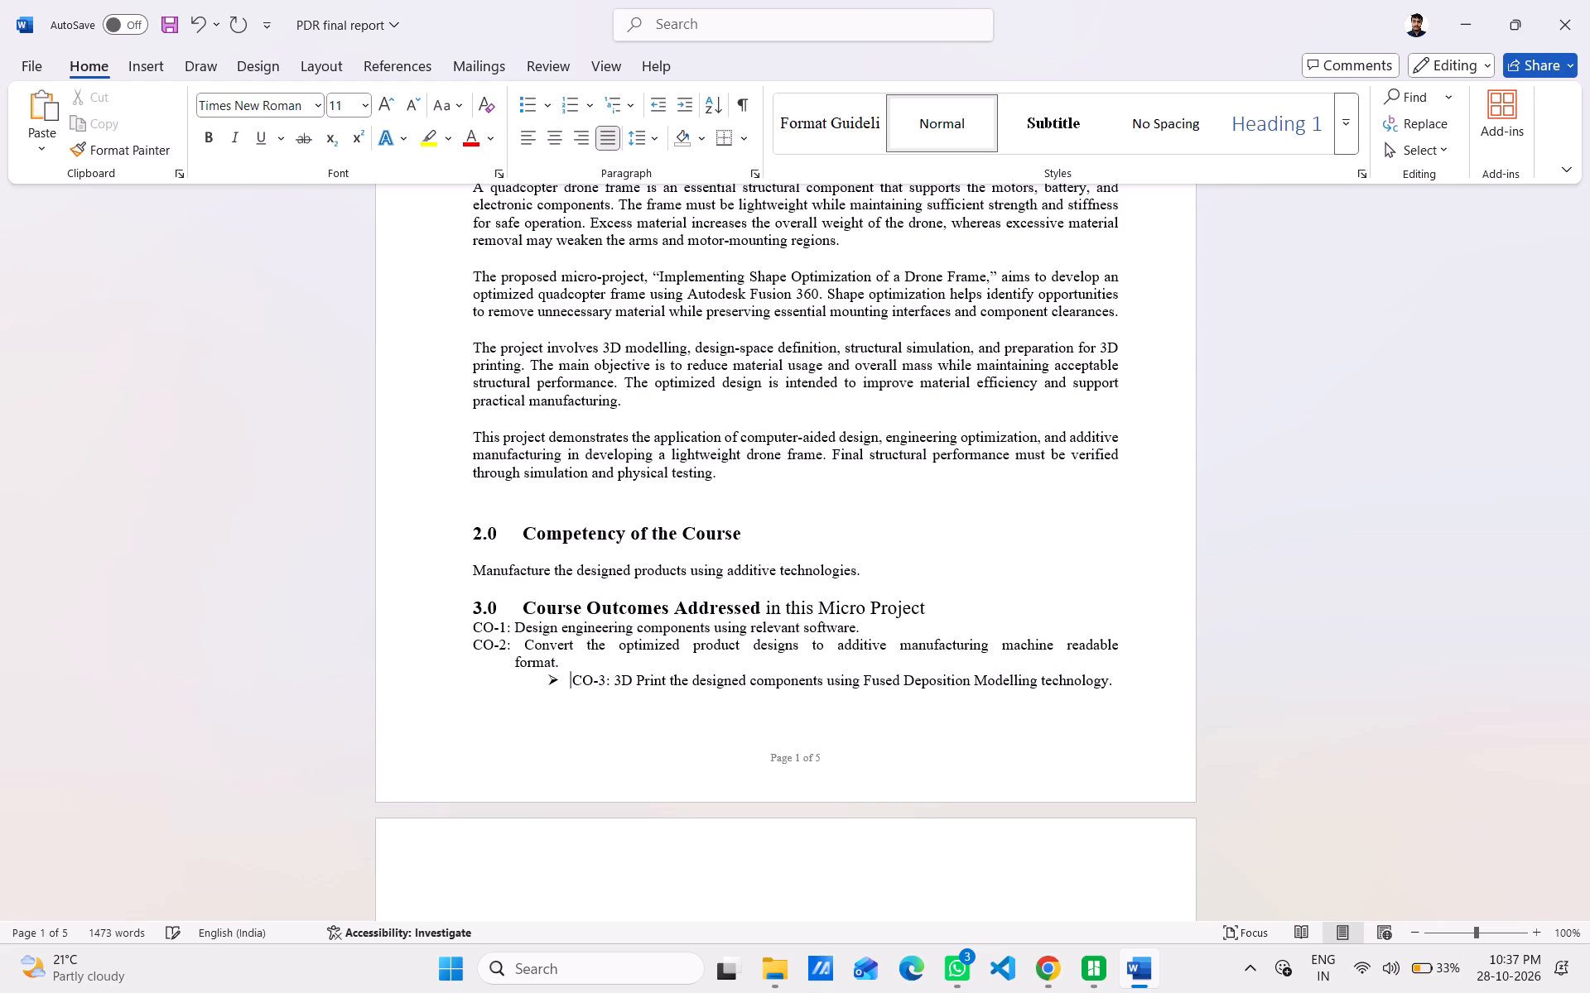
pyautogui.press('BackSpace')
pyautogui.press('BackSpace')
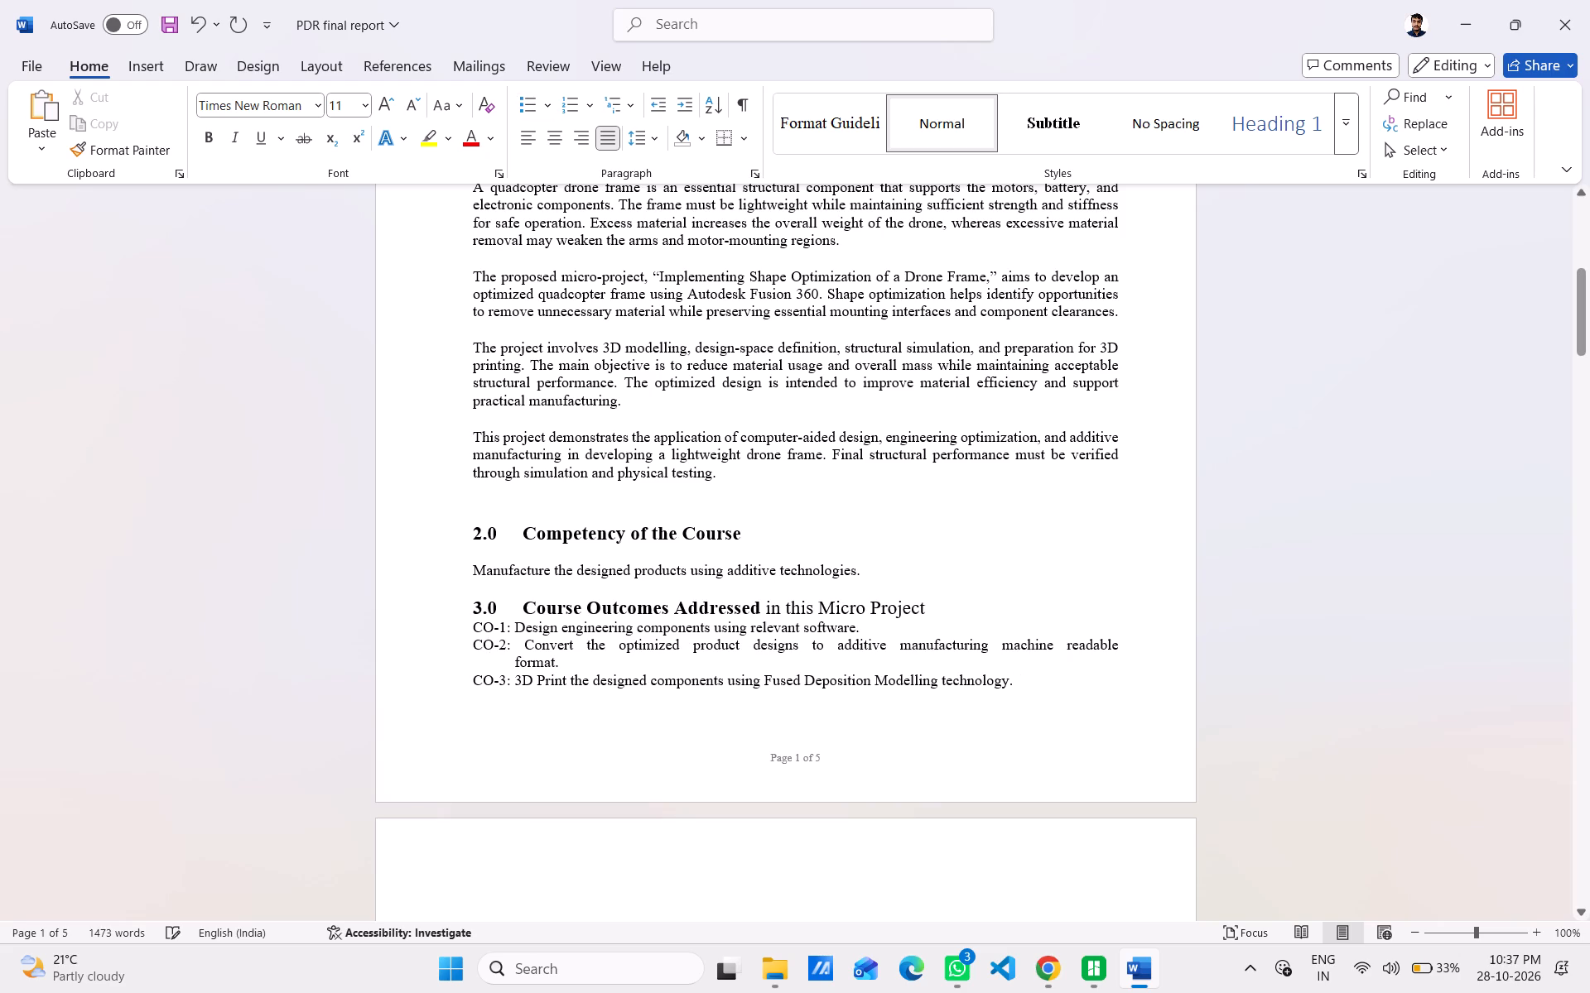
# Apply round bullets to the CO-1 to CO-3 course outcomes.
pyautogui.moveTo(1013, 683); pyautogui.dragTo(976, 675)
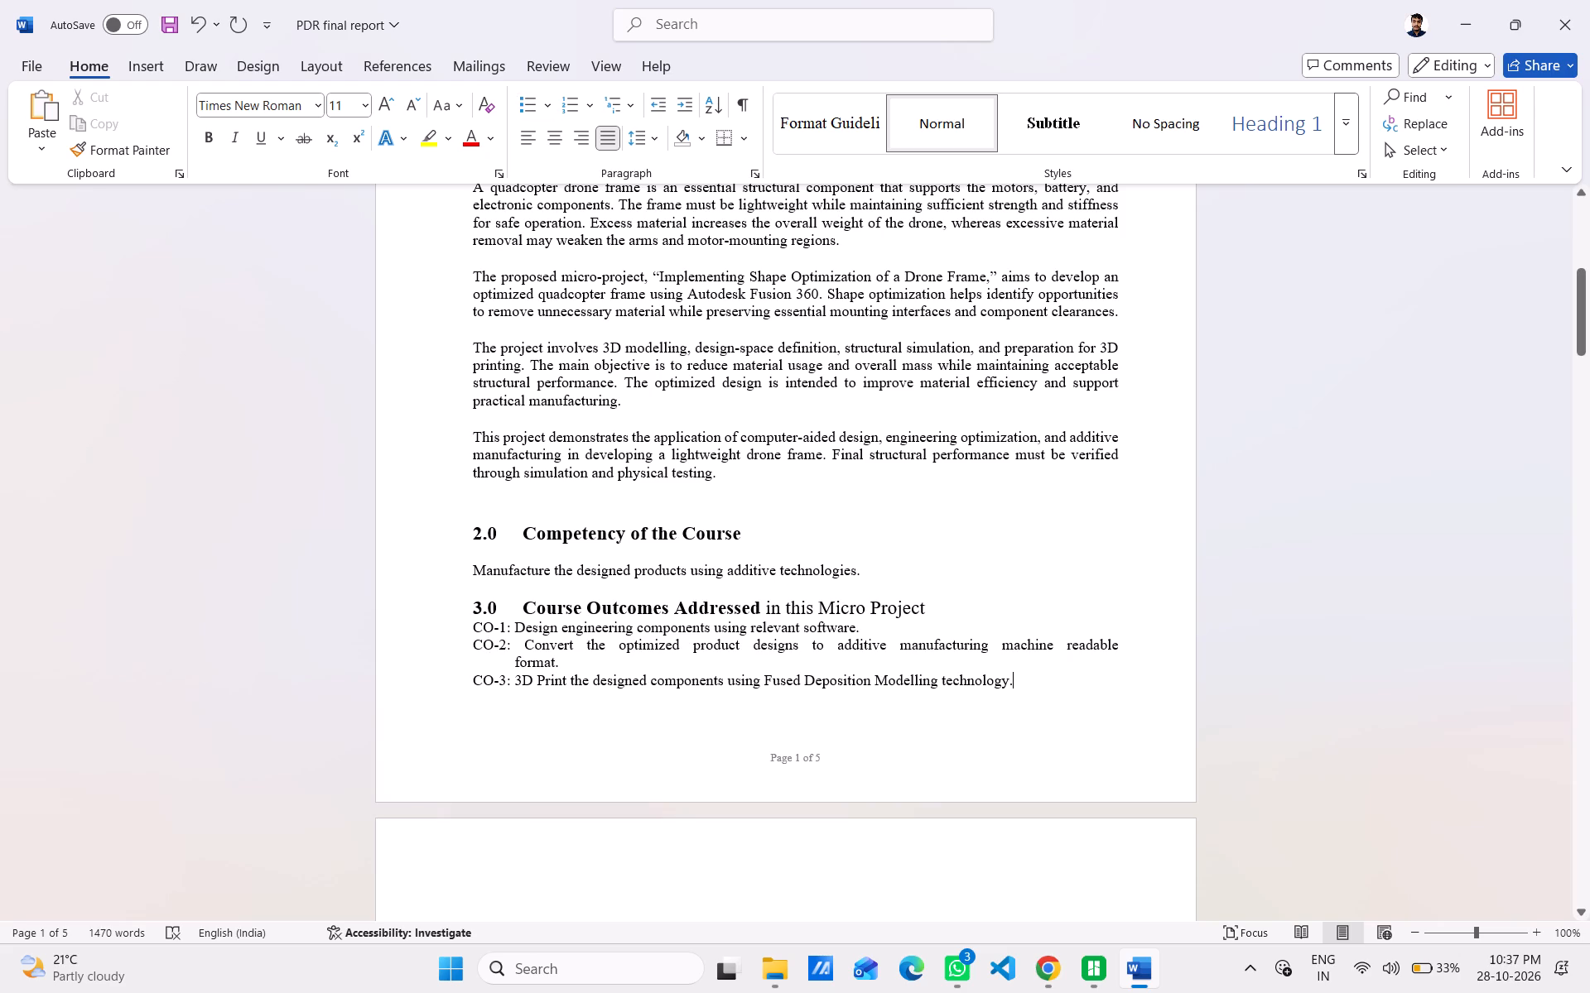
pyautogui.moveTo(976, 675); pyautogui.dragTo(479, 628)
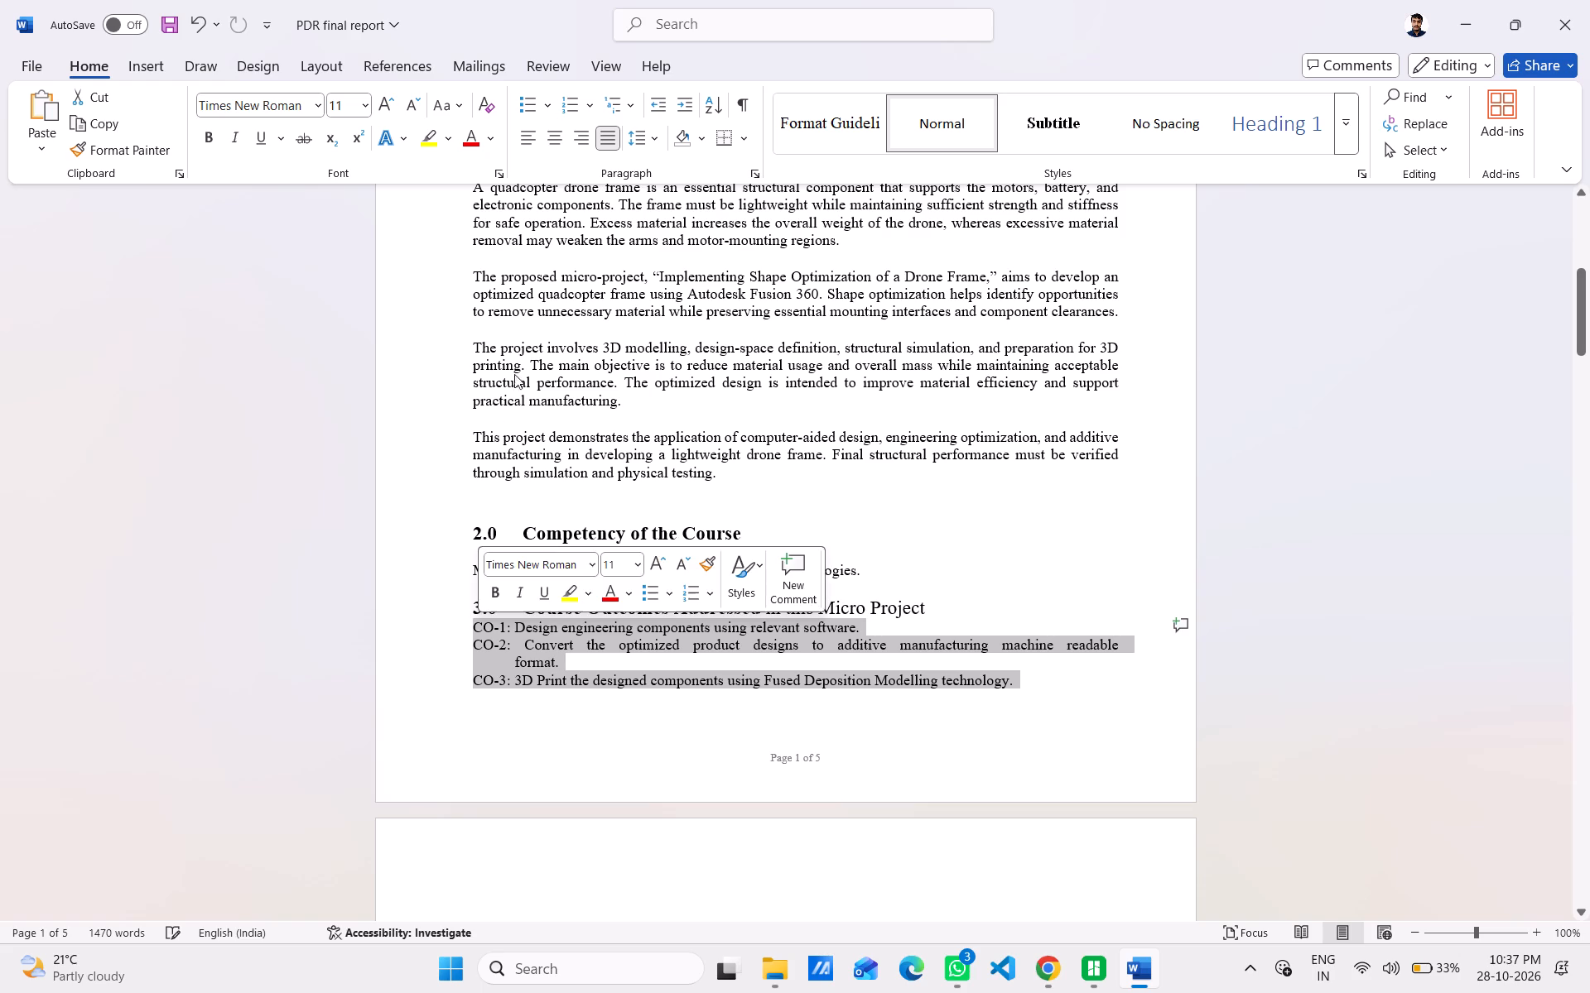
pyautogui.click(538, 104)
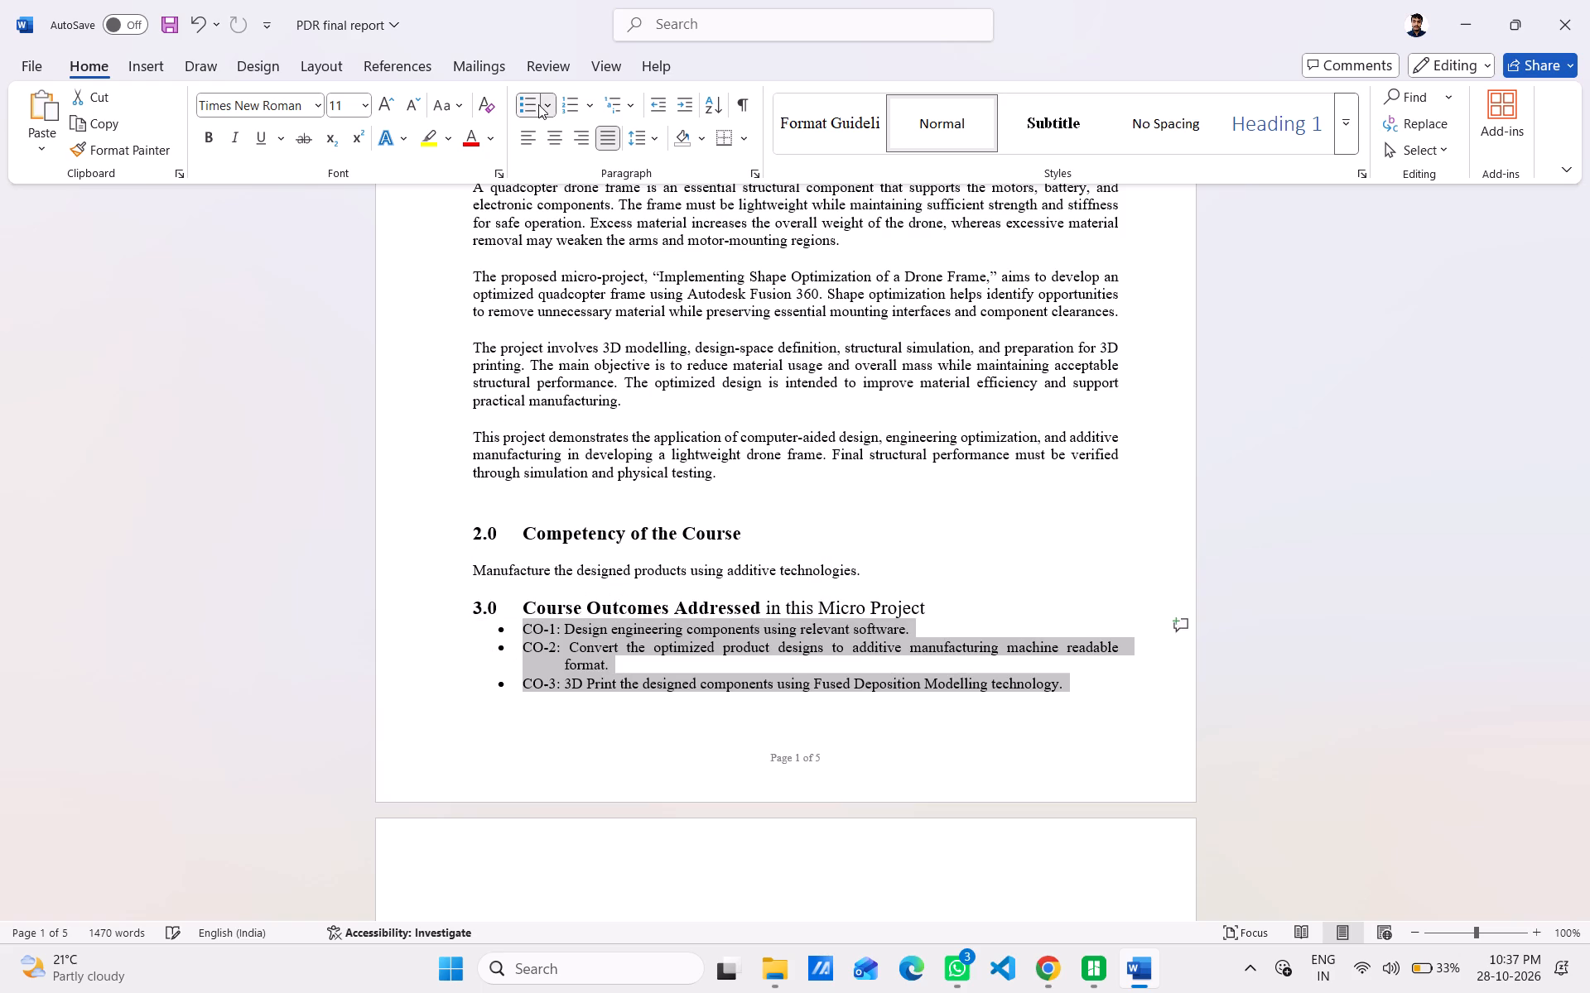
pyautogui.click(1217, 434)
# Review the list formatting and layout of the report's sections following Course Outcomes Addressed.
pyautogui.scroll(-1, 1217, 434)
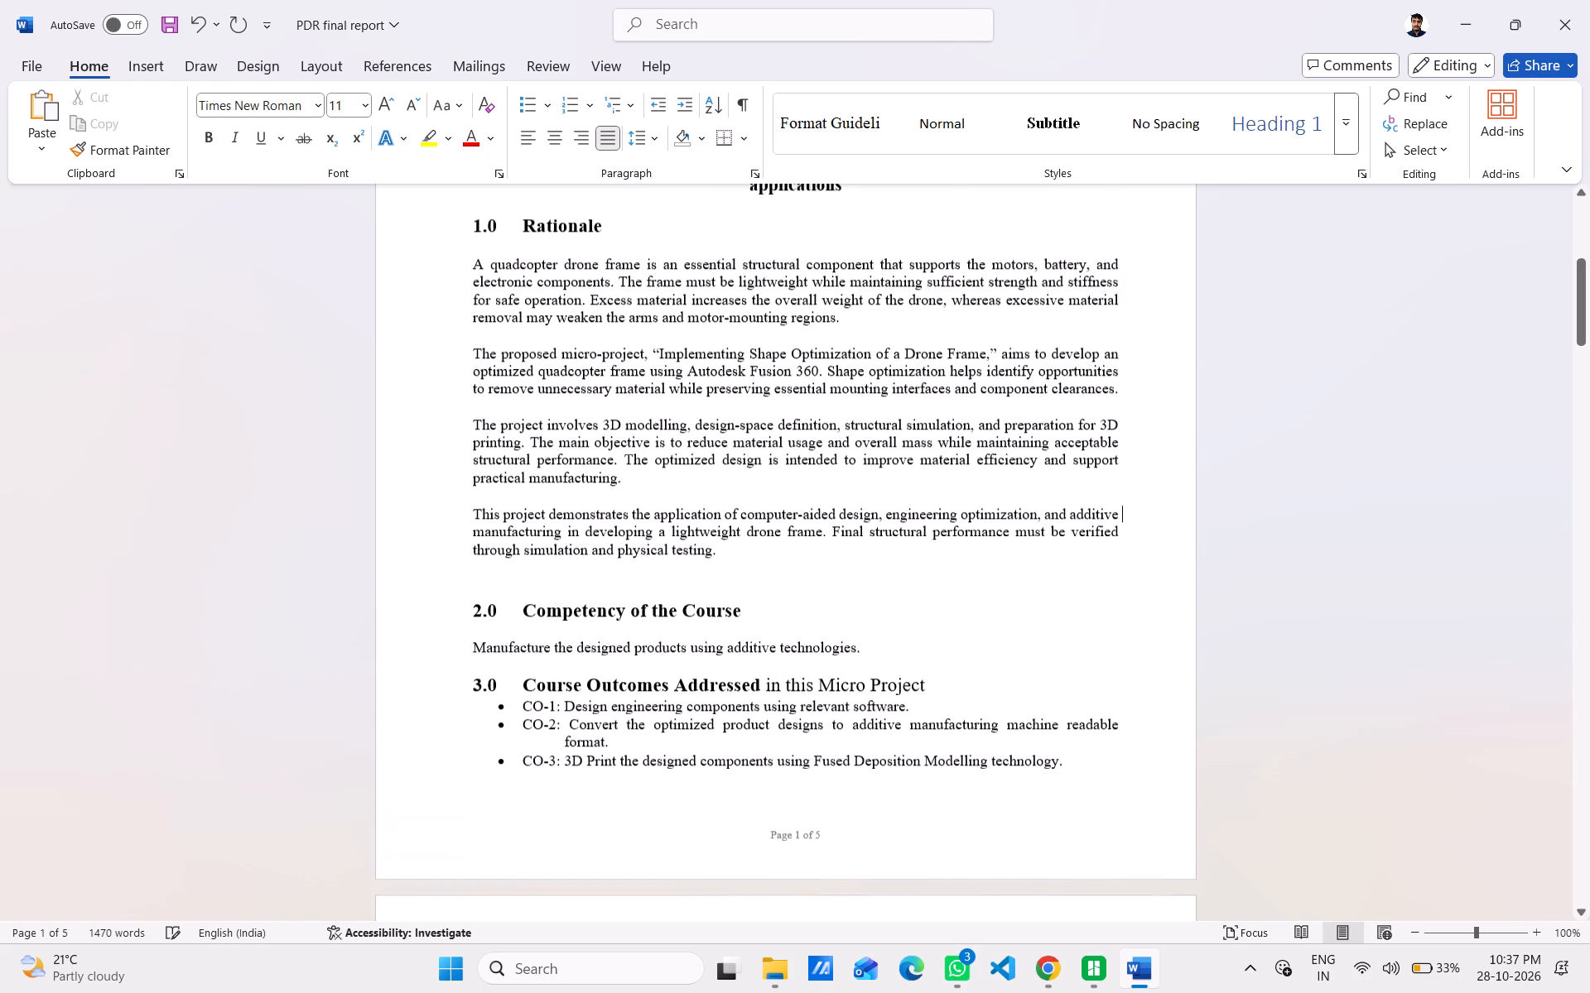
pyautogui.scroll(-2, 1217, 434)
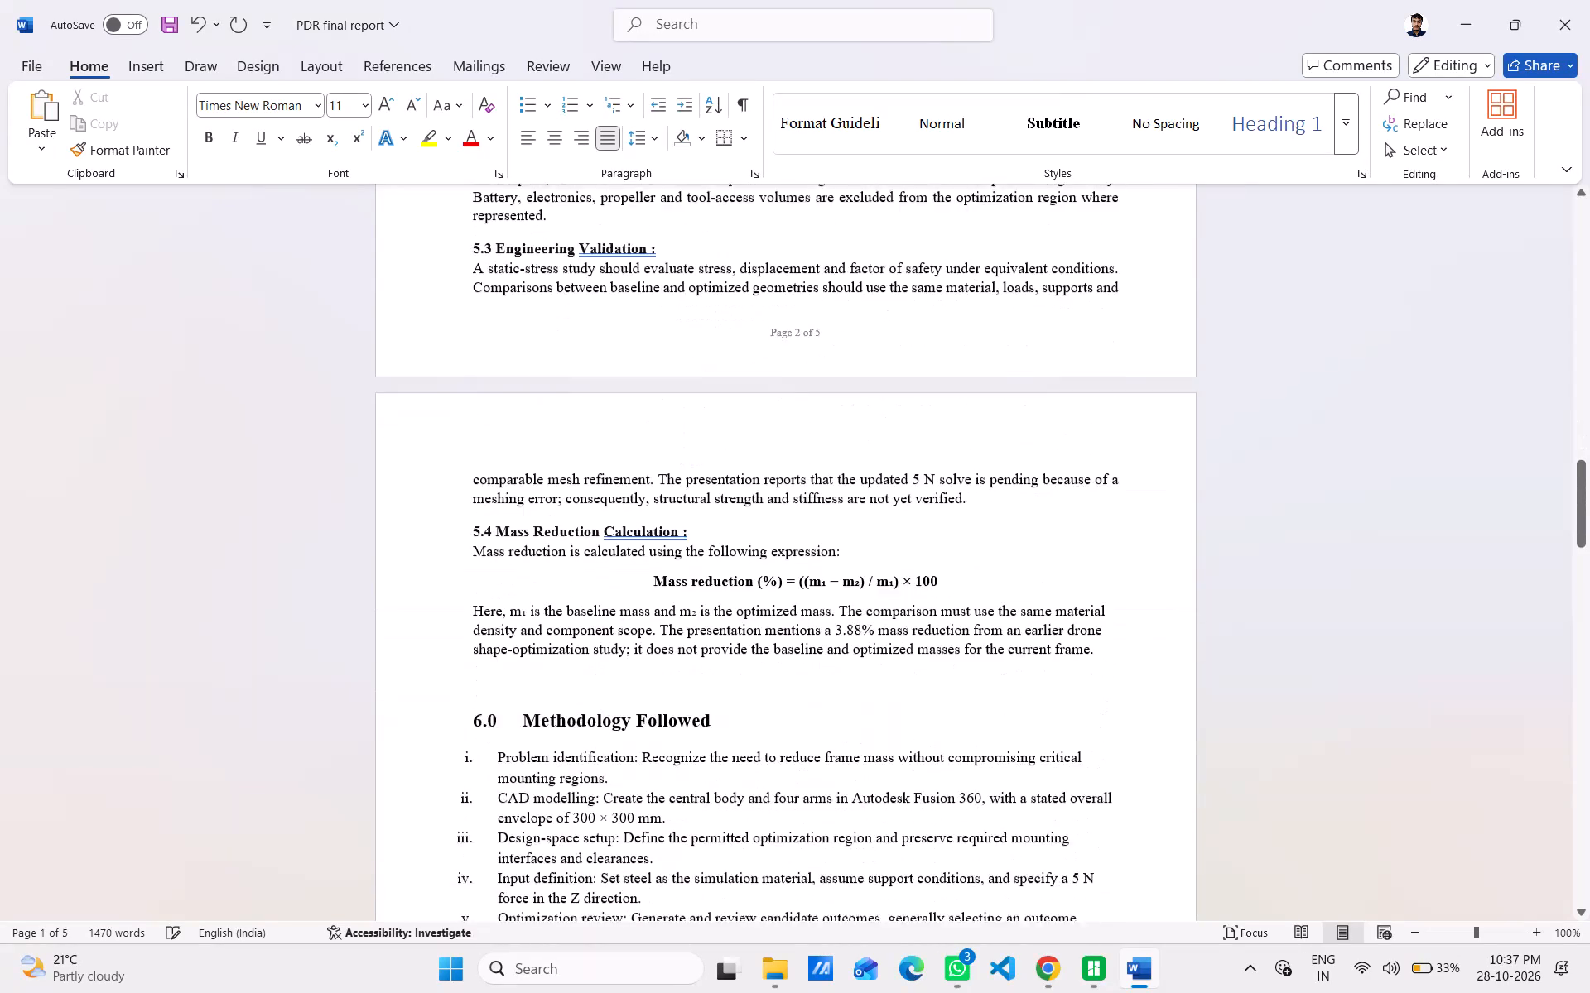
pyautogui.scroll(-3, 1217, 434)
pyautogui.scroll(1, 1217, 434)
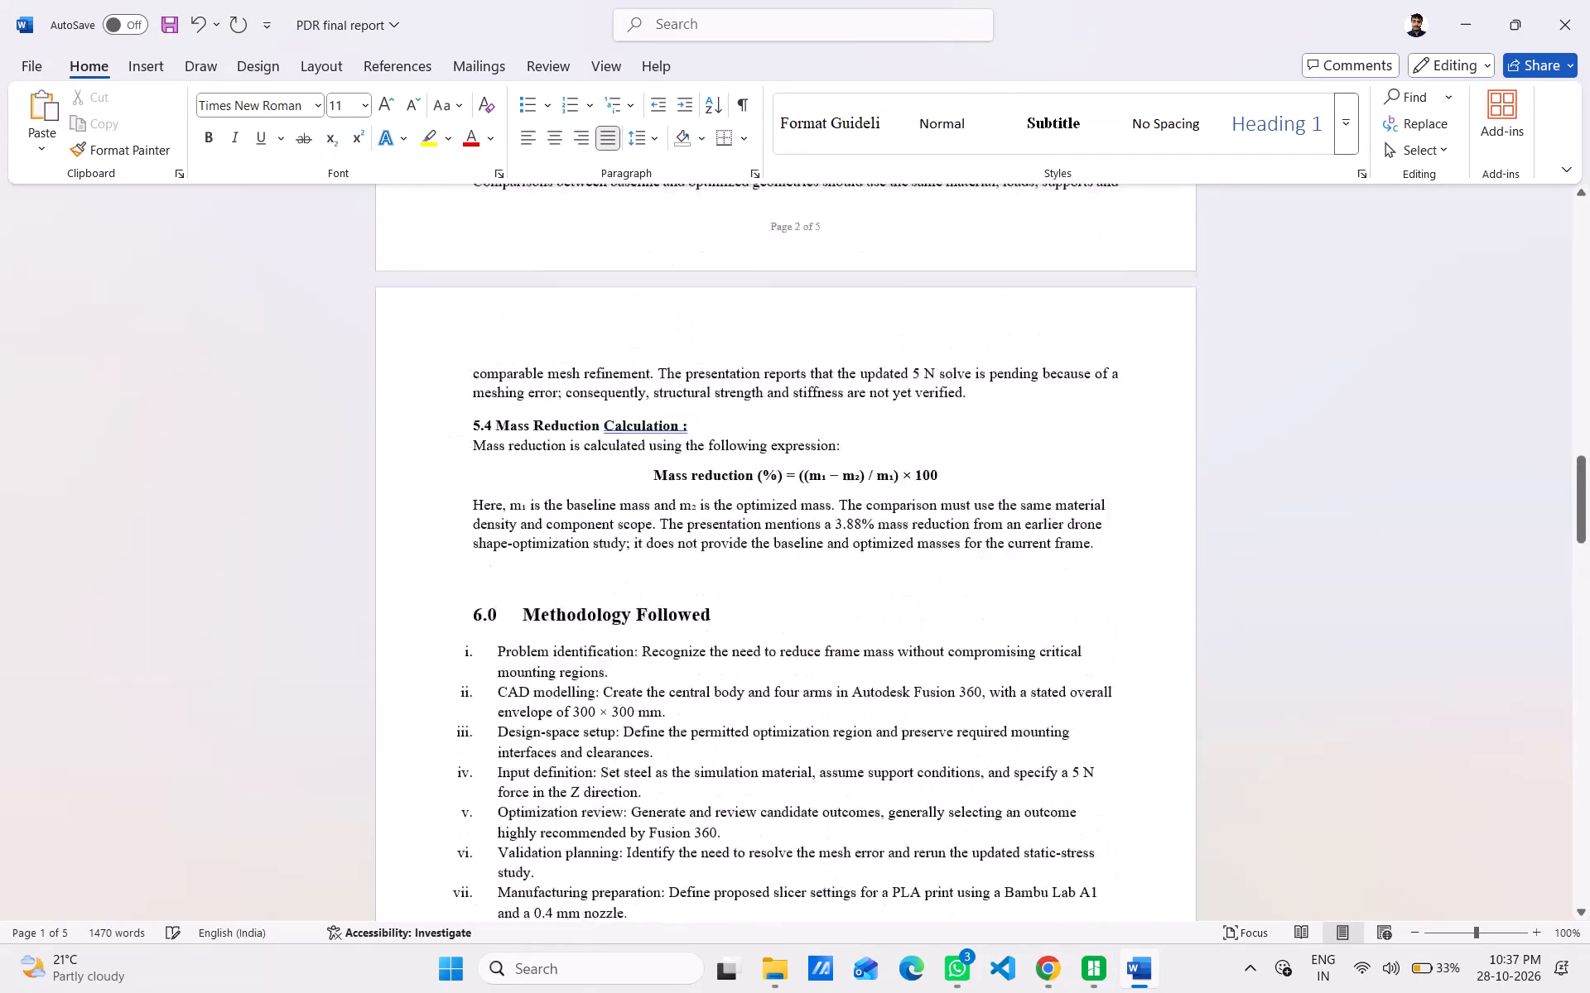
pyautogui.scroll(1, 1217, 434)
pyautogui.scroll(1, 758, 527)
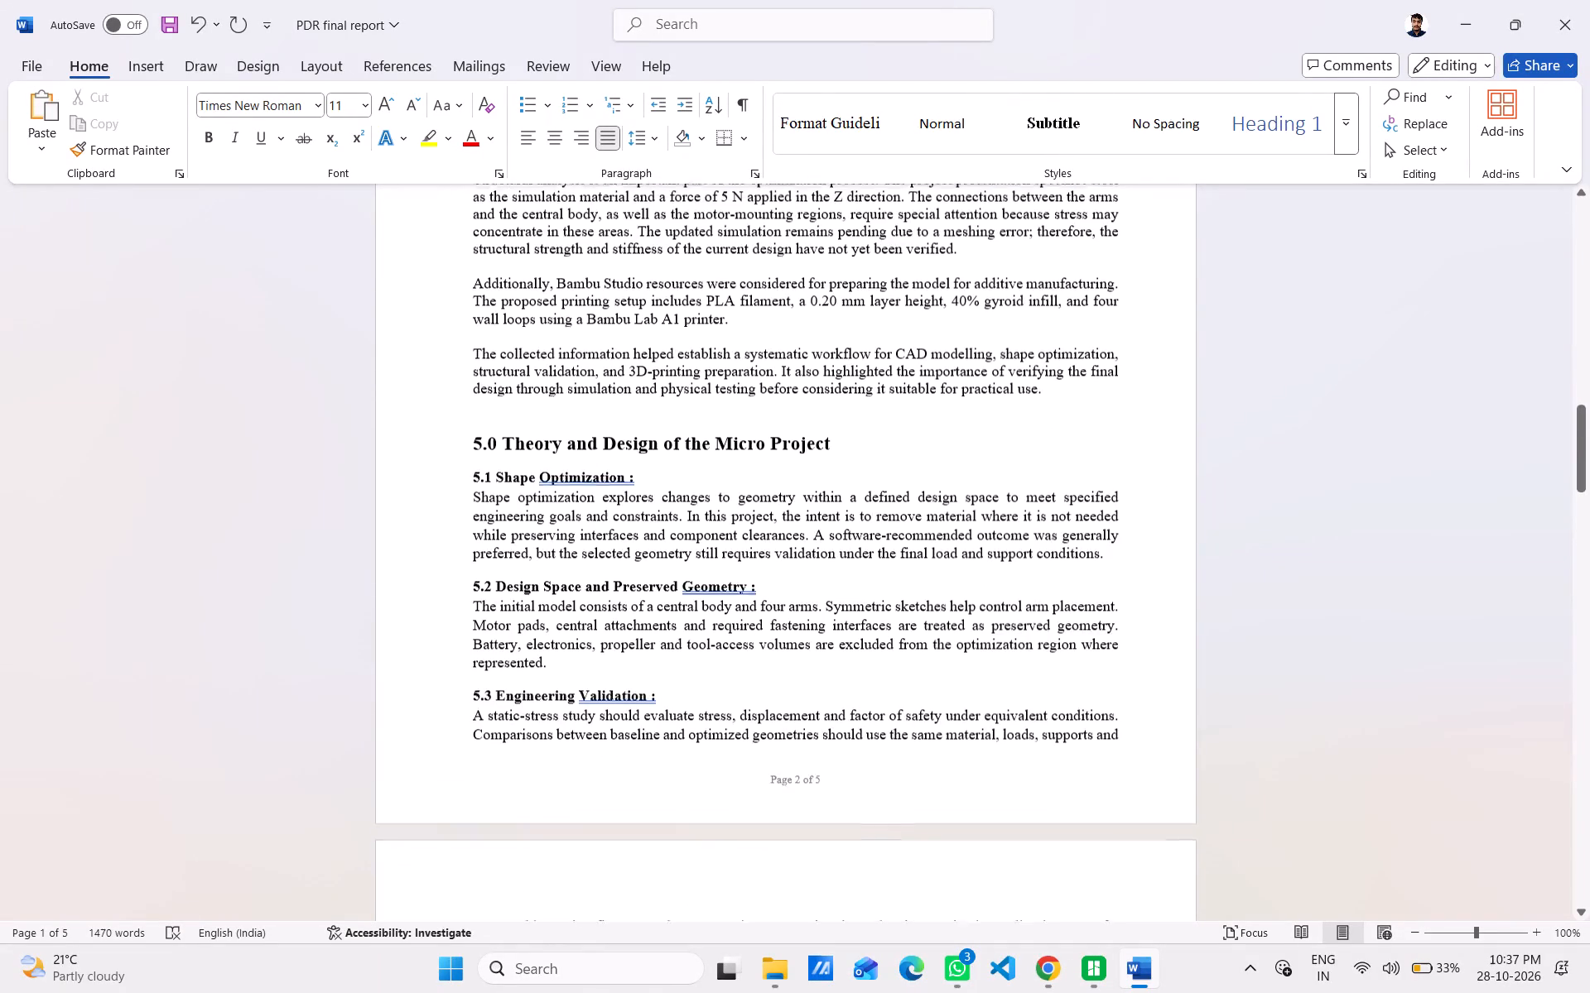
# Review the report from Information Collection through the Outputs section and its drone figures for formatting and list numbering consistency.
pyautogui.scroll(1, 758, 527)
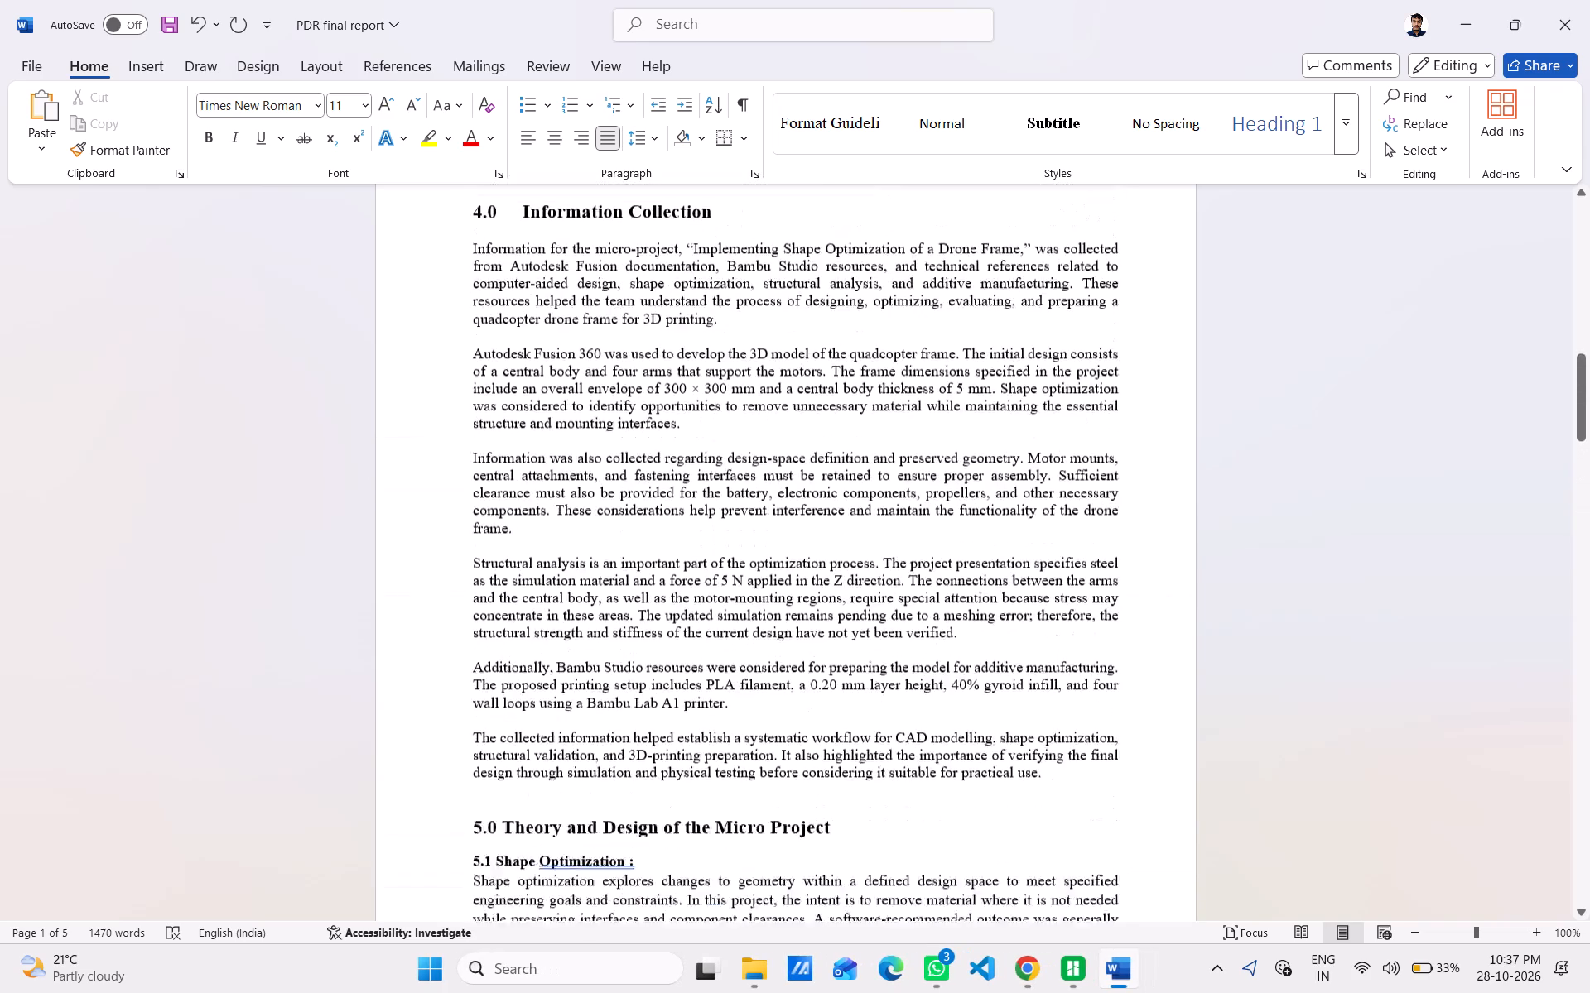
pyautogui.scroll(1, 758, 527)
pyautogui.scroll(-1, 758, 527)
pyautogui.scroll(1, 758, 527)
pyautogui.scroll(-1, 758, 527)
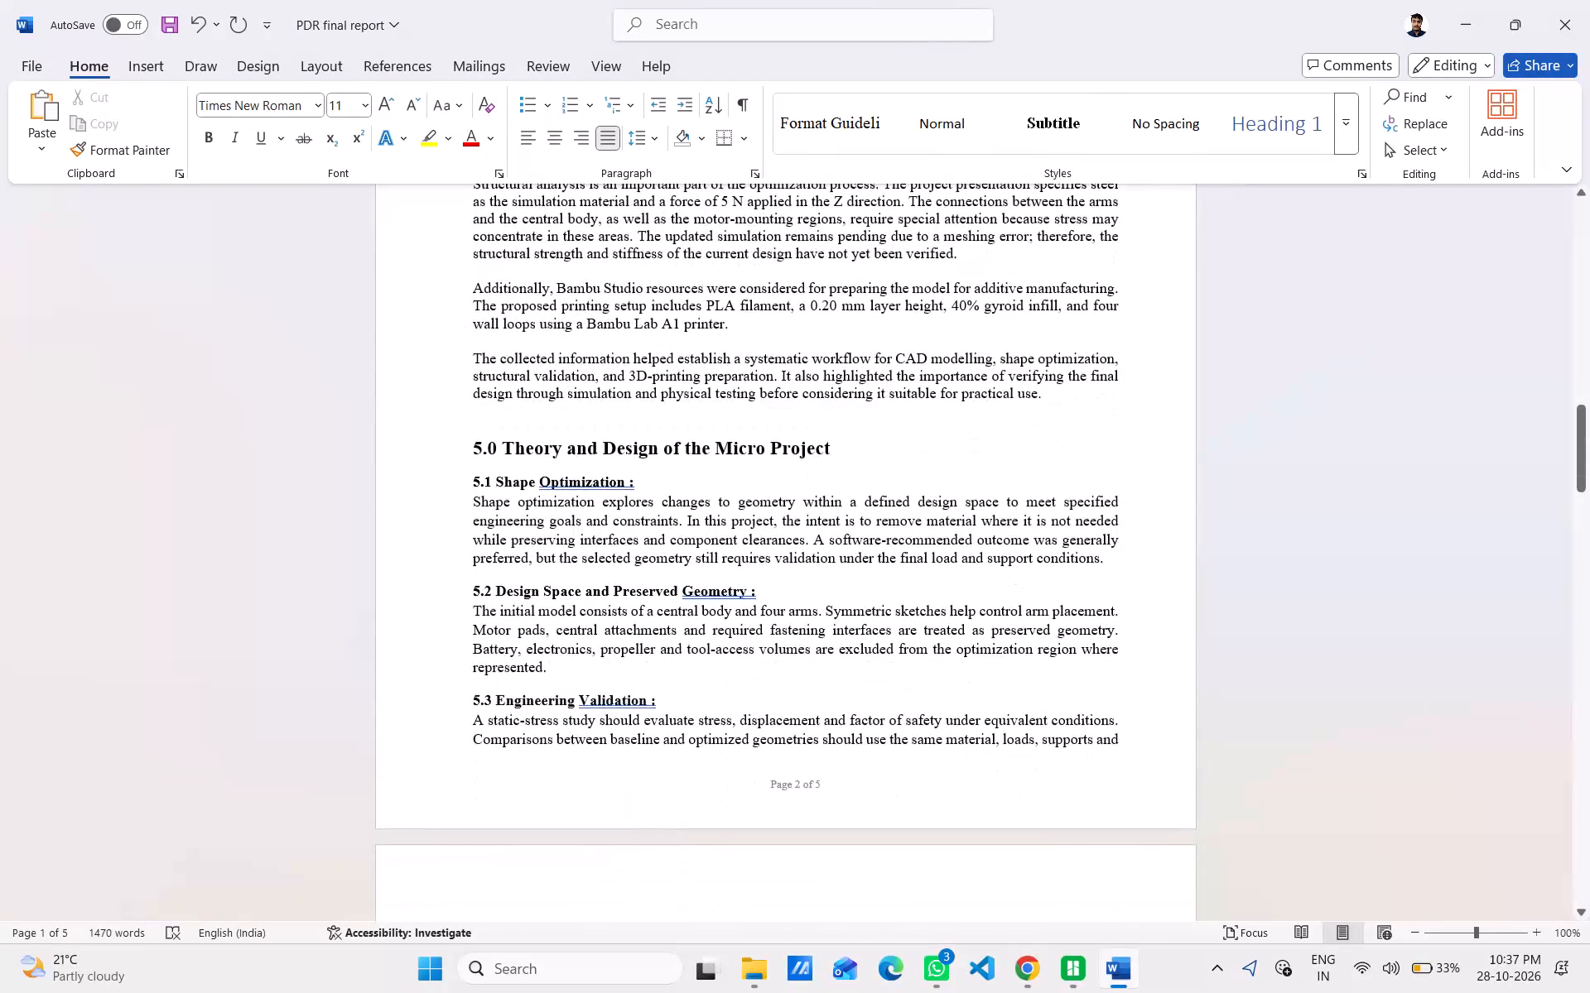
pyautogui.scroll(-4, 550, 523)
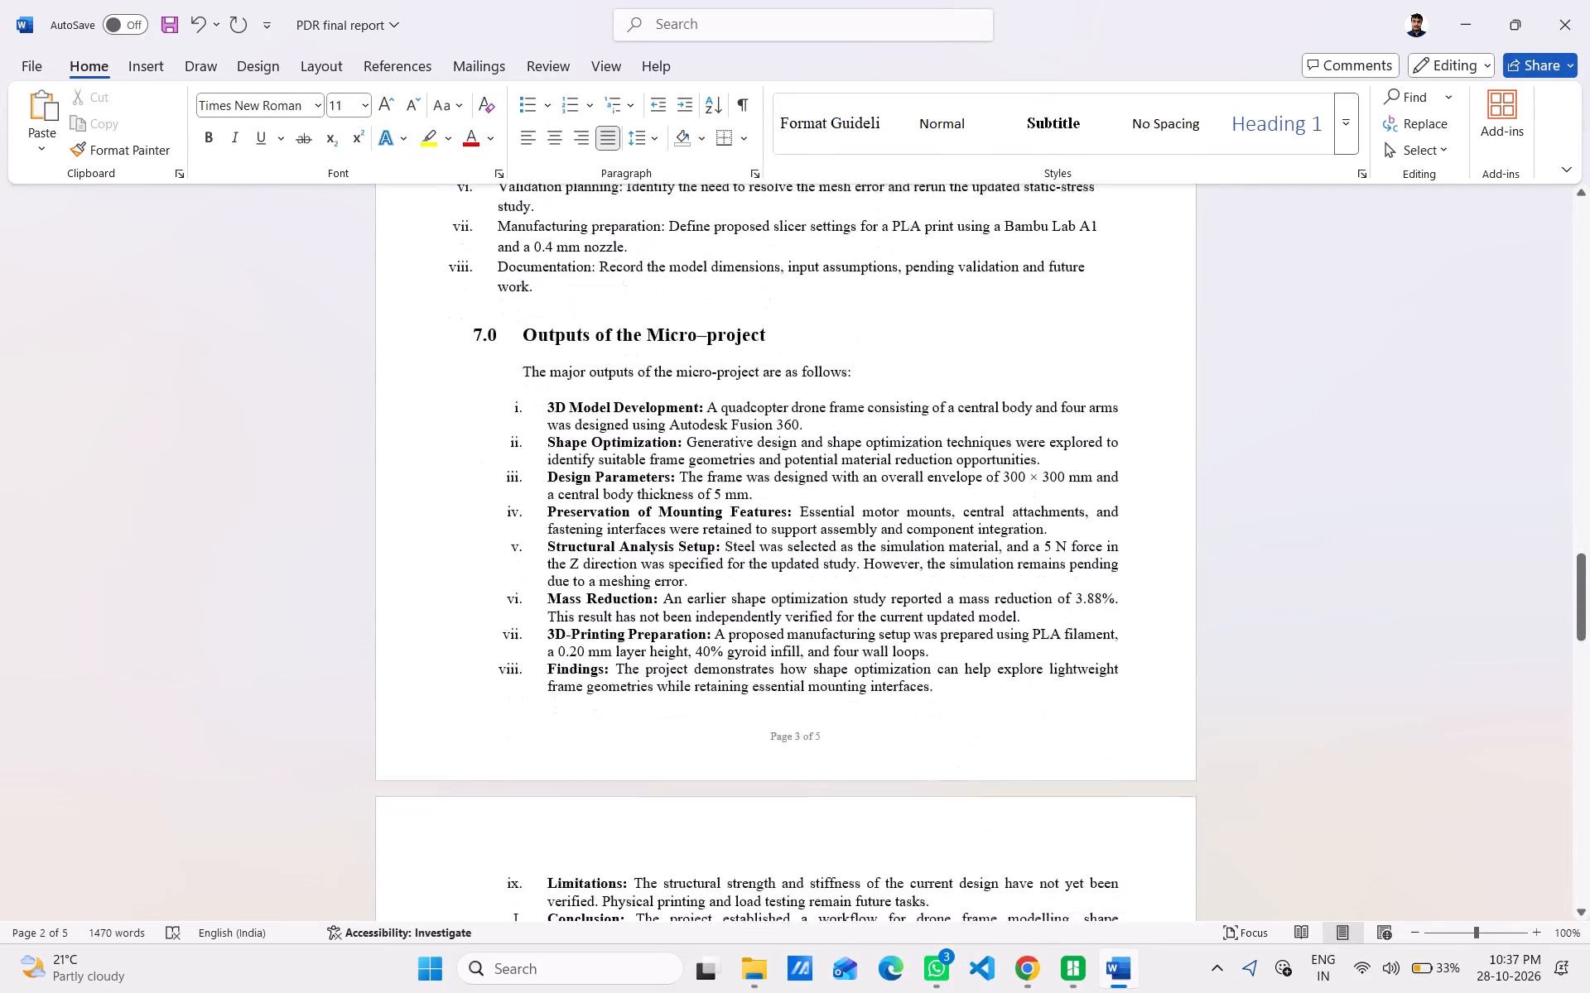
pyautogui.scroll(-3, 550, 523)
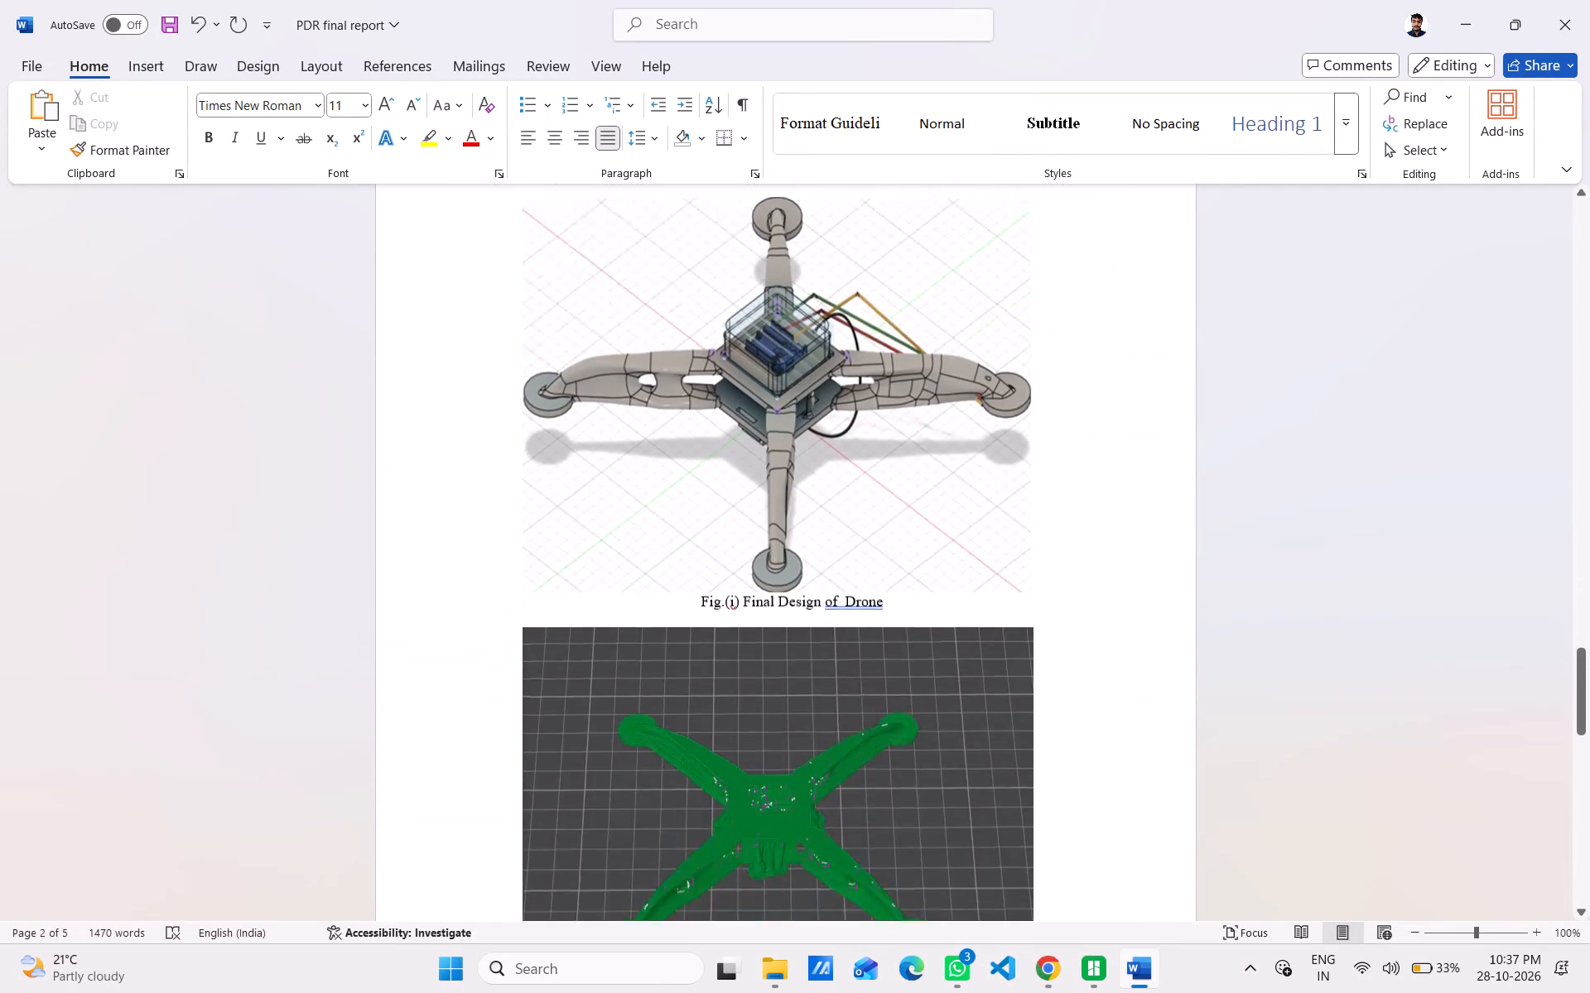
pyautogui.scroll(-1, 550, 523)
pyautogui.scroll(2, 550, 523)
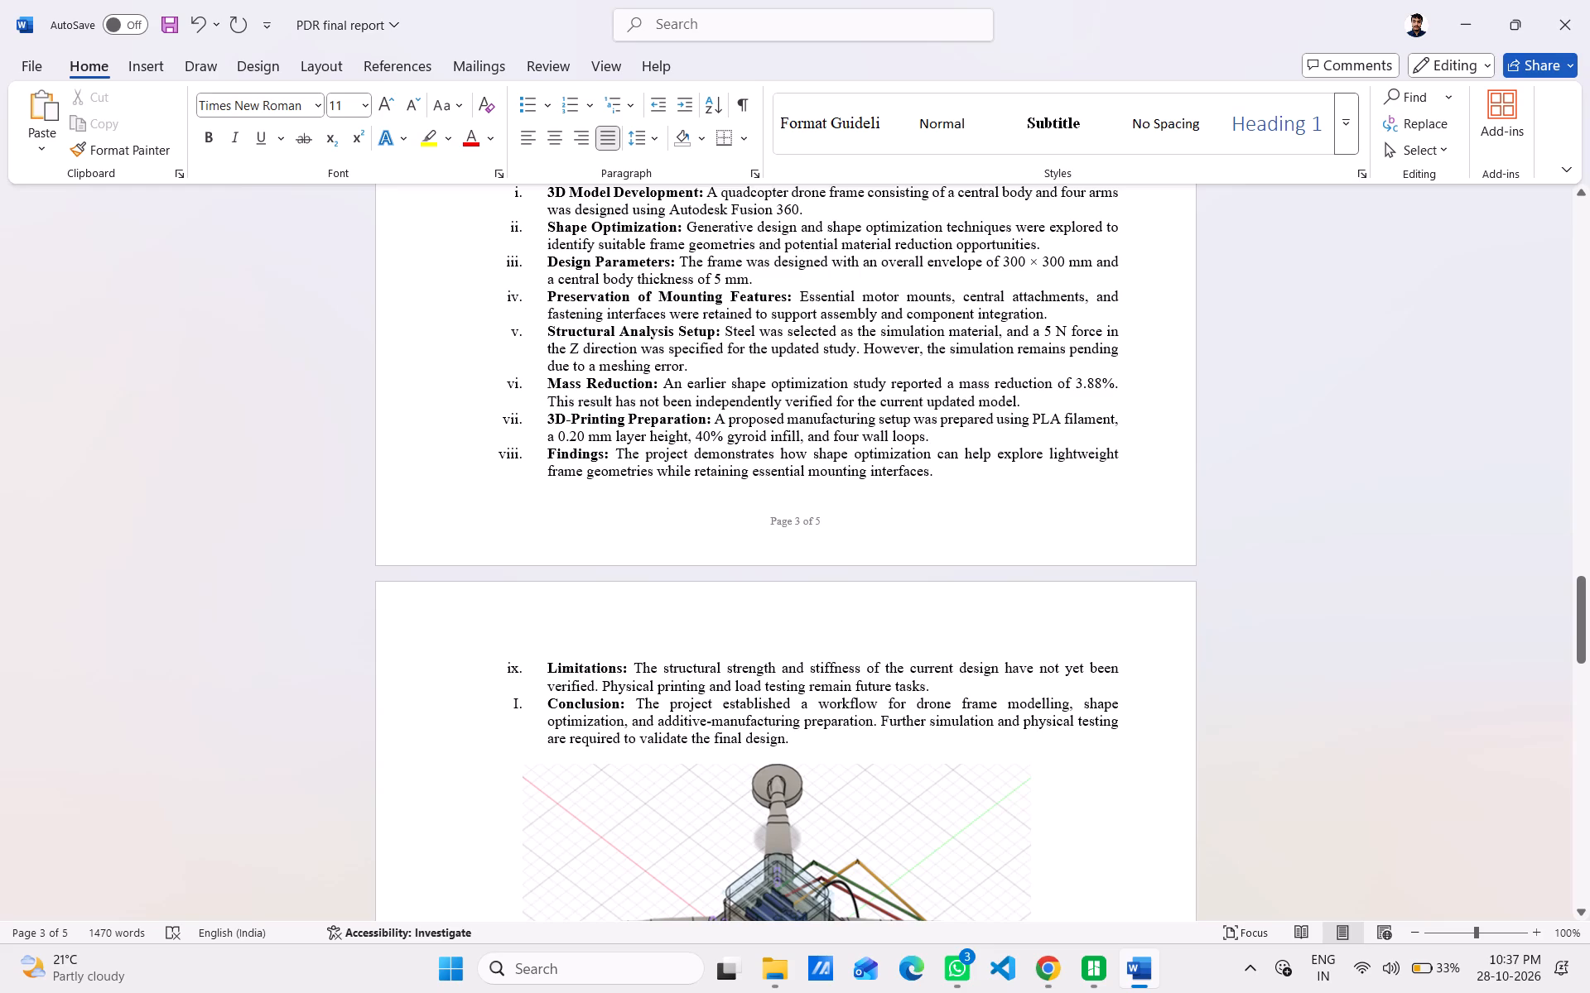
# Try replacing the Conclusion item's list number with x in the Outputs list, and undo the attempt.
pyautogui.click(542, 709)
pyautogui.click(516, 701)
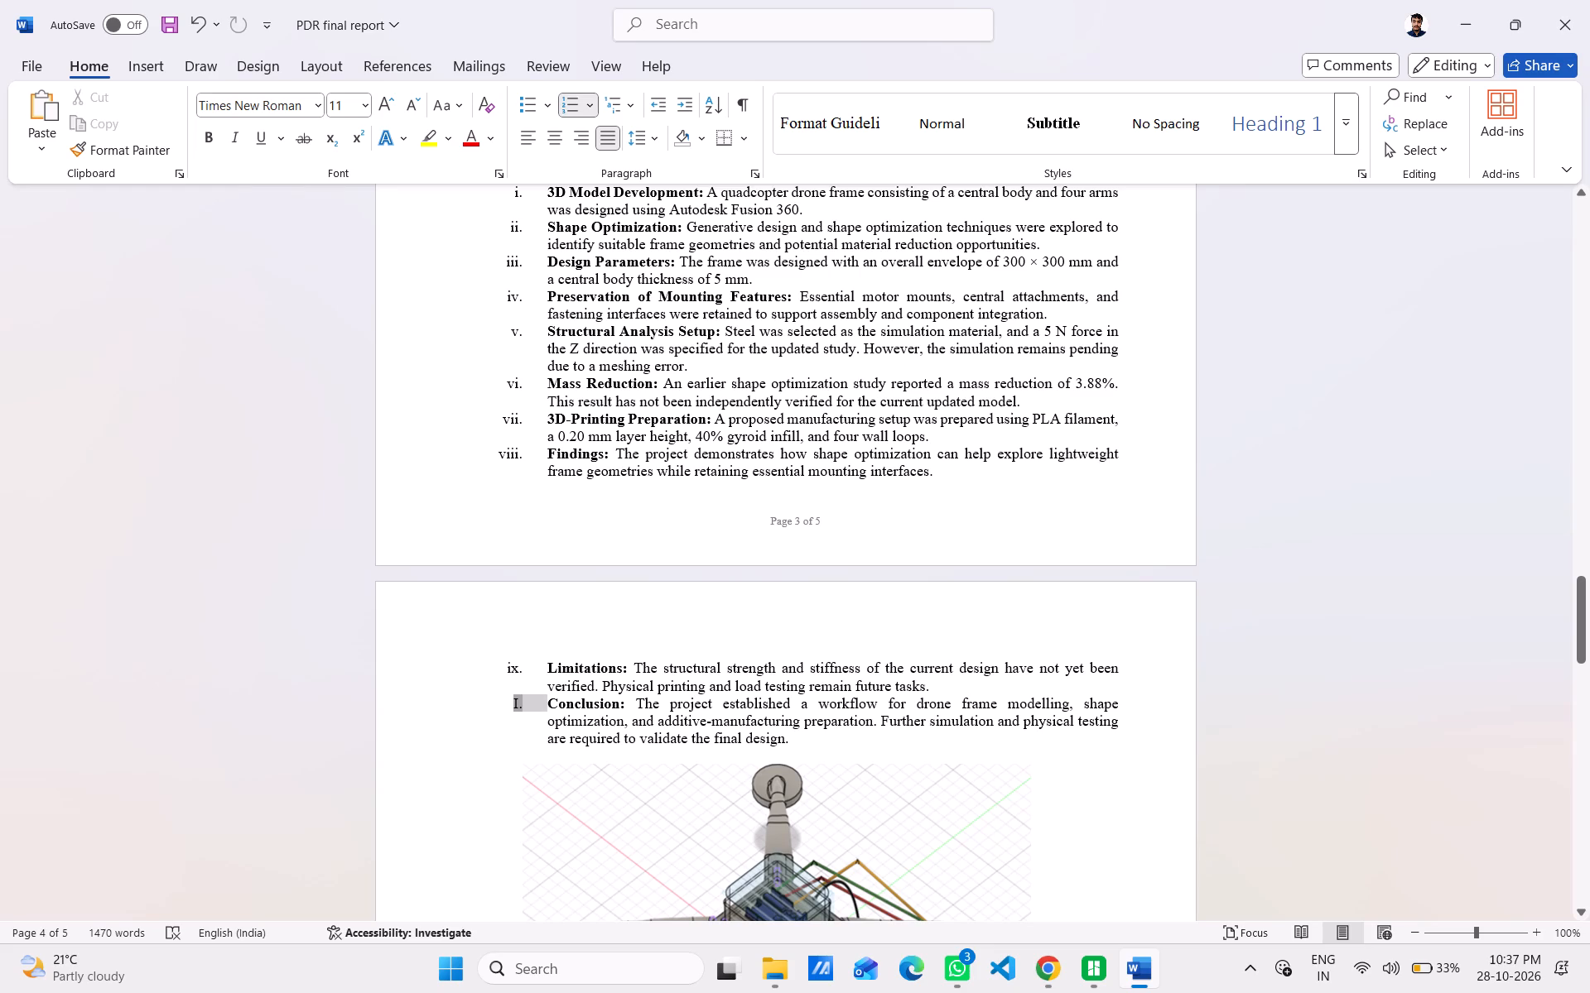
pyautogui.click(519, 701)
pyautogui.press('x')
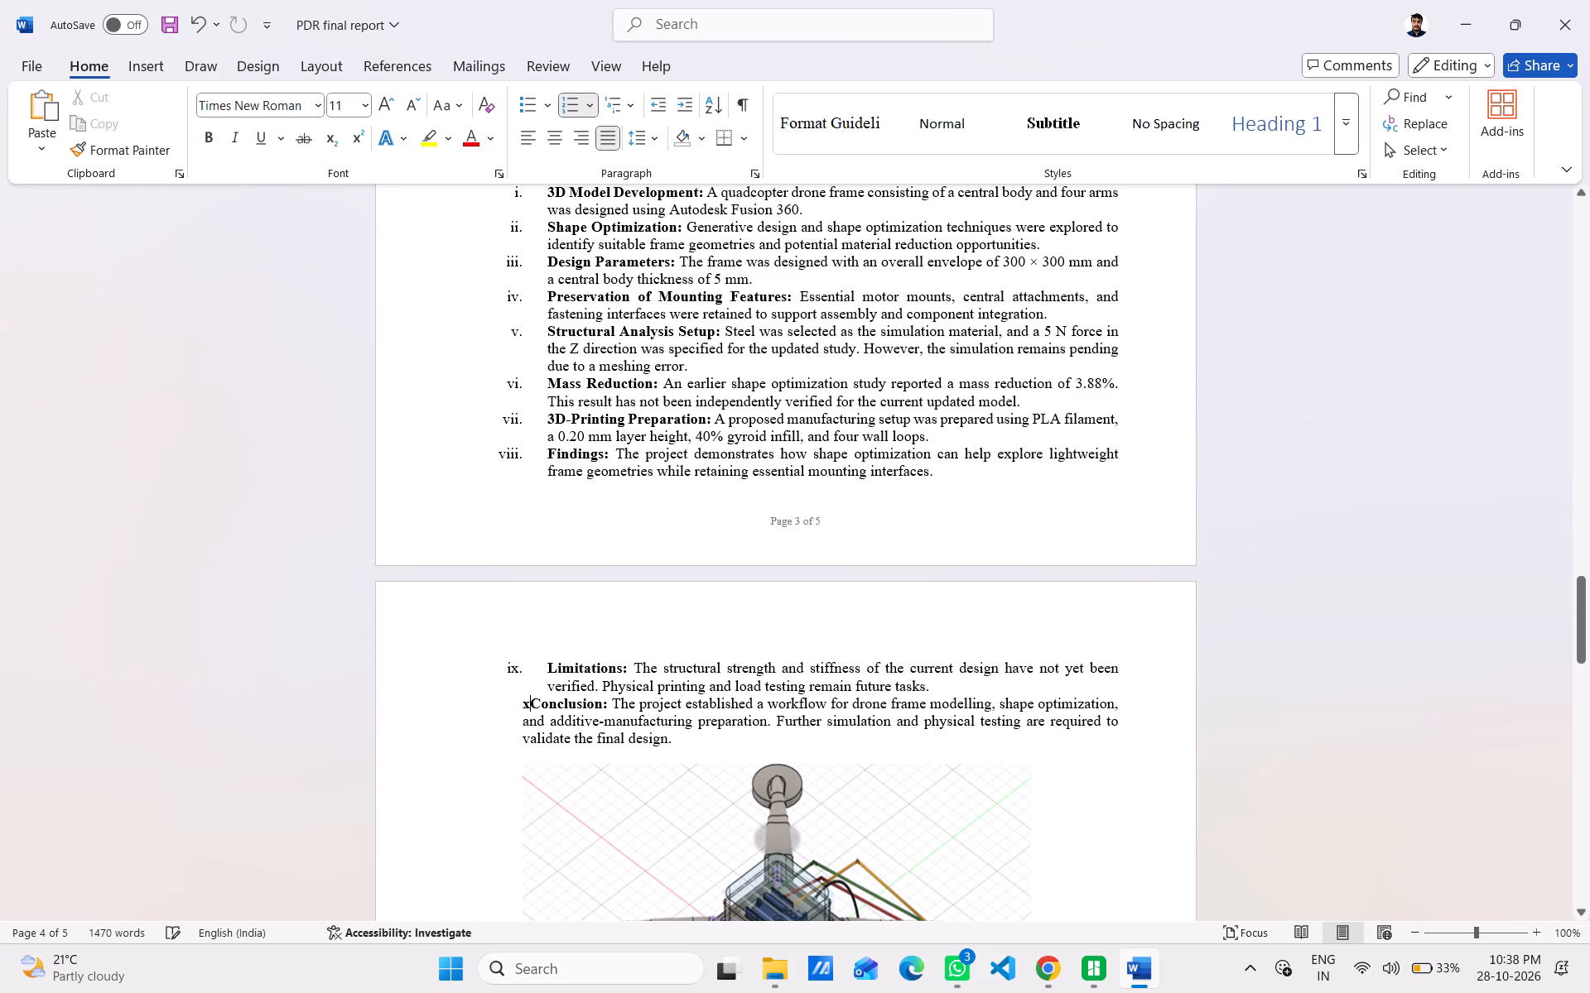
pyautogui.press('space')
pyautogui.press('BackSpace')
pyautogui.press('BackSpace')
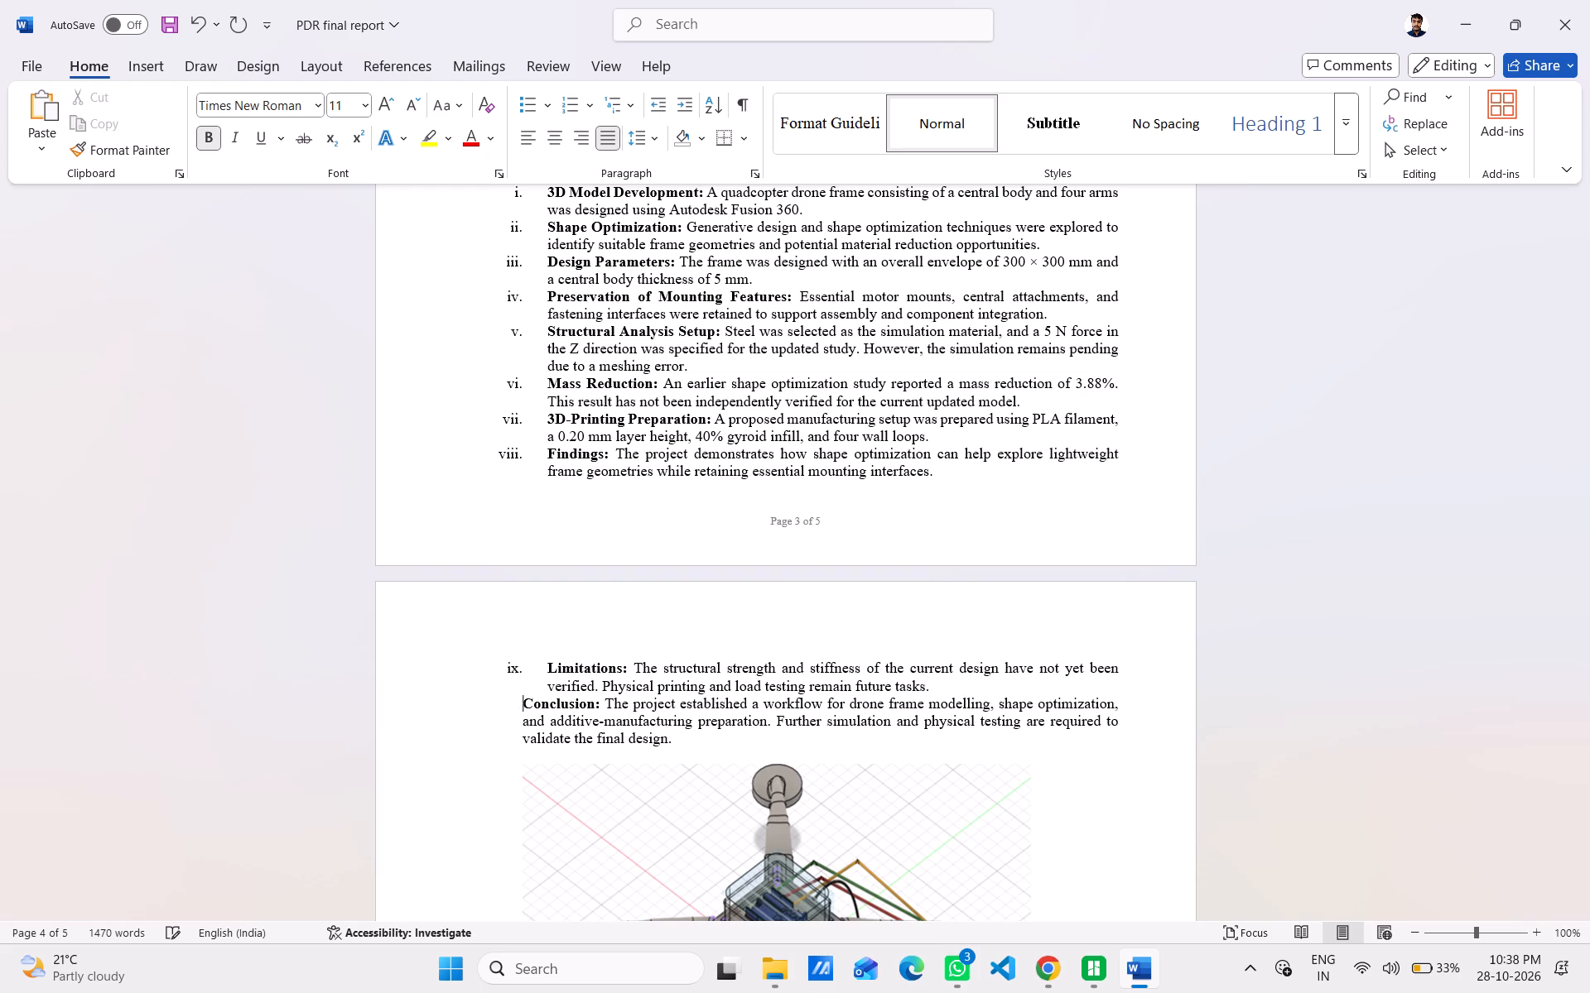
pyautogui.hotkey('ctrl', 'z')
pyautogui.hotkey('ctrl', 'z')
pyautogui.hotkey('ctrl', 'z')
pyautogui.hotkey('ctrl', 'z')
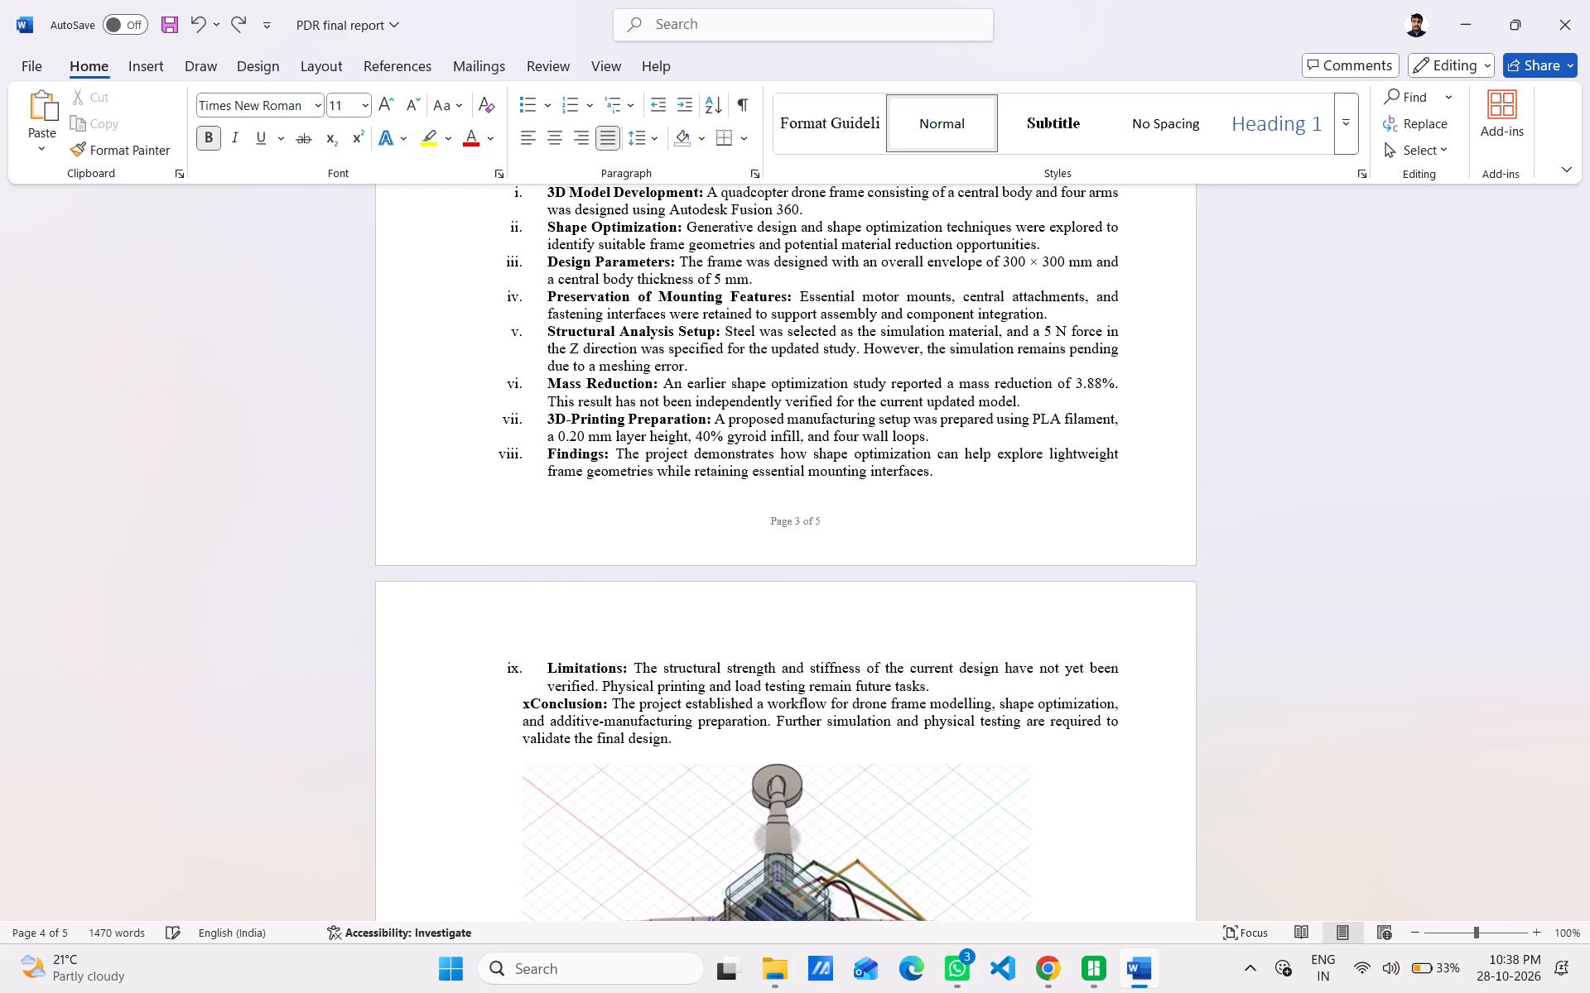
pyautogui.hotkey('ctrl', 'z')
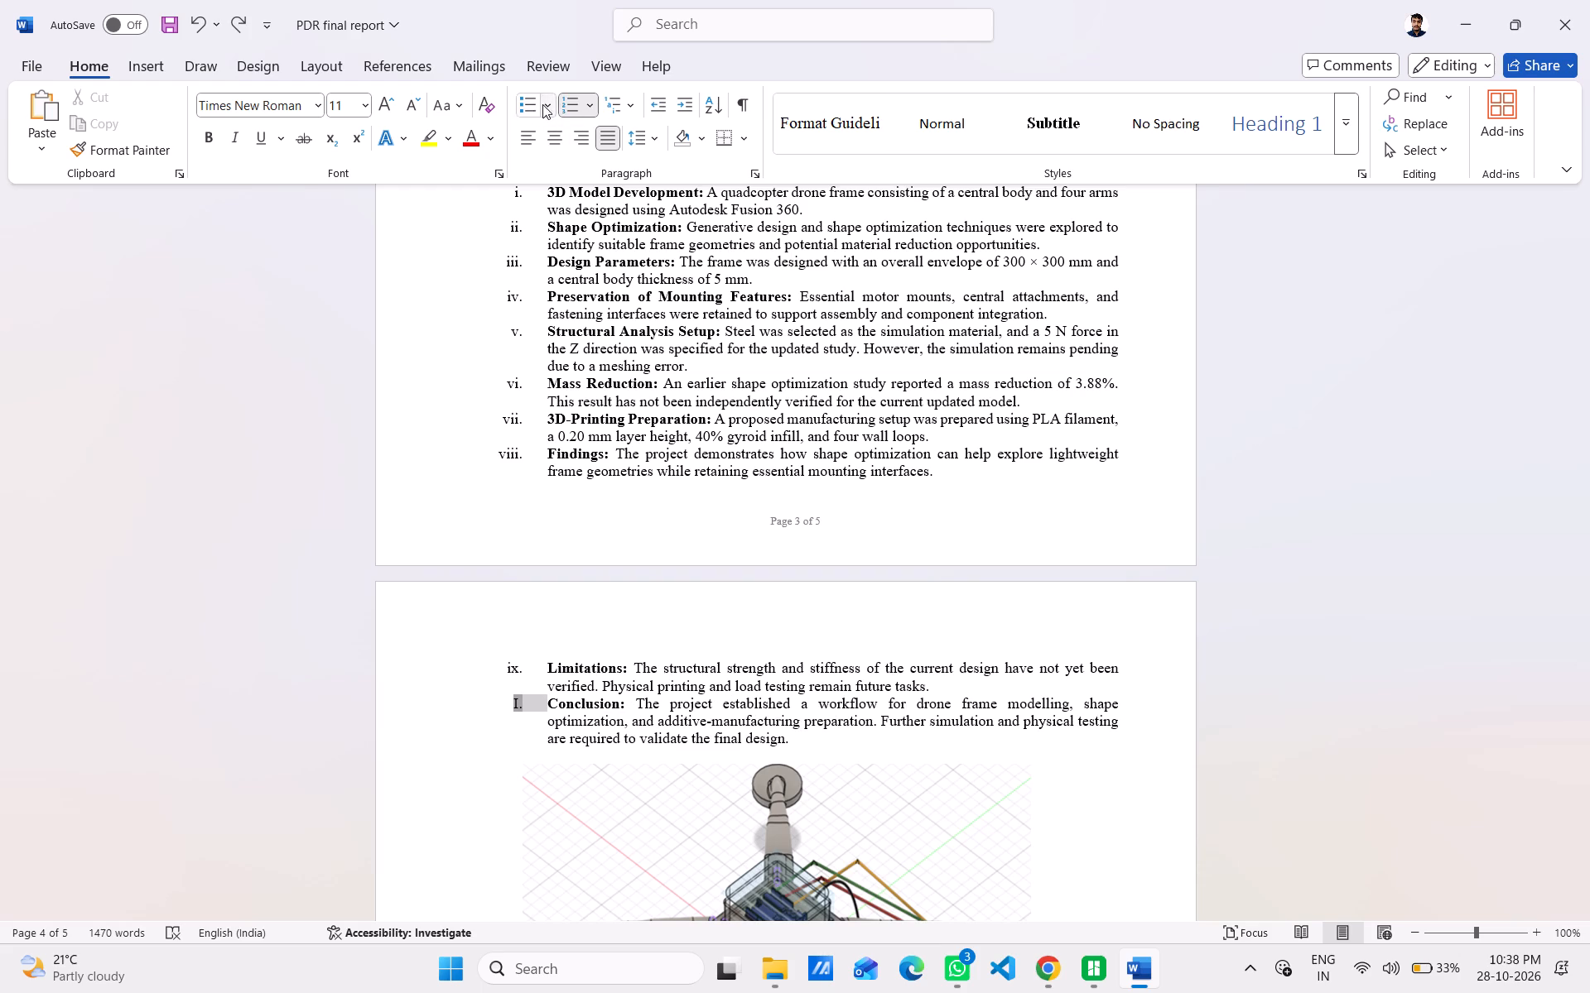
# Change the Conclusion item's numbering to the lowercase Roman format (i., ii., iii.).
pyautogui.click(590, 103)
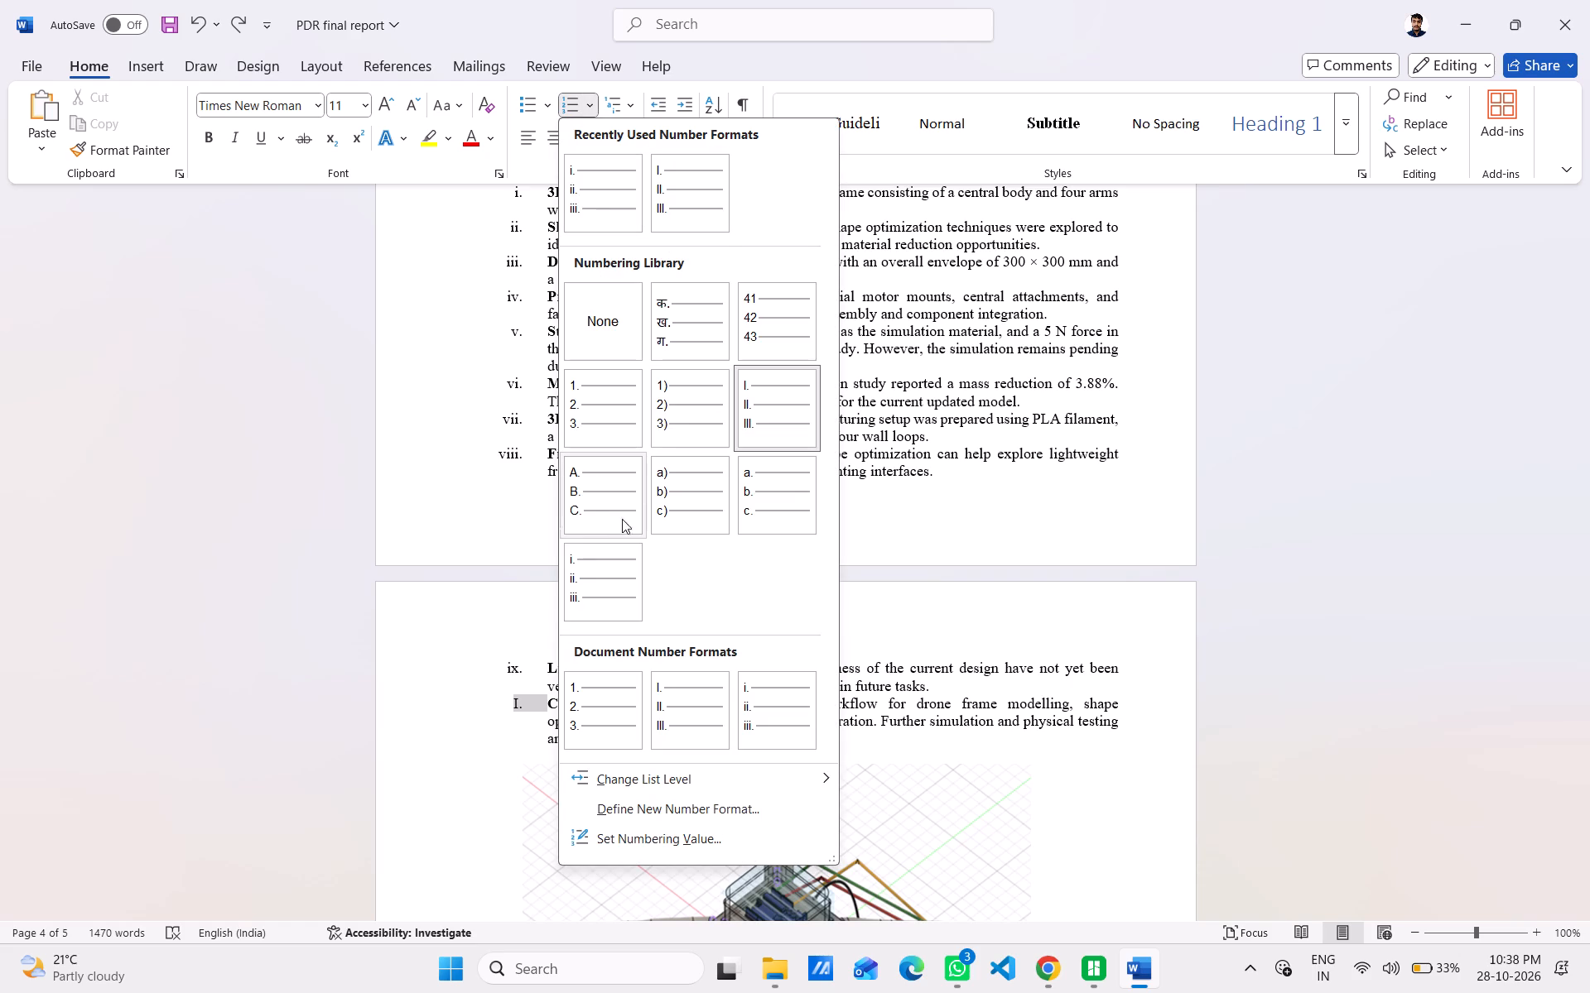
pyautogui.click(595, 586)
# Remove the list number from the Conclusion item, keeping its text aligned with the other Outputs items.
pyautogui.click(524, 704)
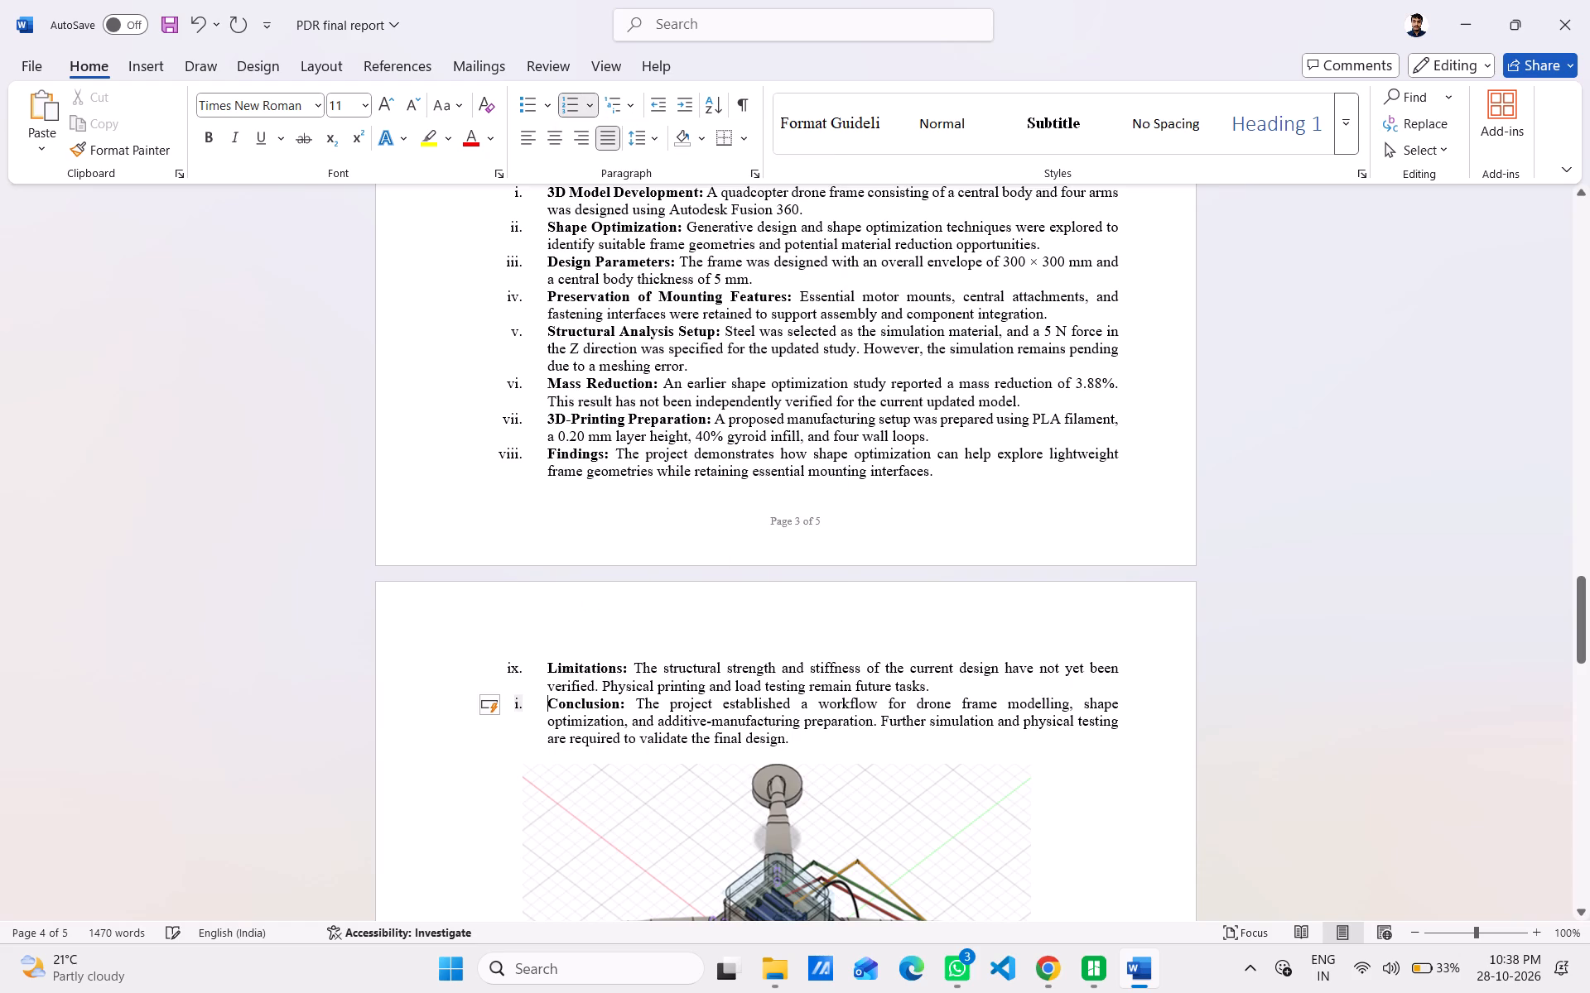
pyautogui.press('BackSpace')
pyautogui.press('BackSpace')
pyautogui.press('BackSpace')
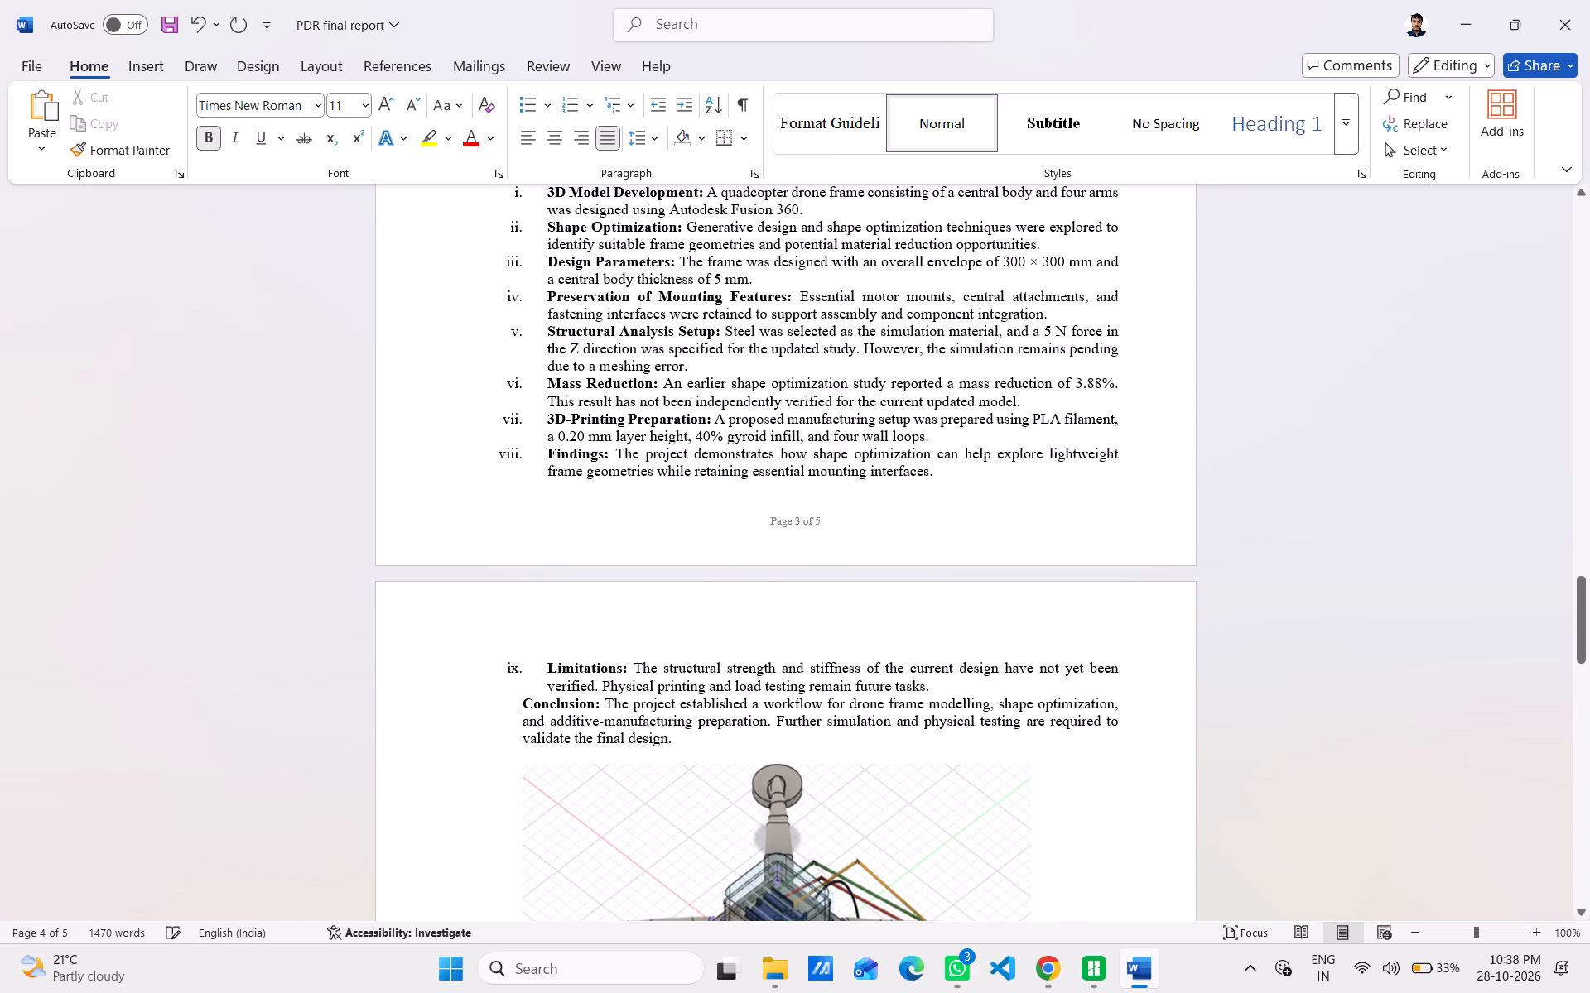
pyautogui.press('space')
pyautogui.press('space')
pyautogui.press('space')
pyautogui.press('space')
pyautogui.press('space')
pyautogui.press('space')
pyautogui.press('space')
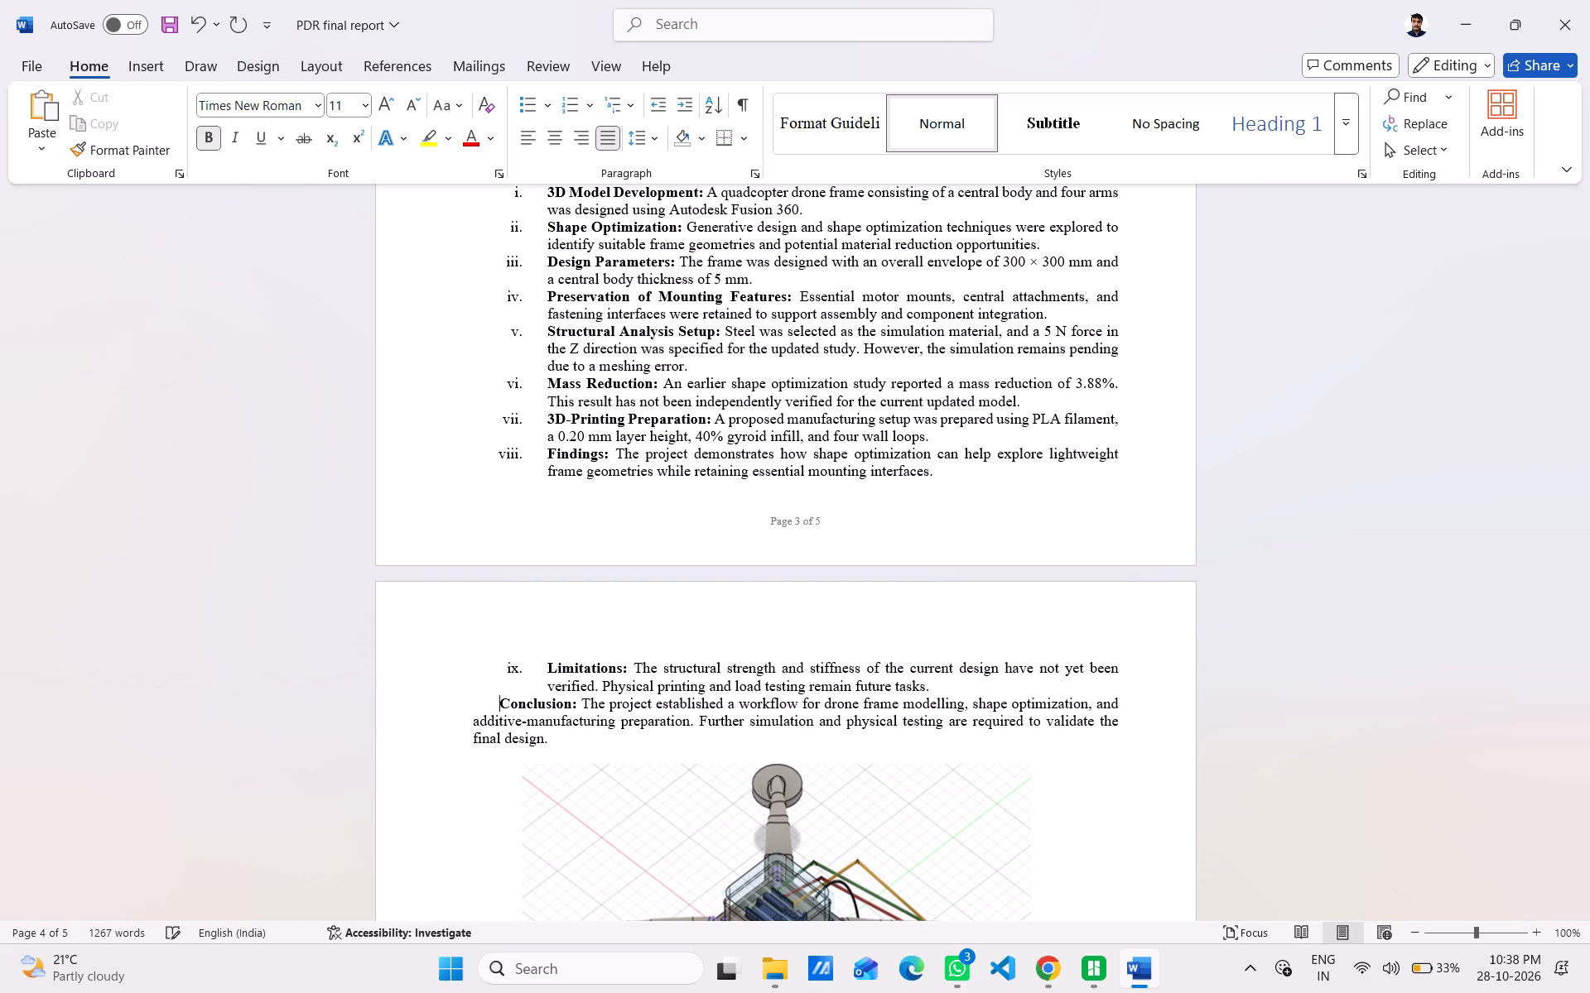
pyautogui.hotkey('ctrl', 'z')
pyautogui.hotkey('ctrl', 'z')
pyautogui.hotkey('ctrl', 'z')
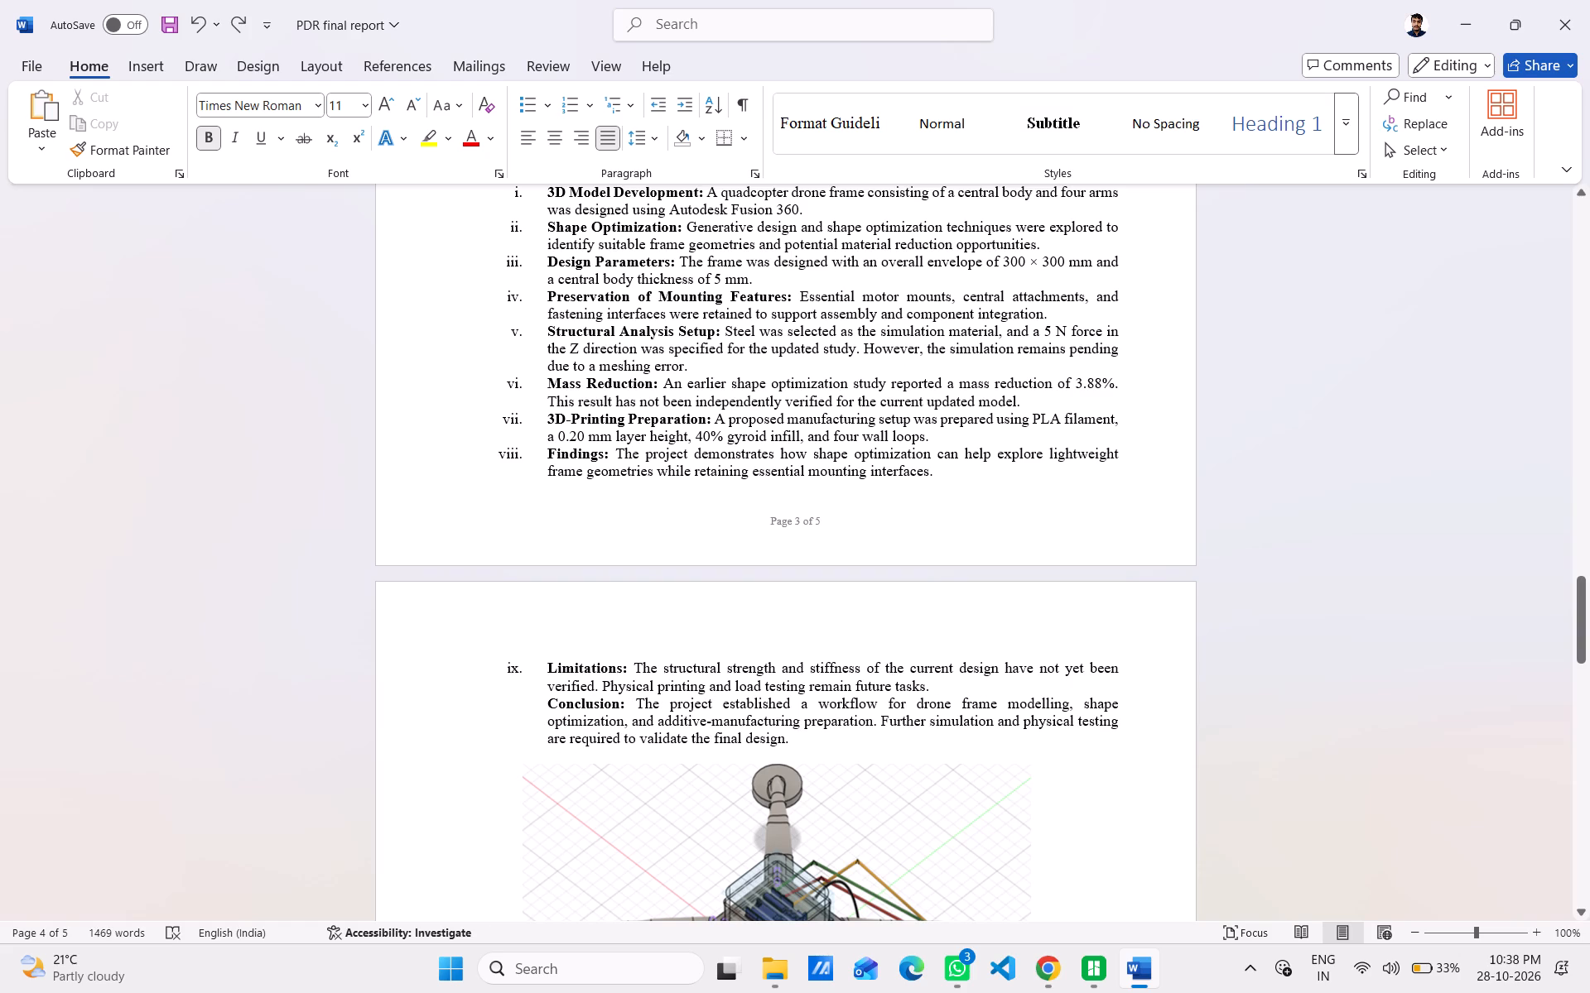
pyautogui.hotkey('shift', 'Return')
# Review the report's figures, closing sections and references, and check back through the lists to the first page.
pyautogui.scroll(-4, 537, 682)
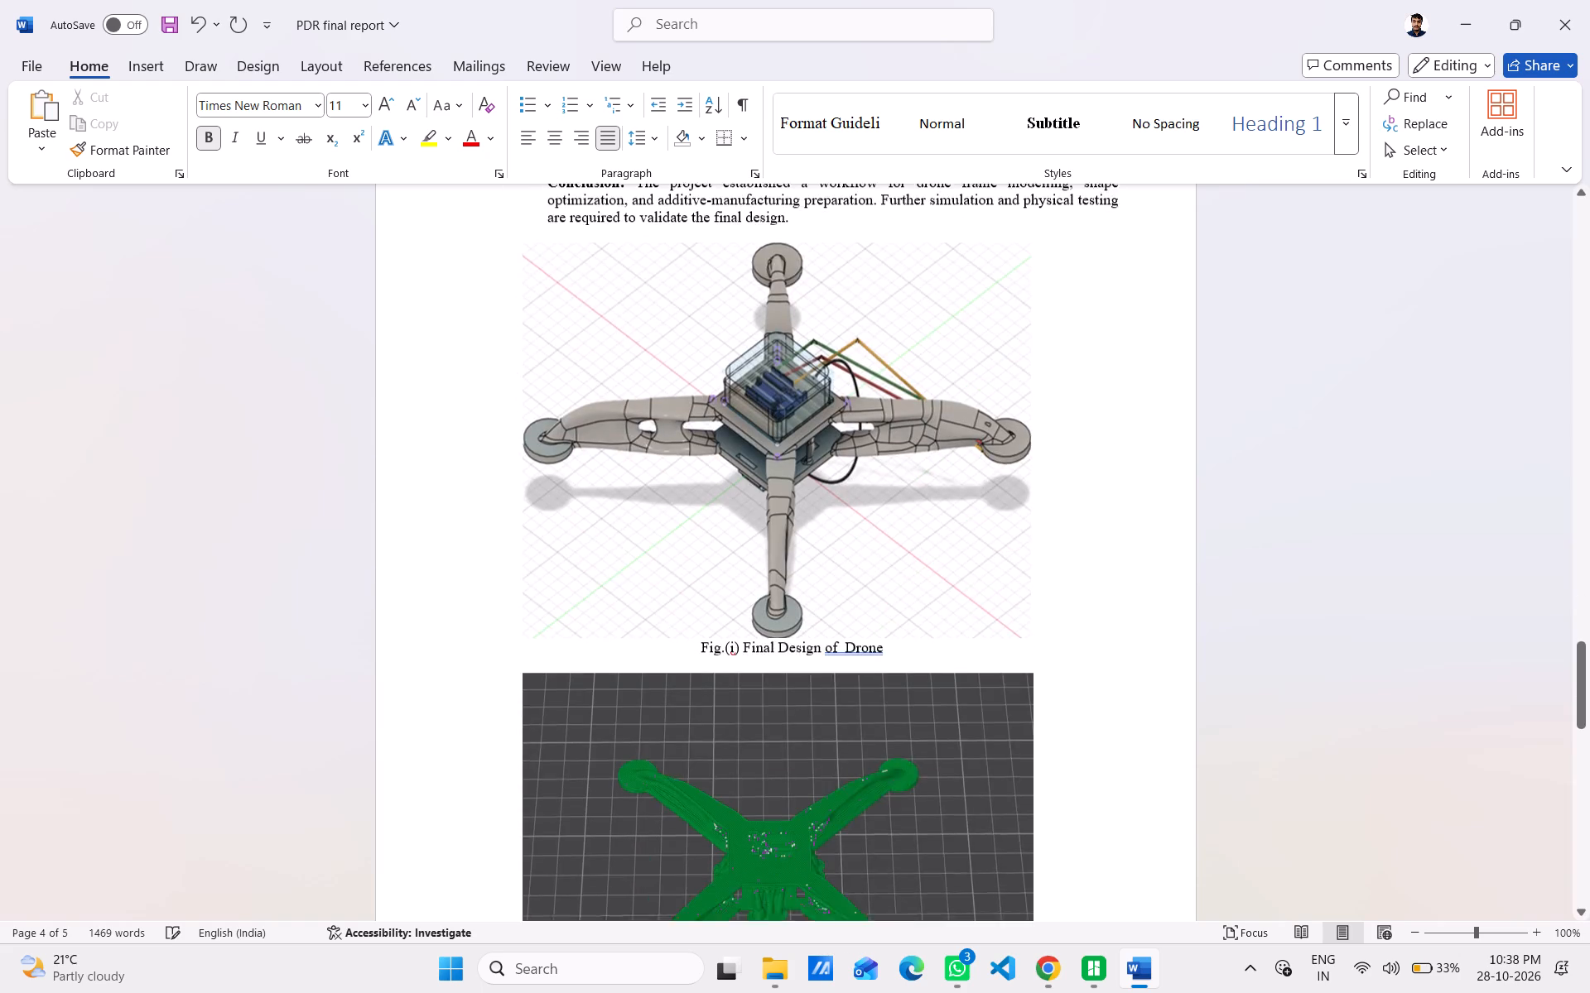
pyautogui.scroll(-5, 537, 682)
pyautogui.scroll(2, 537, 682)
pyautogui.scroll(-2, 537, 682)
pyautogui.scroll(1, 537, 682)
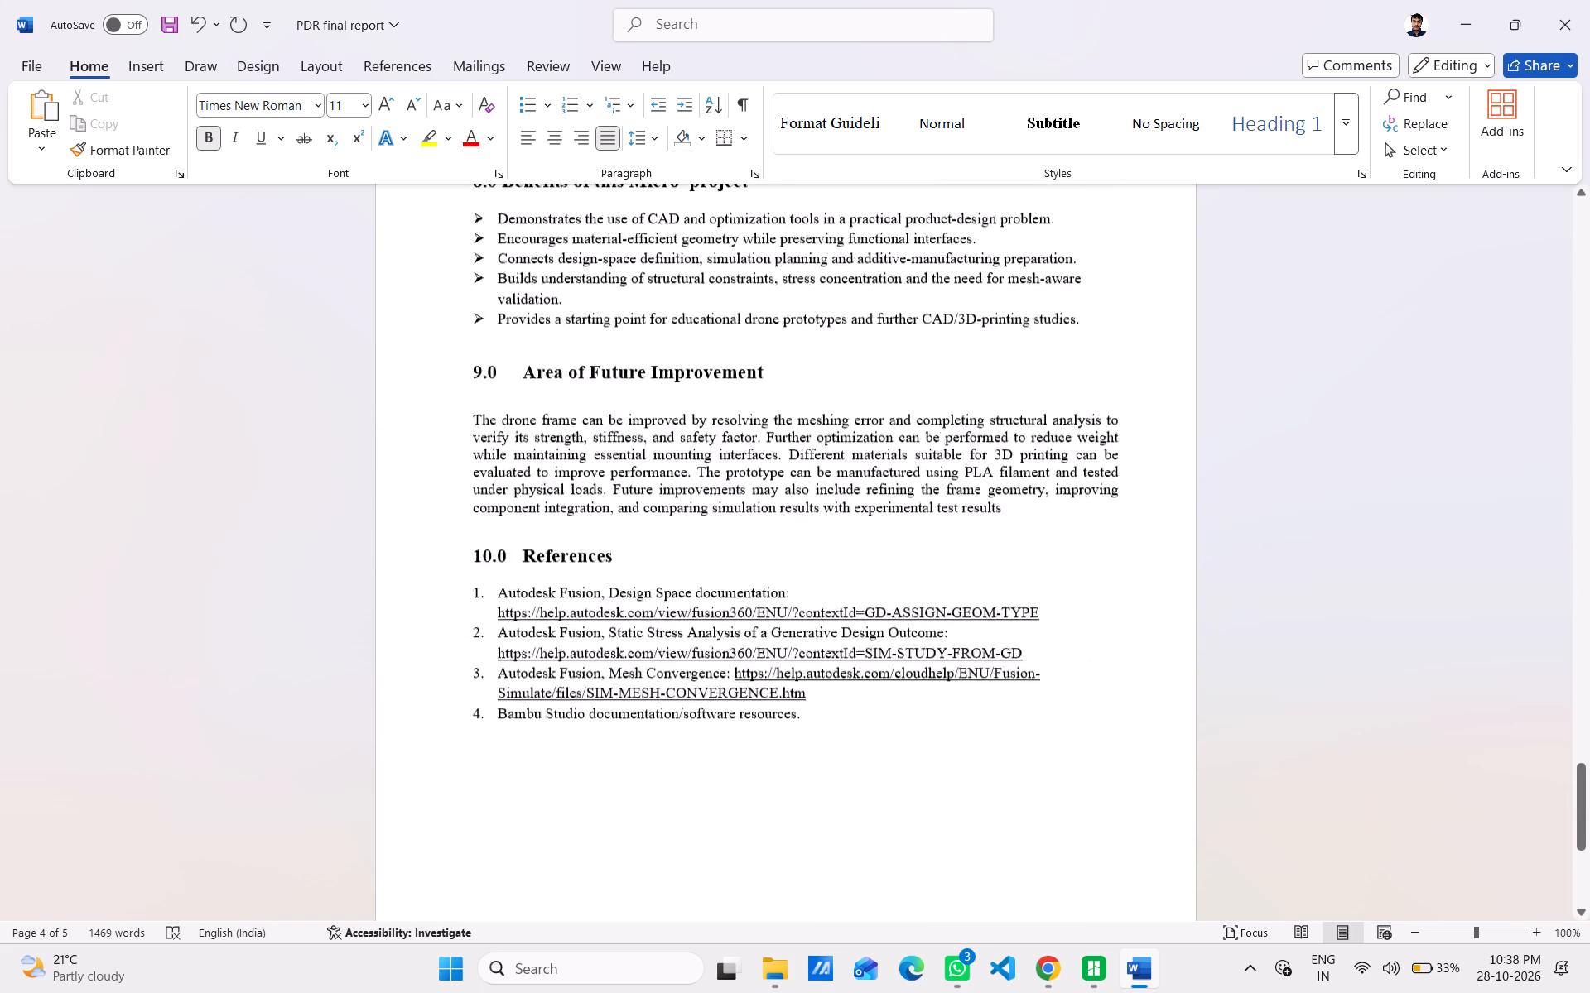
pyautogui.scroll(7, 537, 682)
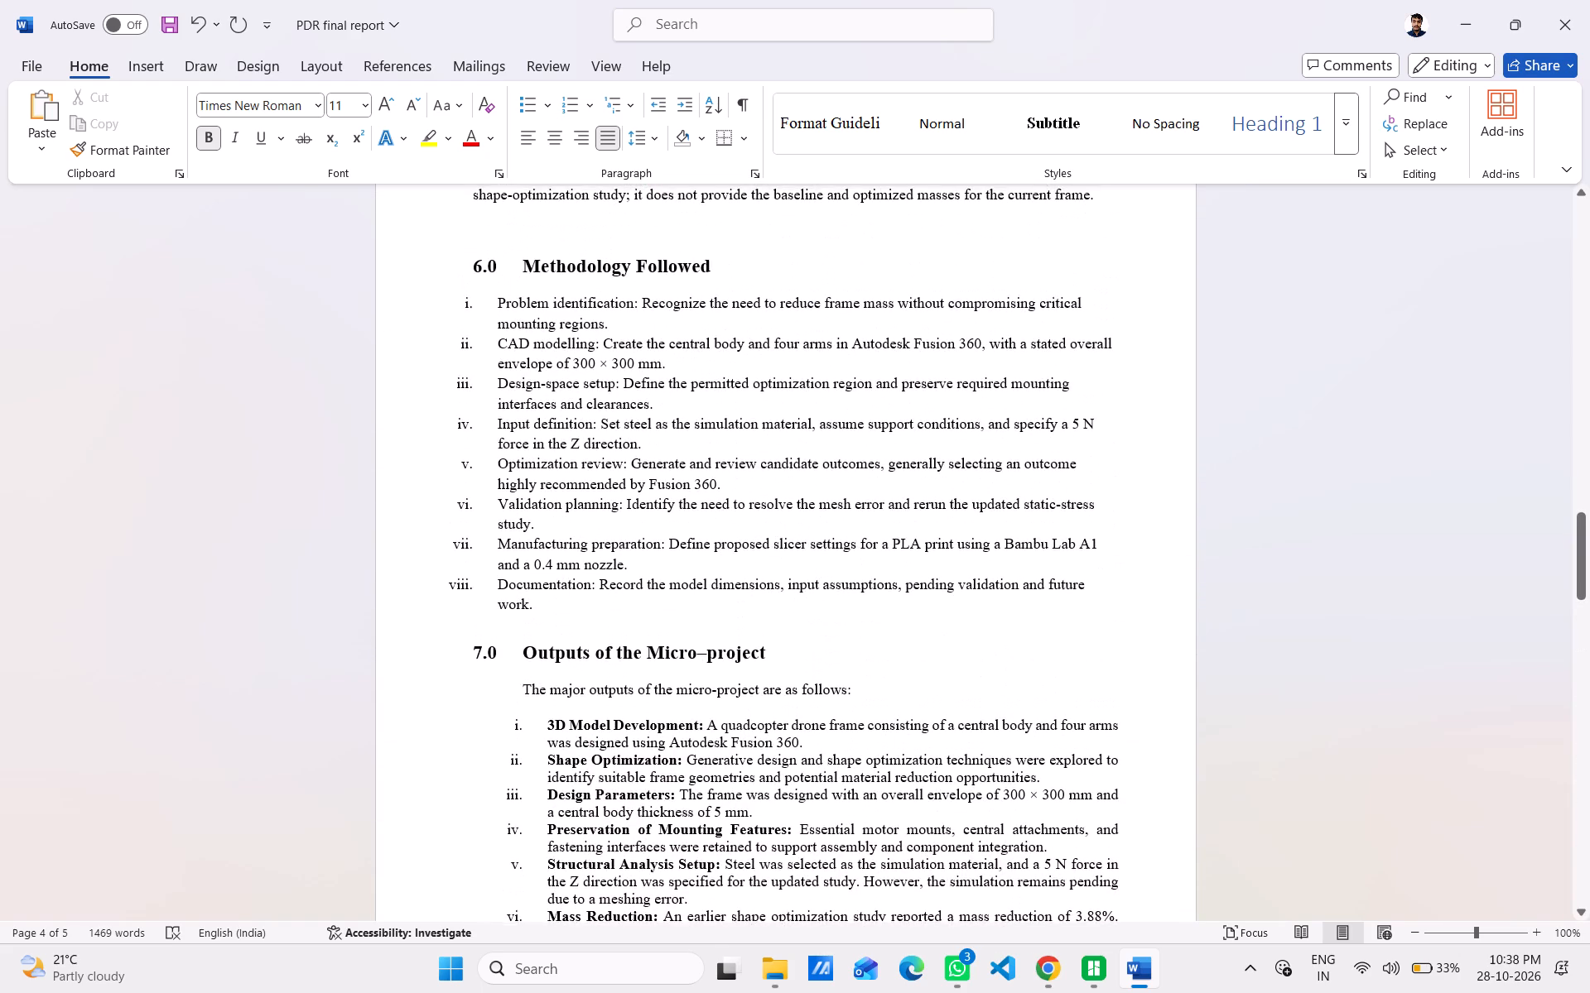
pyautogui.scroll(6, 537, 682)
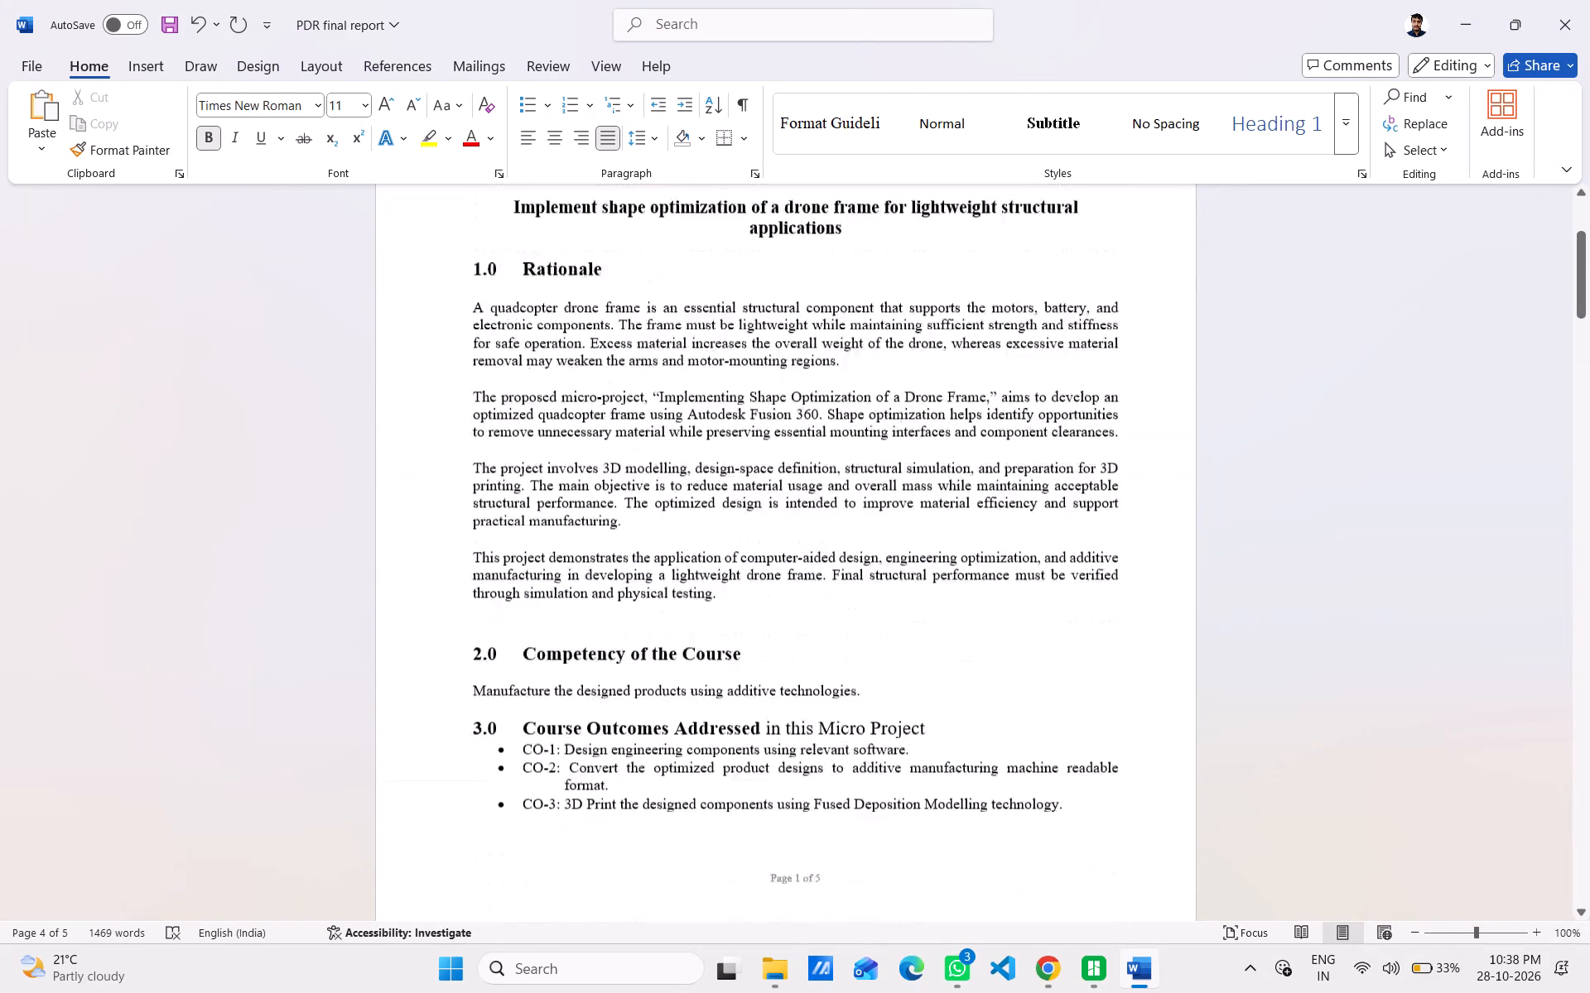
pyautogui.scroll(1, 537, 682)
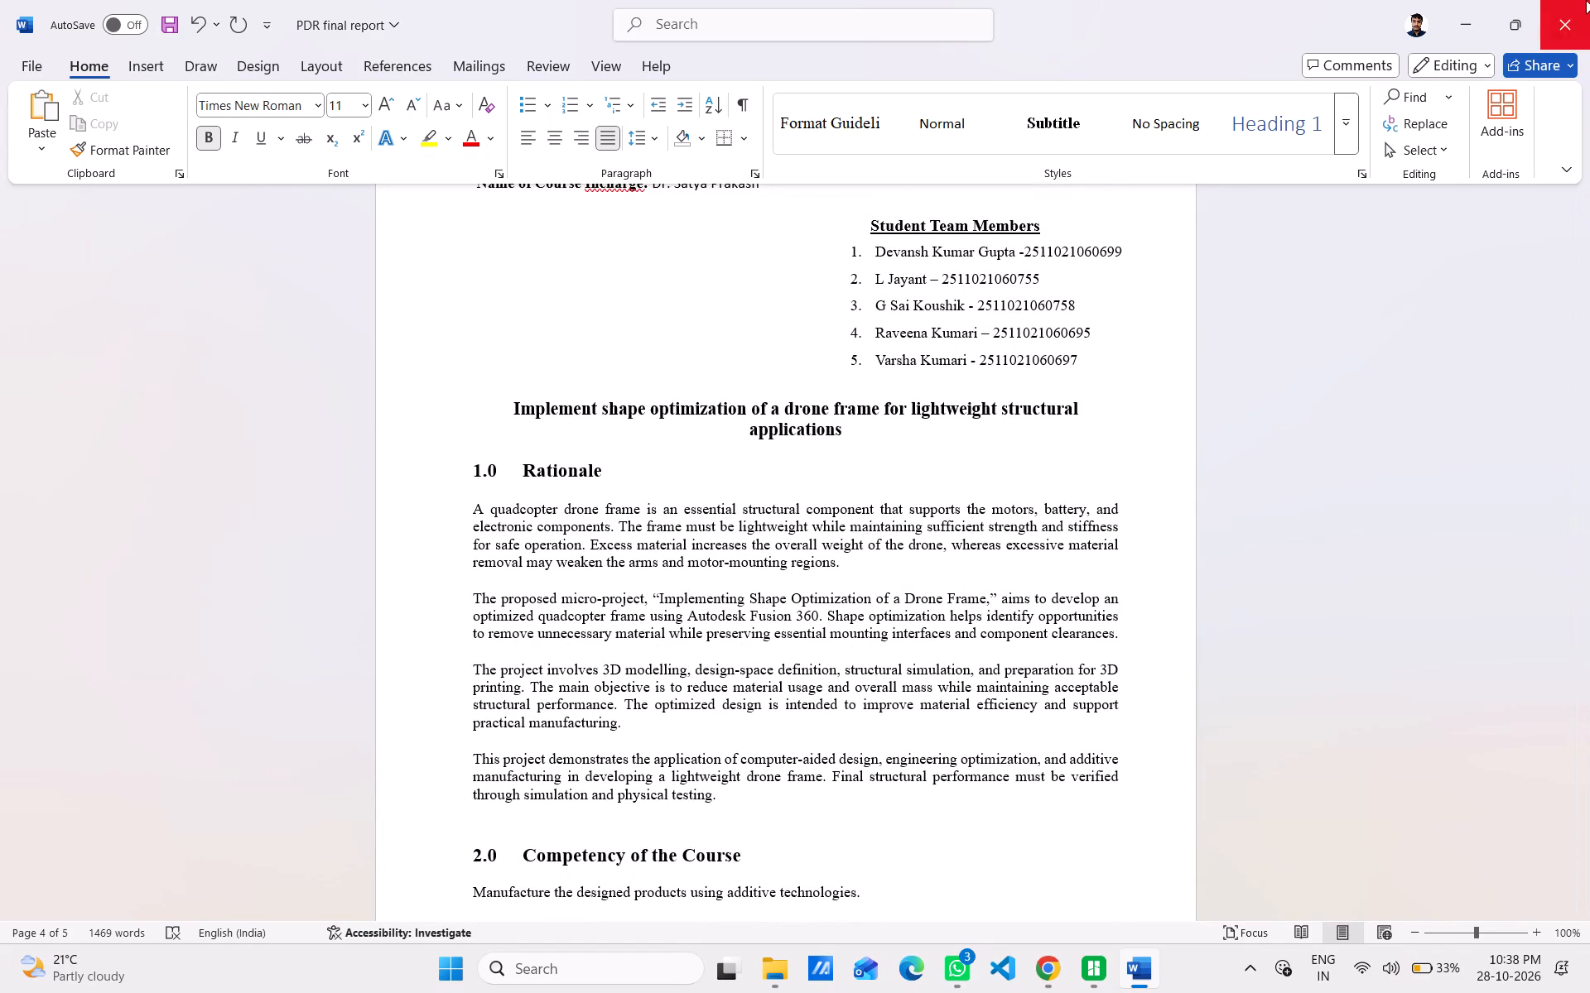
# Close the PDR final report document.
pyautogui.click(1586, 0)
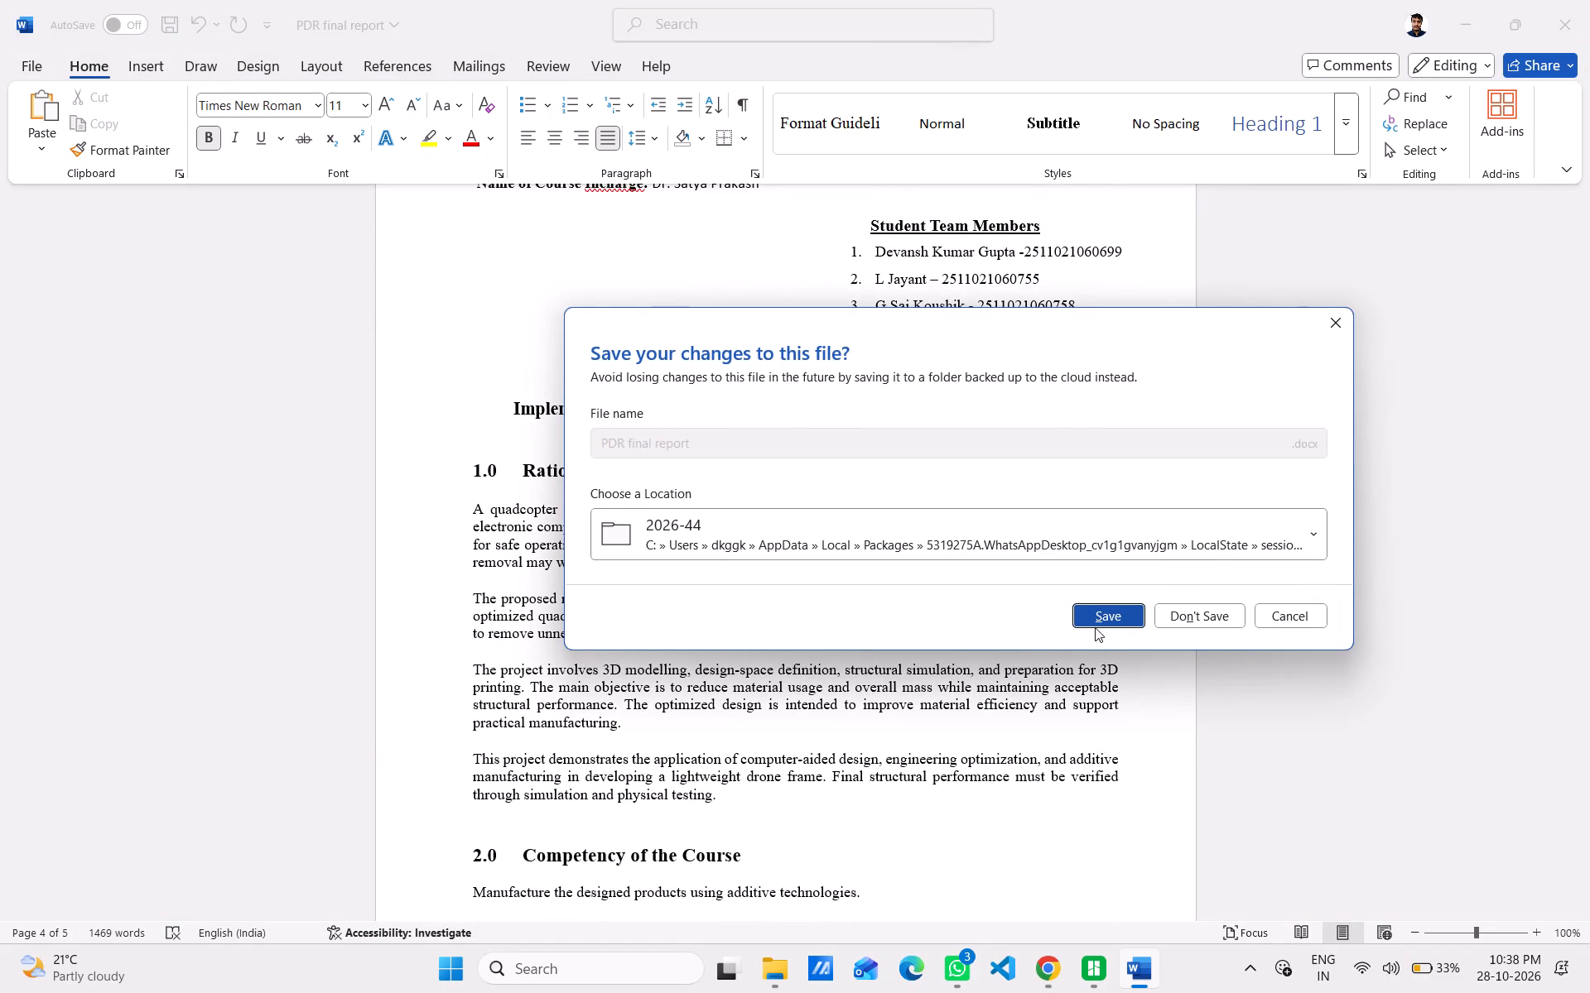
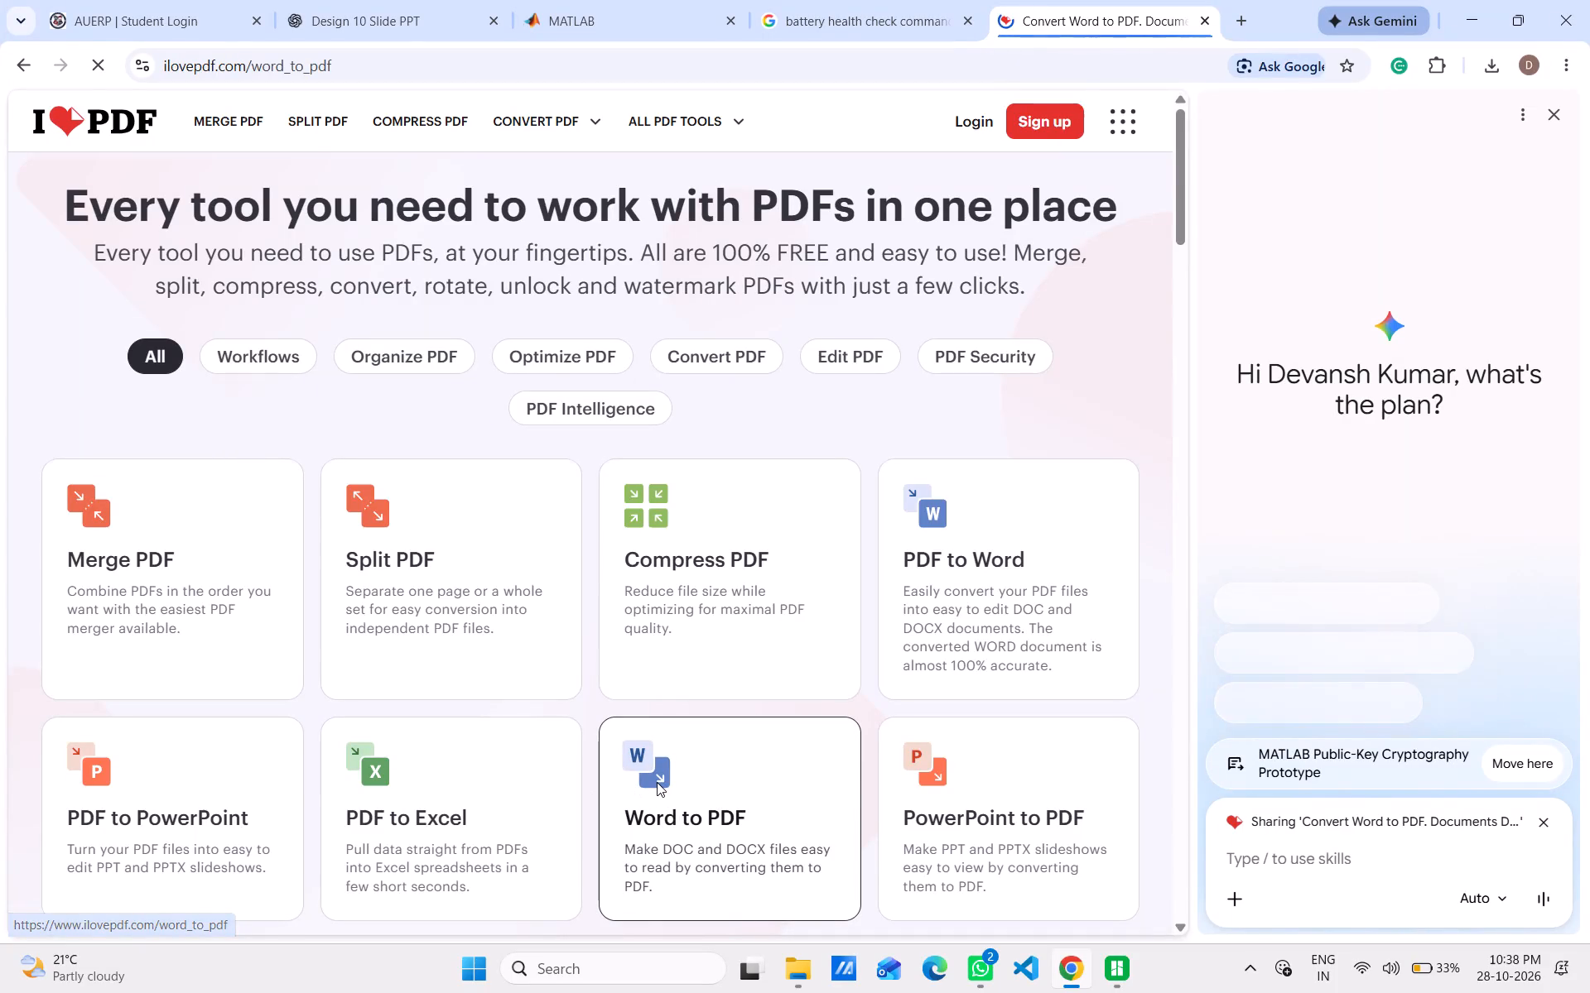
# Open the file chooser of the Word to PDF converter to select a Word document for conversion.
pyautogui.click(638, 360)
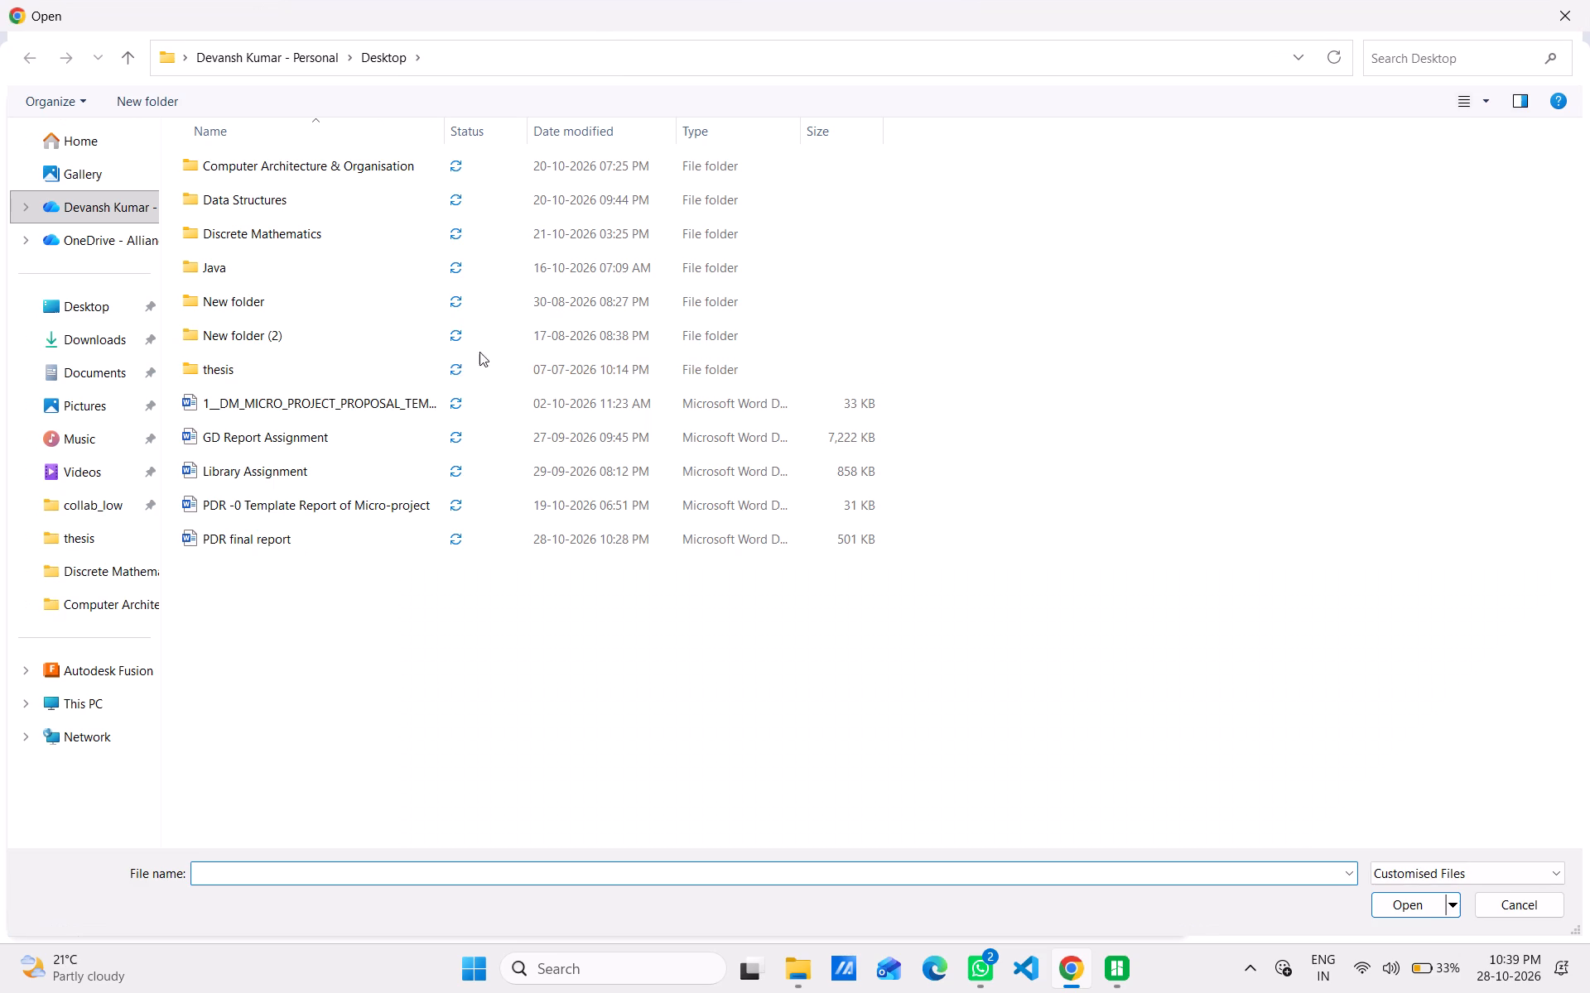
# Select the PDR final report Word document from the Desktop and convert it to PDF.
pyautogui.click(439, 541)
pyautogui.press('Return')
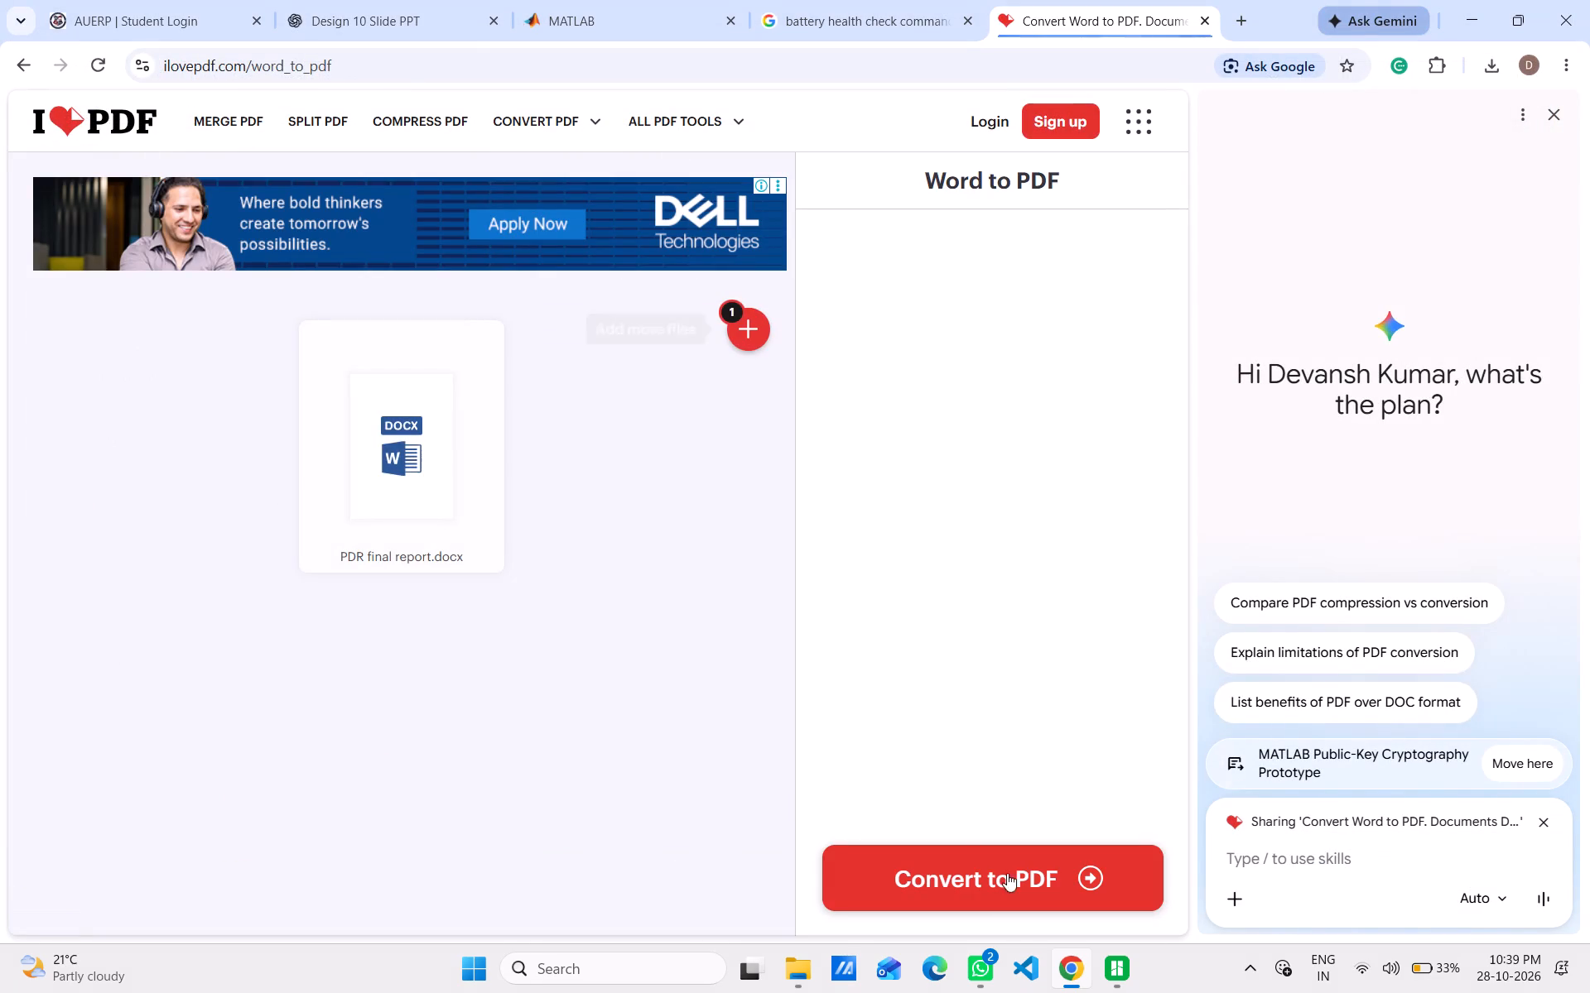
pyautogui.click(1011, 885)
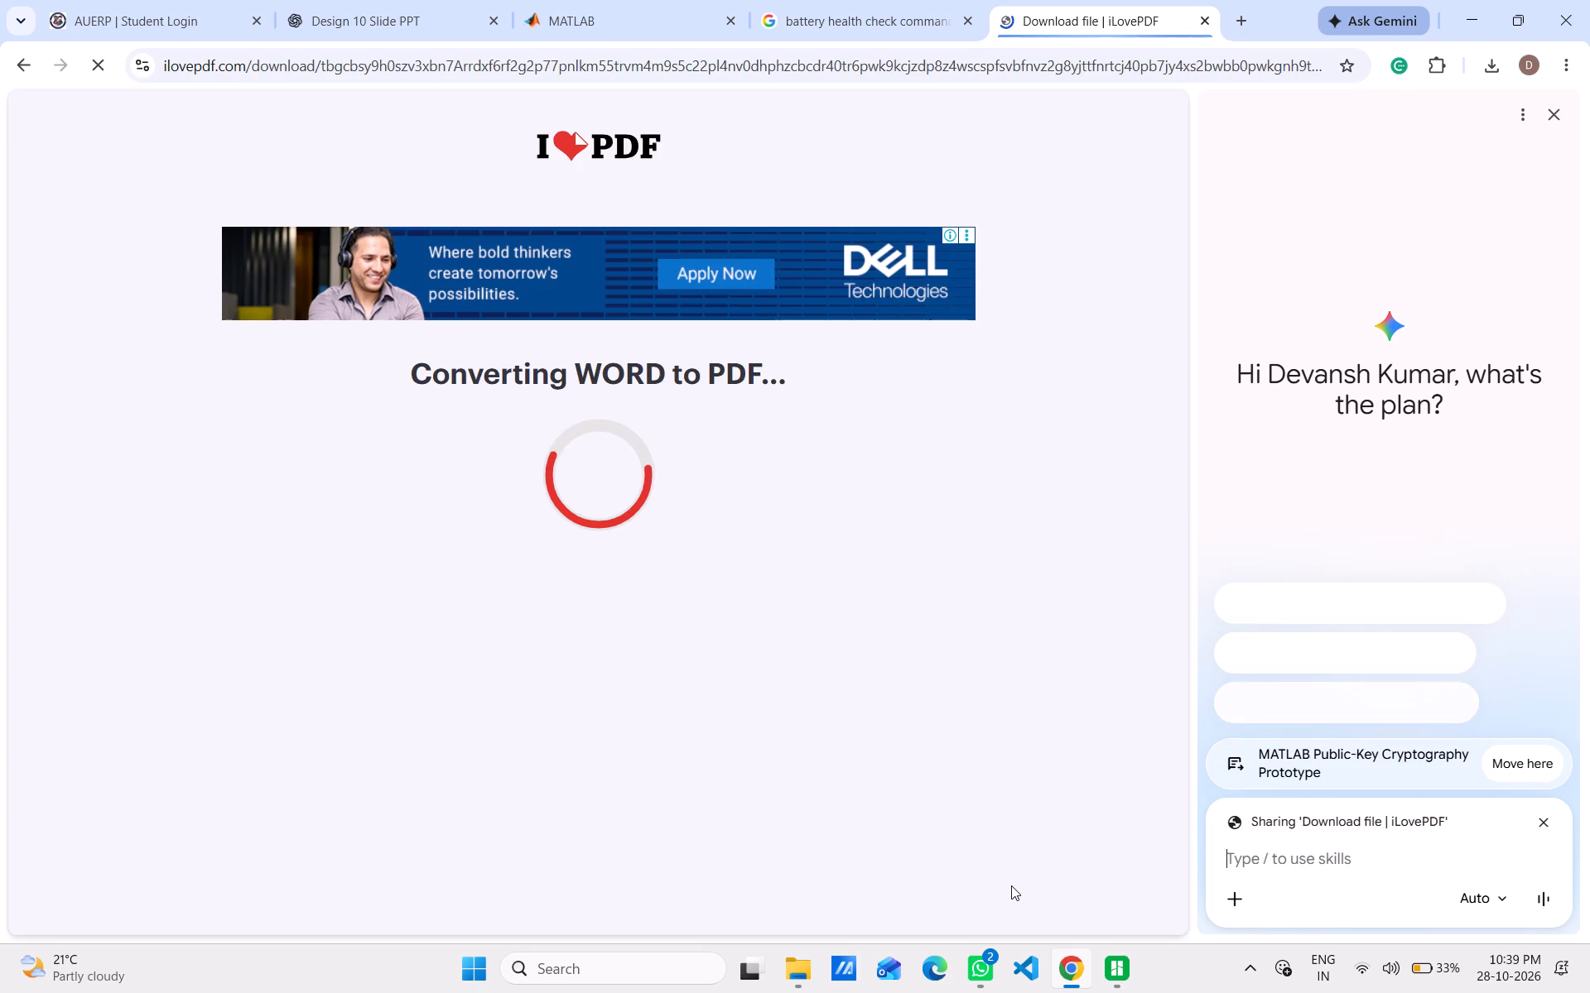
# Download the converted PDF of the PDR final report.
pyautogui.click(595, 257)
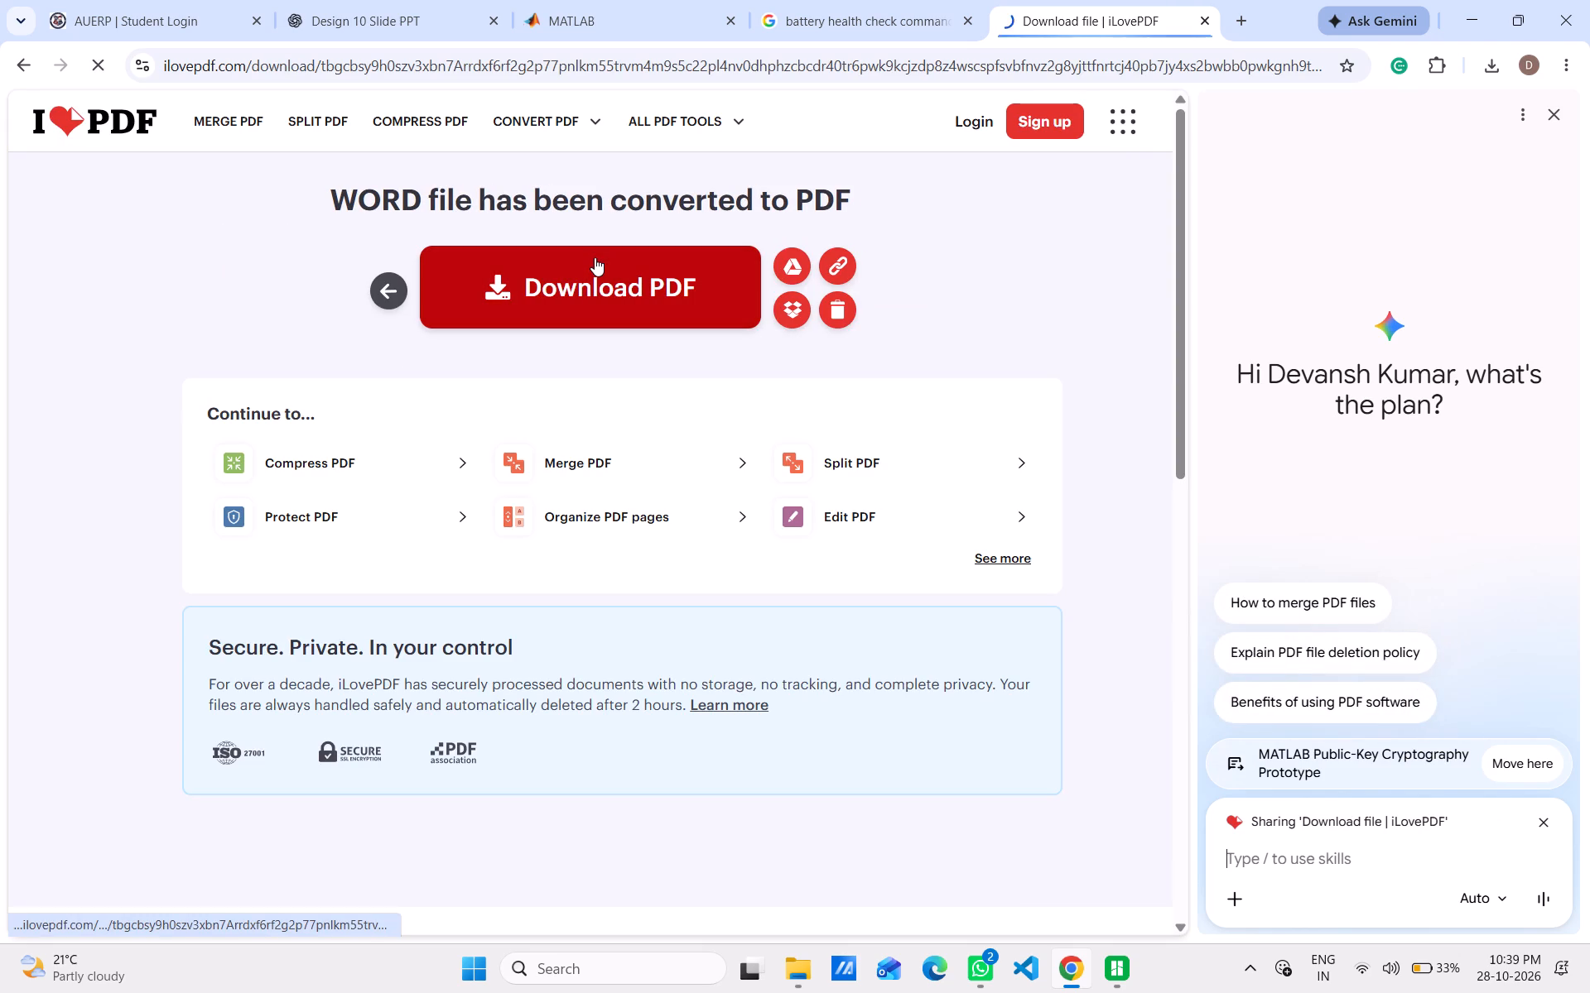
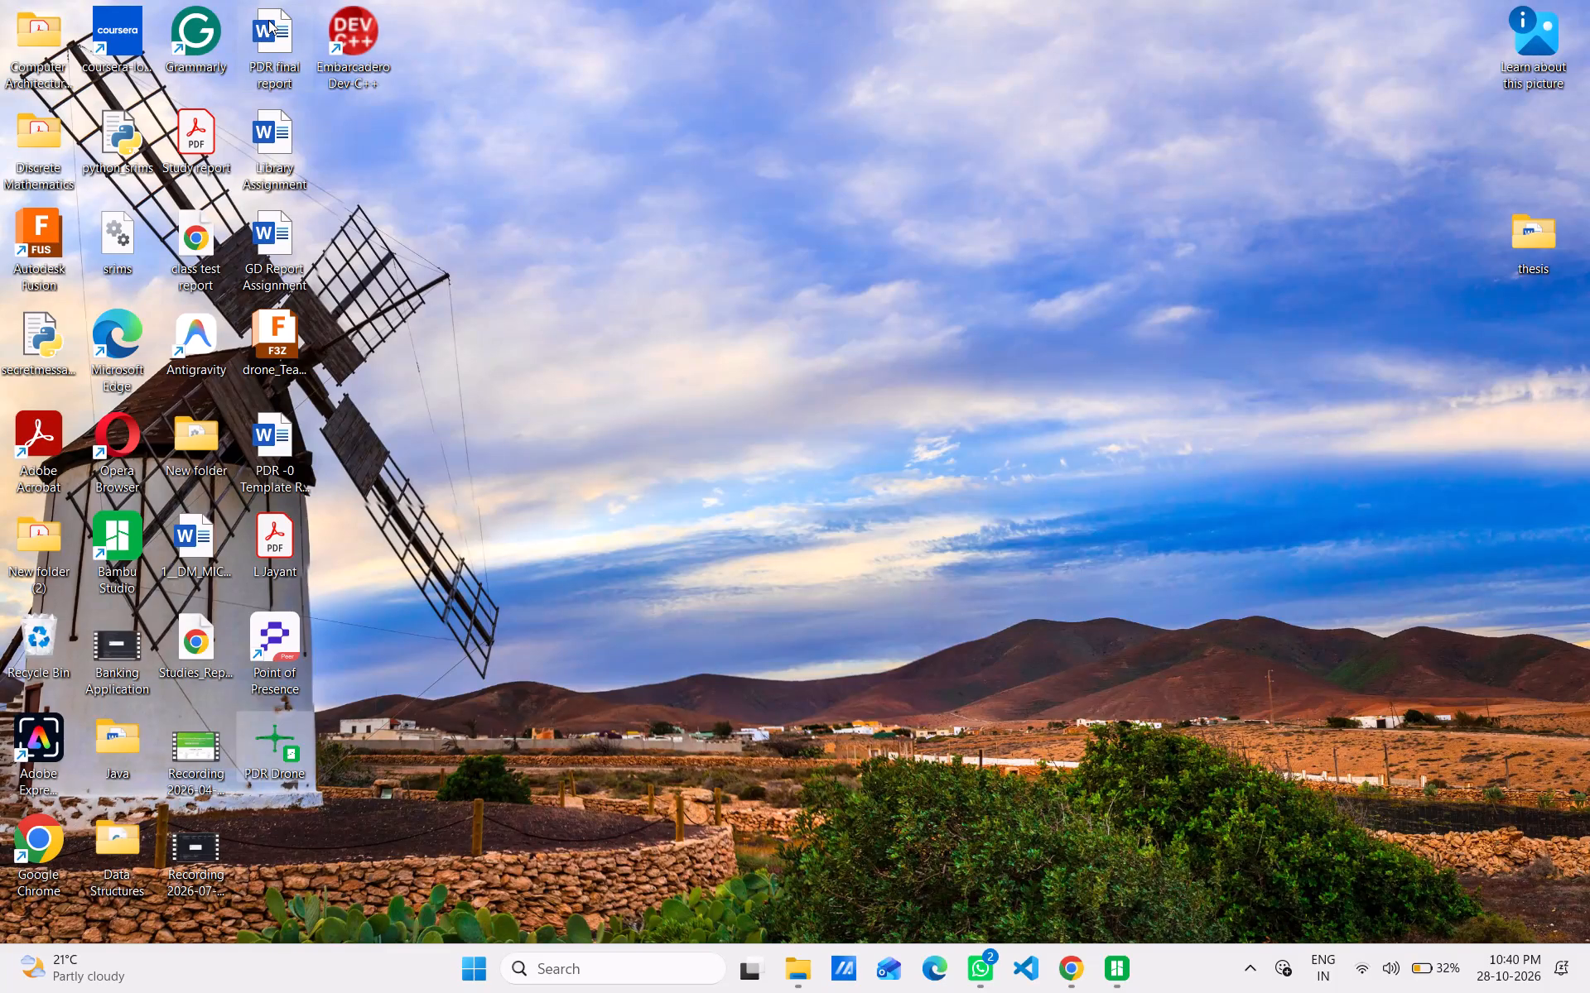
# Open the PDR final report document from the desktop.
pyautogui.doubleClick(268, 20)
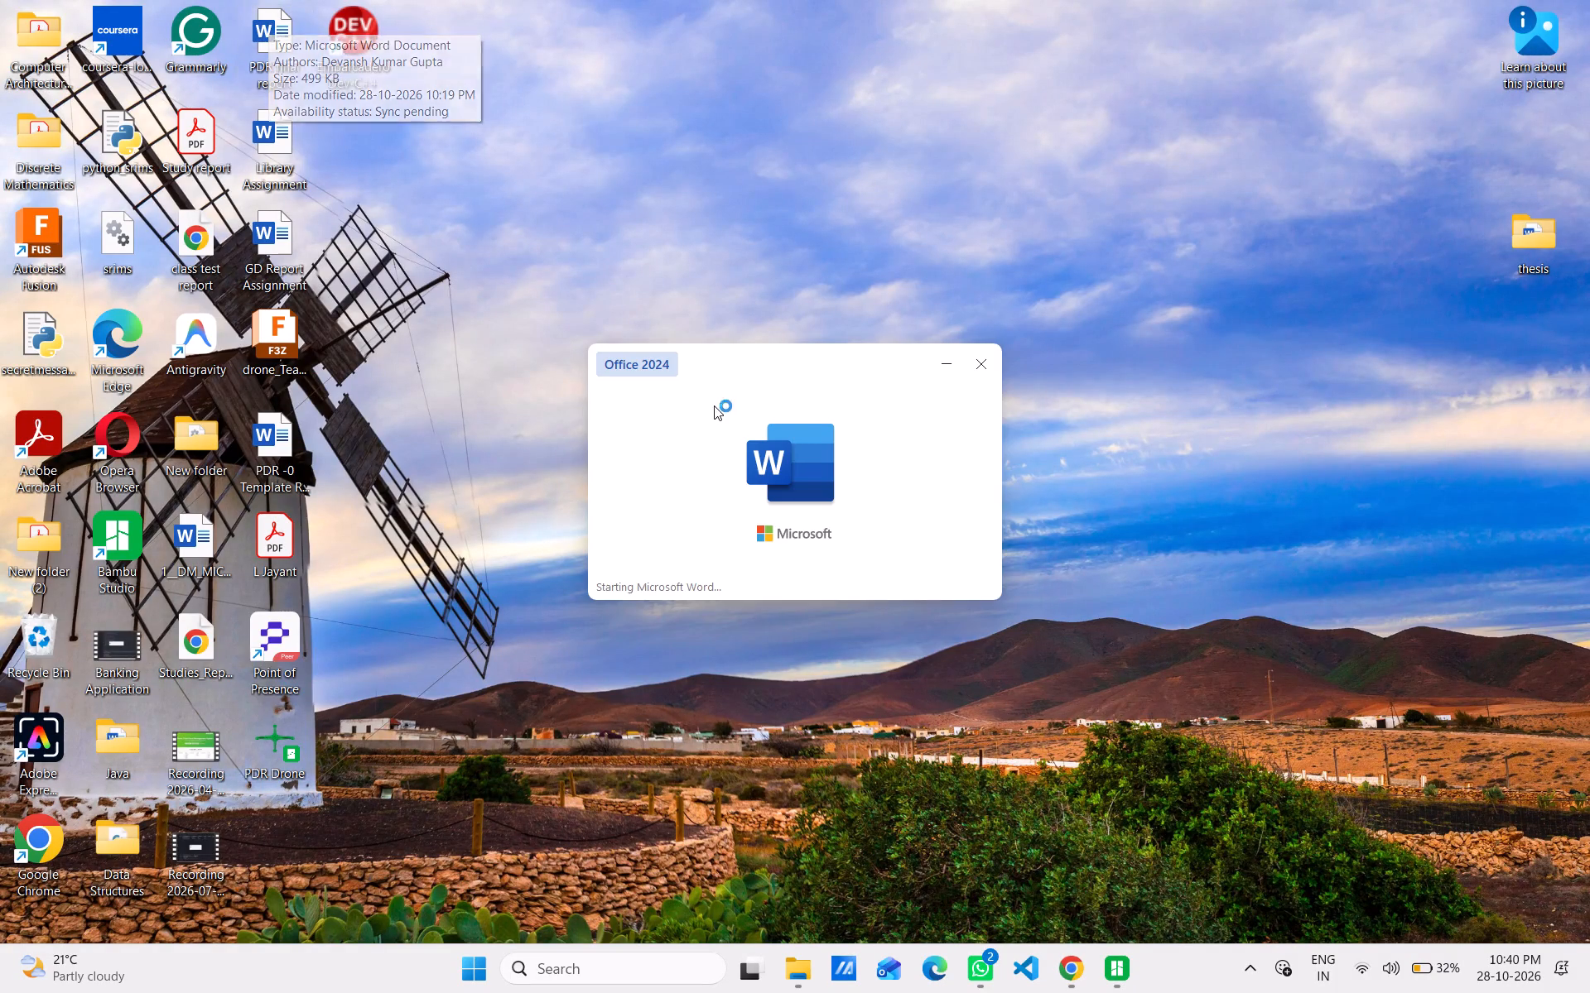
# Select the Outputs of the Micro-project list from 3D Model Development through Conclusion and open the available numbering formats for it.
pyautogui.scroll(-13, 823, 666)
pyautogui.scroll(1, 823, 666)
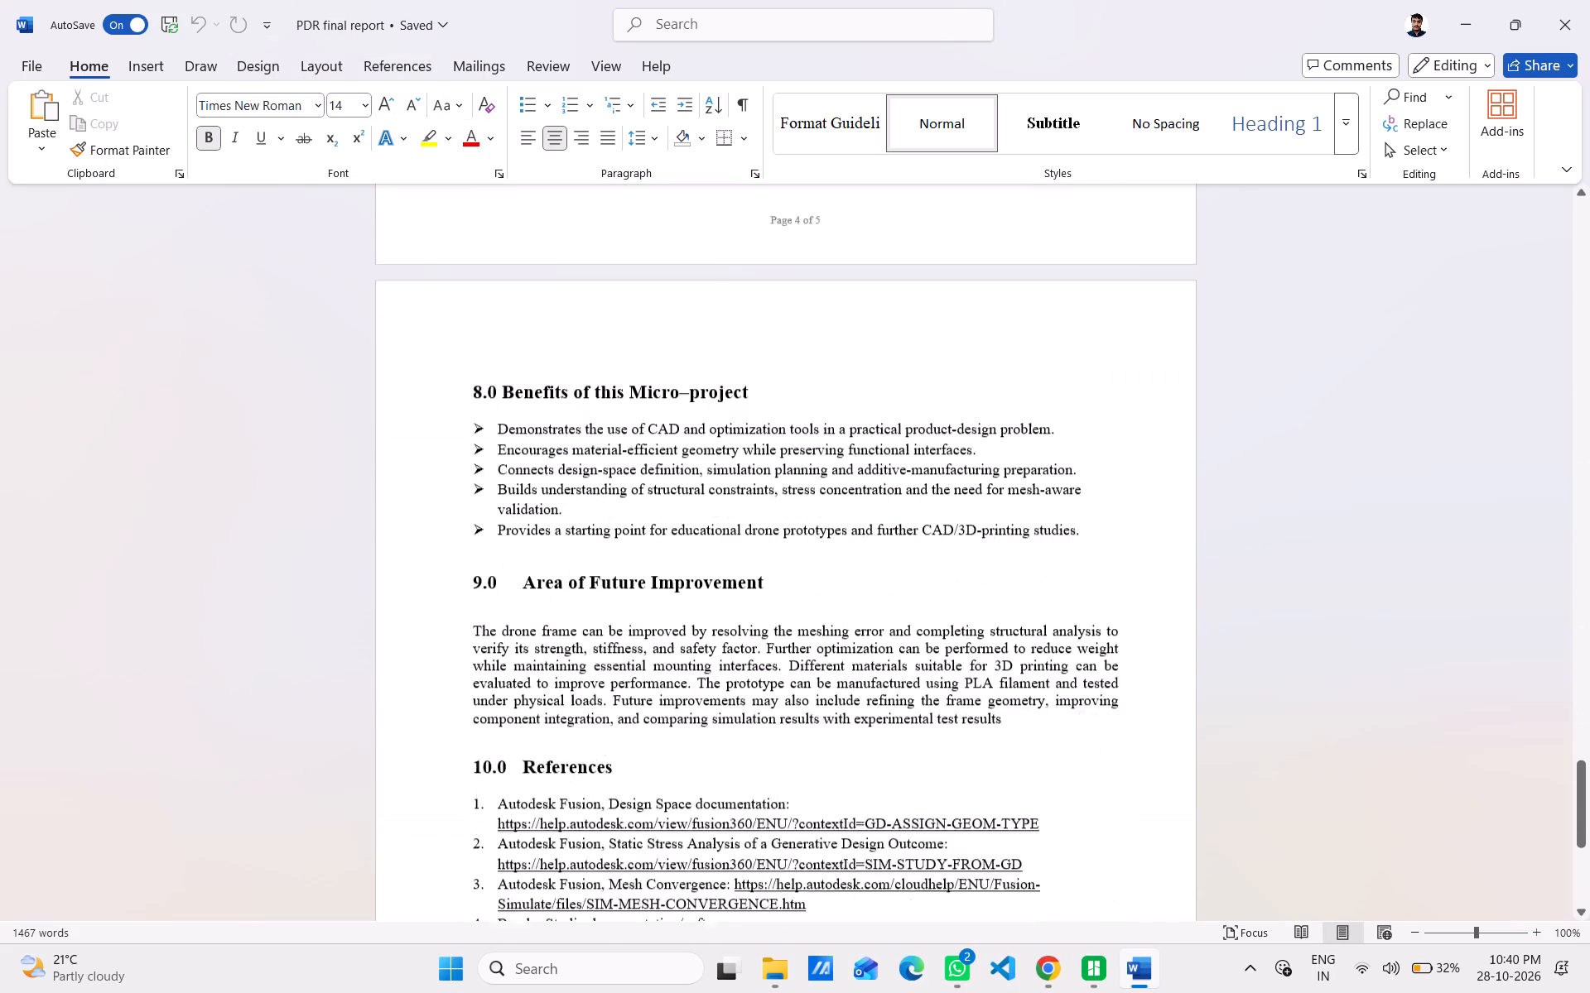
pyautogui.scroll(3, 823, 666)
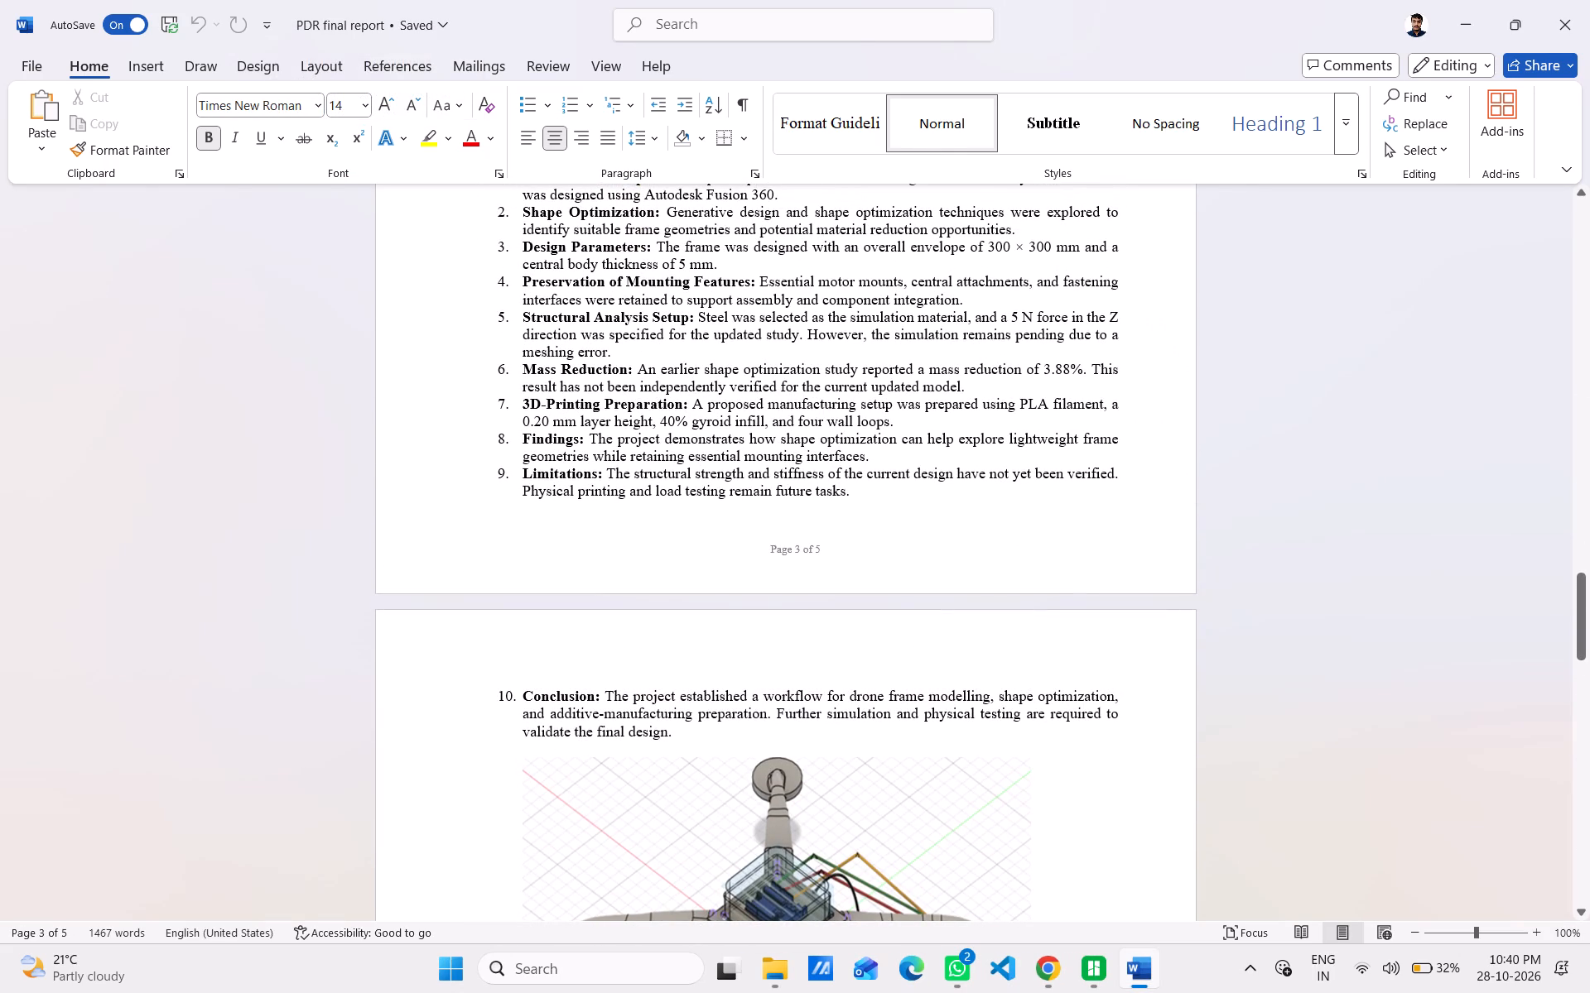
pyautogui.moveTo(679, 732); pyautogui.dragTo(546, 226)
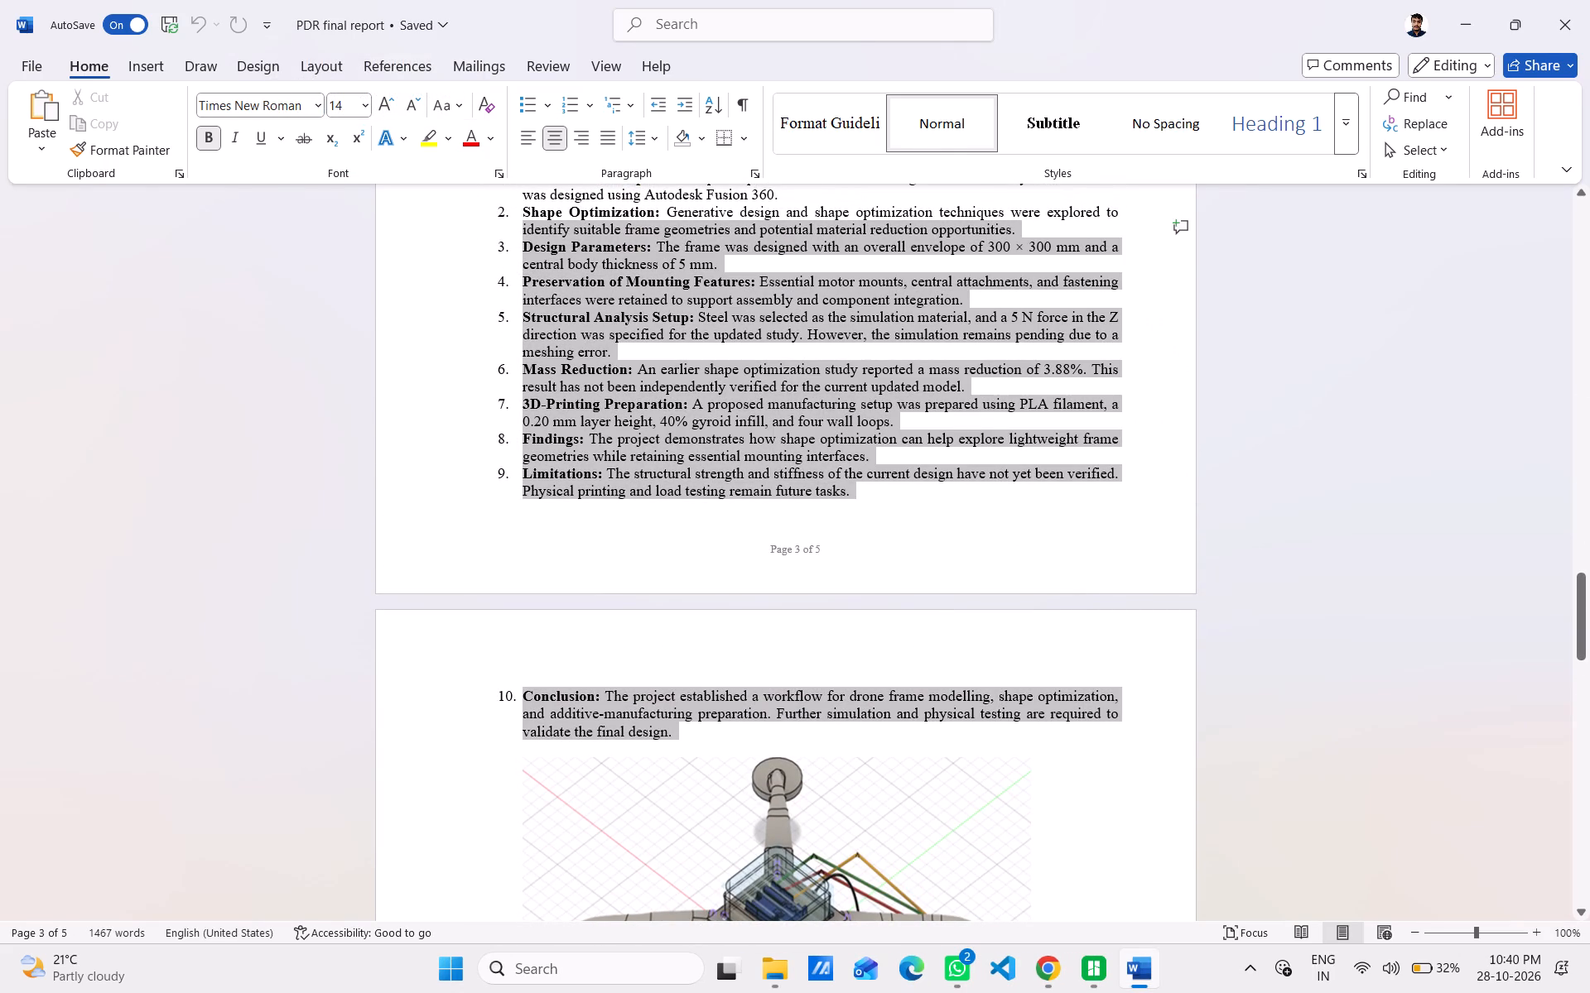
pyautogui.moveTo(546, 226); pyautogui.dragTo(515, 283)
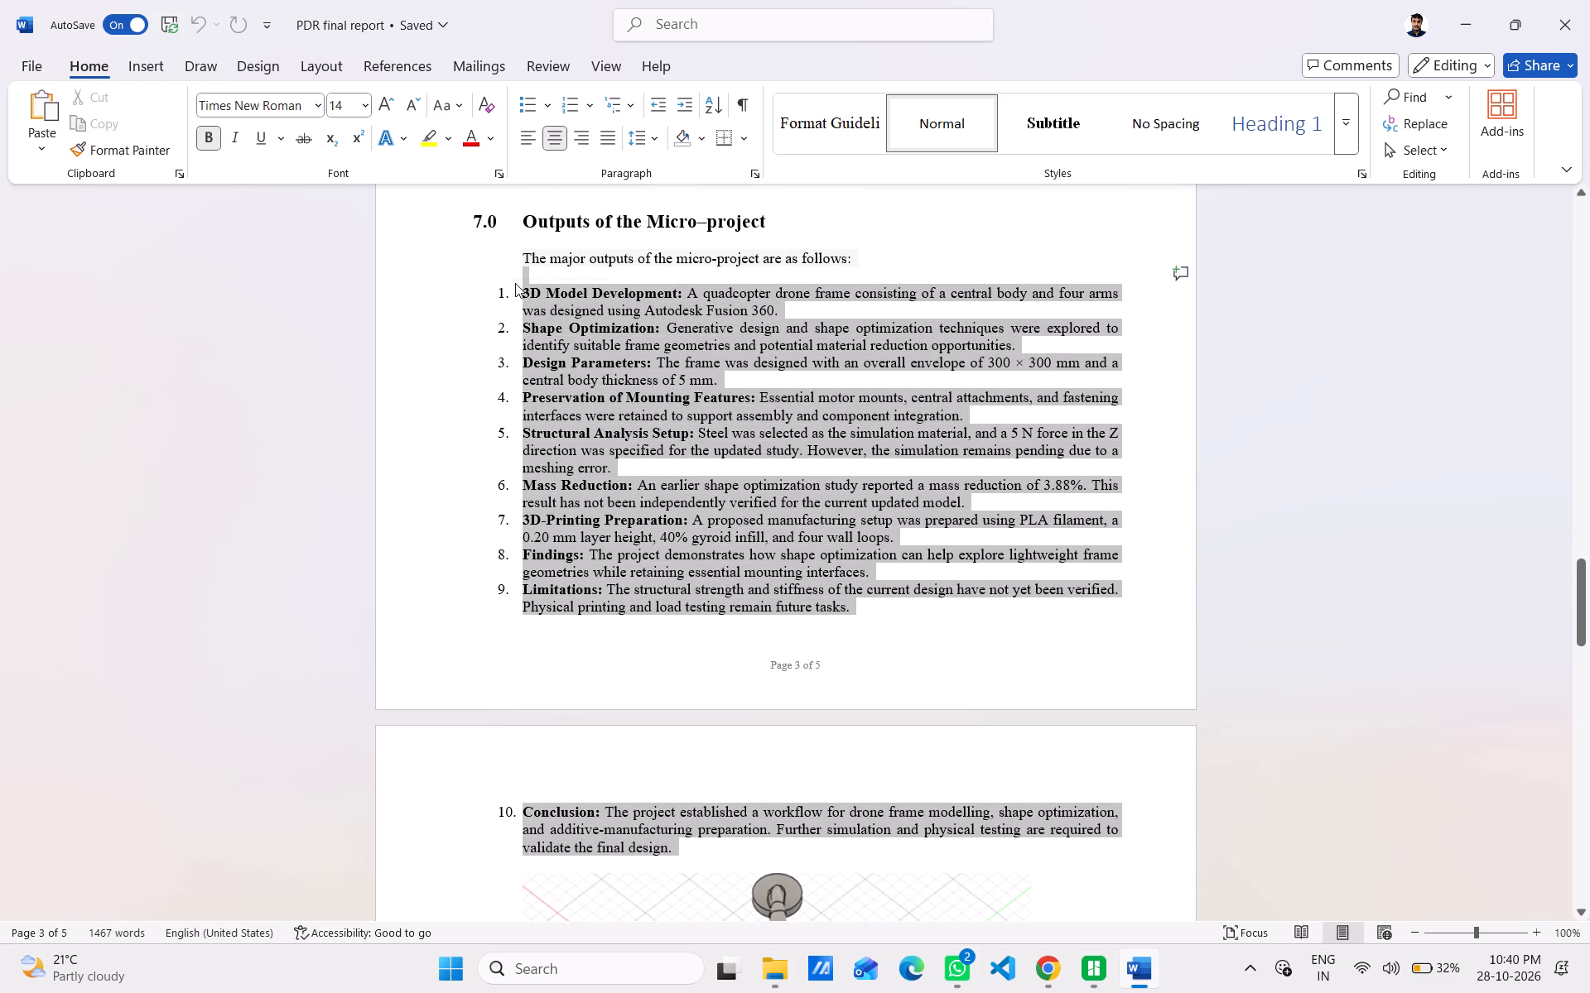
pyautogui.click(592, 111)
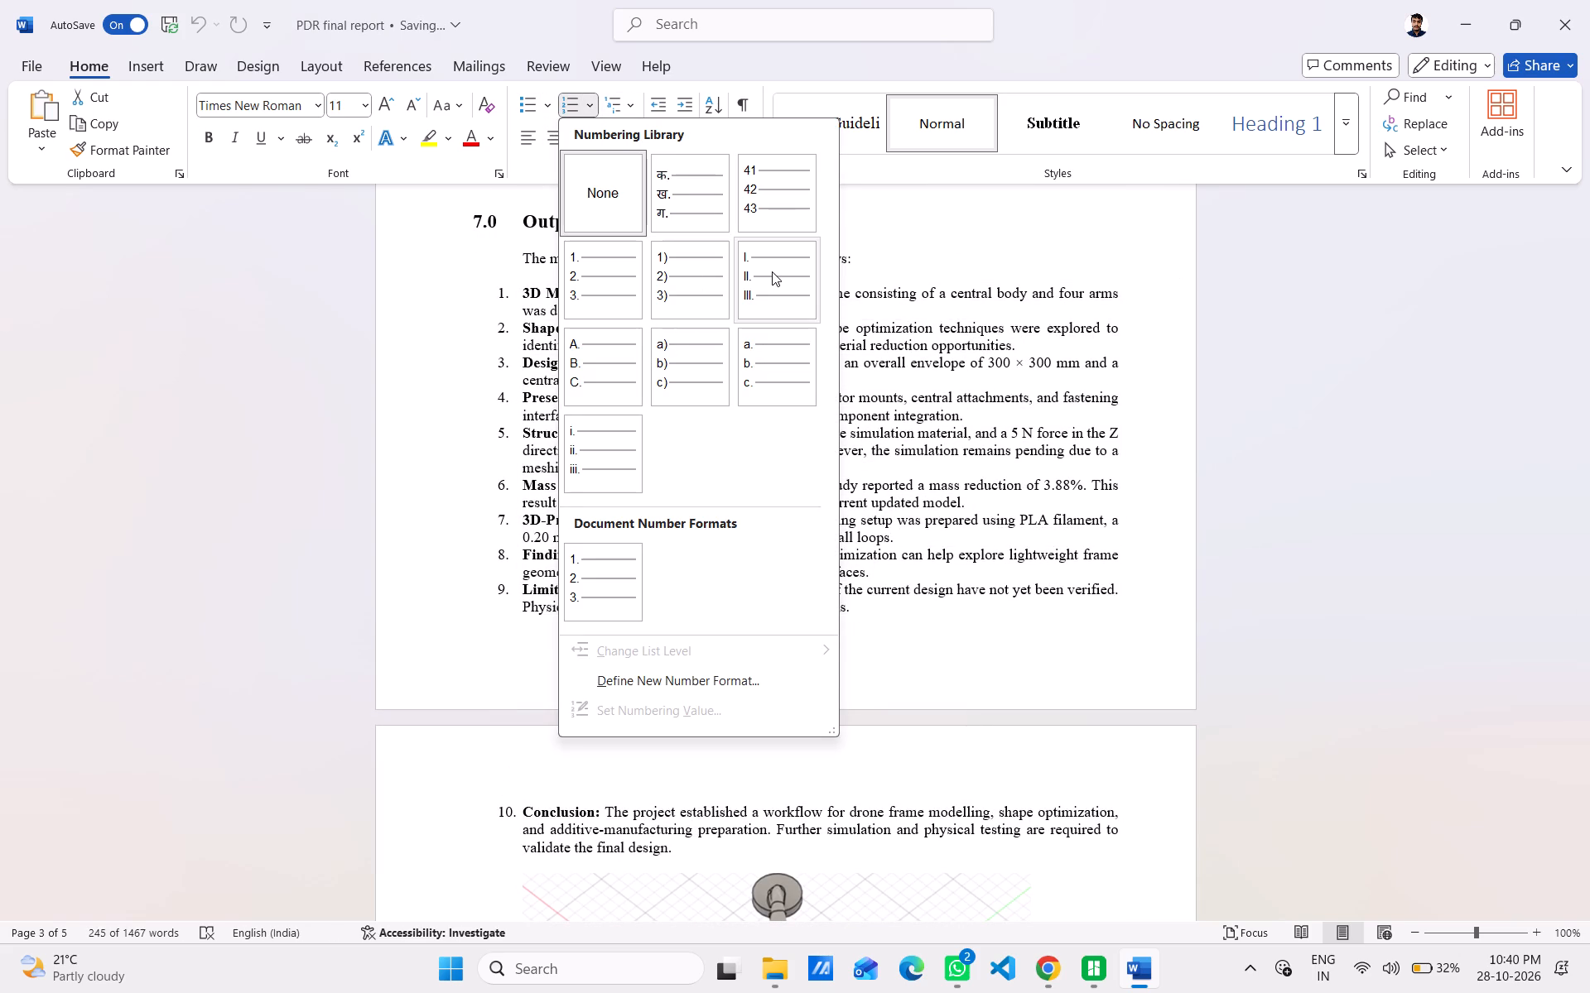
# Number the Outputs of the Micro-project list in section 7.0 with lowercase Roman numerals (i., ii., iii.).
pyautogui.click(584, 439)
# Change the bulleted list under 6.0 Methodology Followed to lowercase Roman numerals (i., ii., iii.).
pyautogui.scroll(2, 584, 439)
pyautogui.scroll(-1, 584, 439)
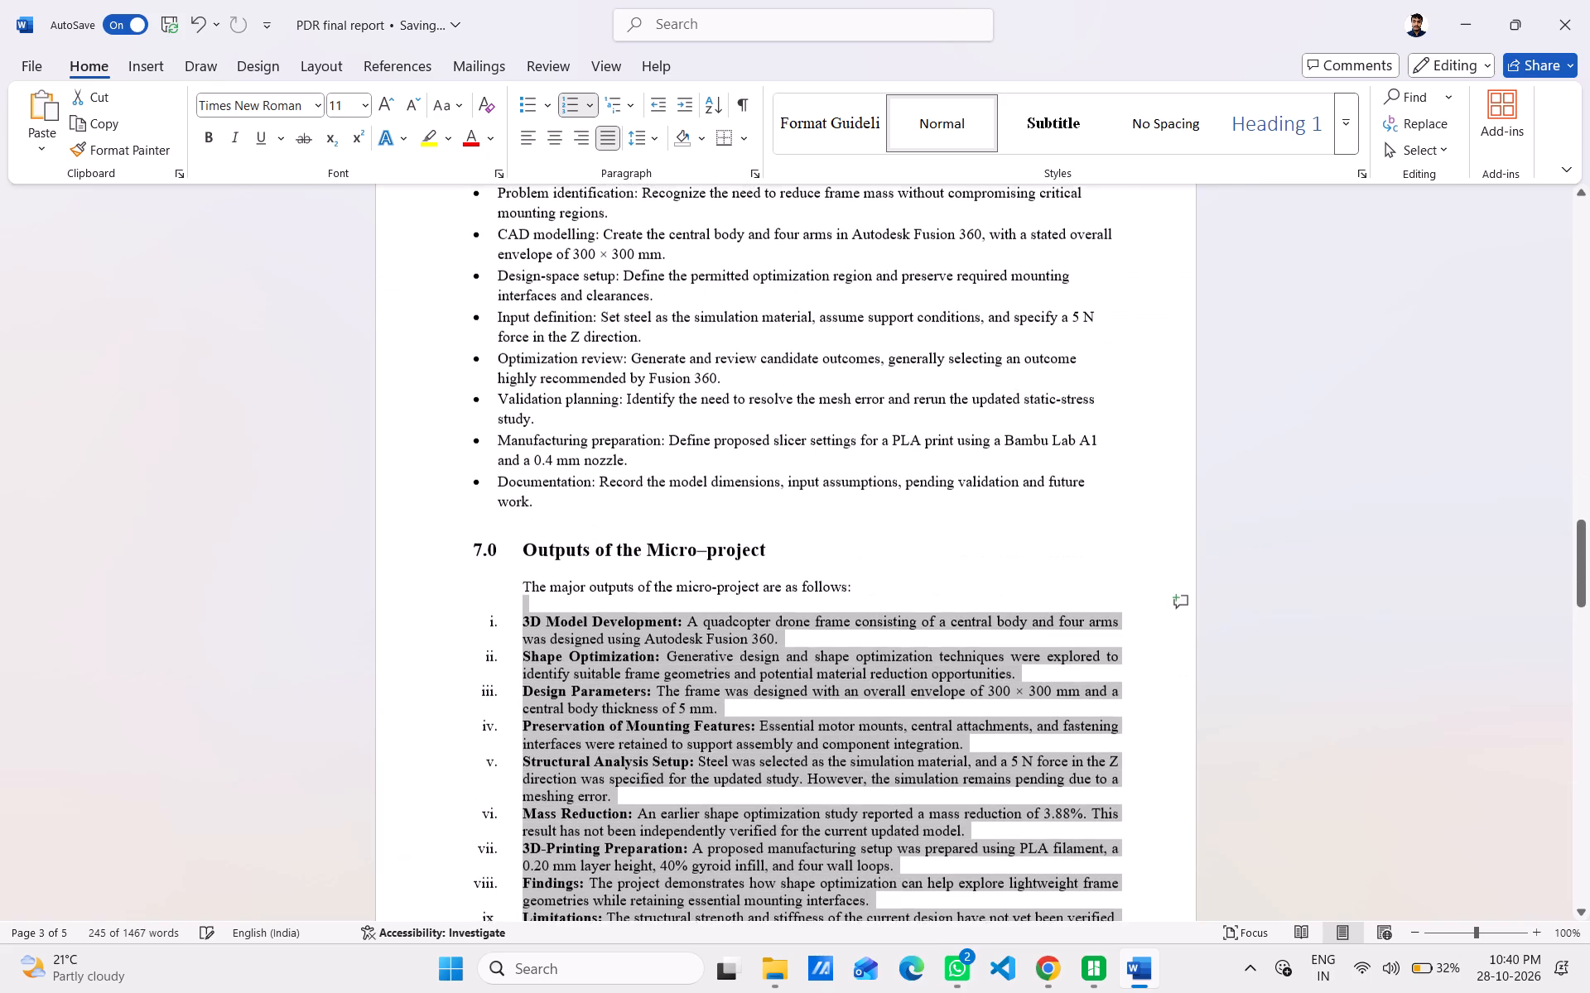
pyautogui.moveTo(549, 496); pyautogui.dragTo(503, 192)
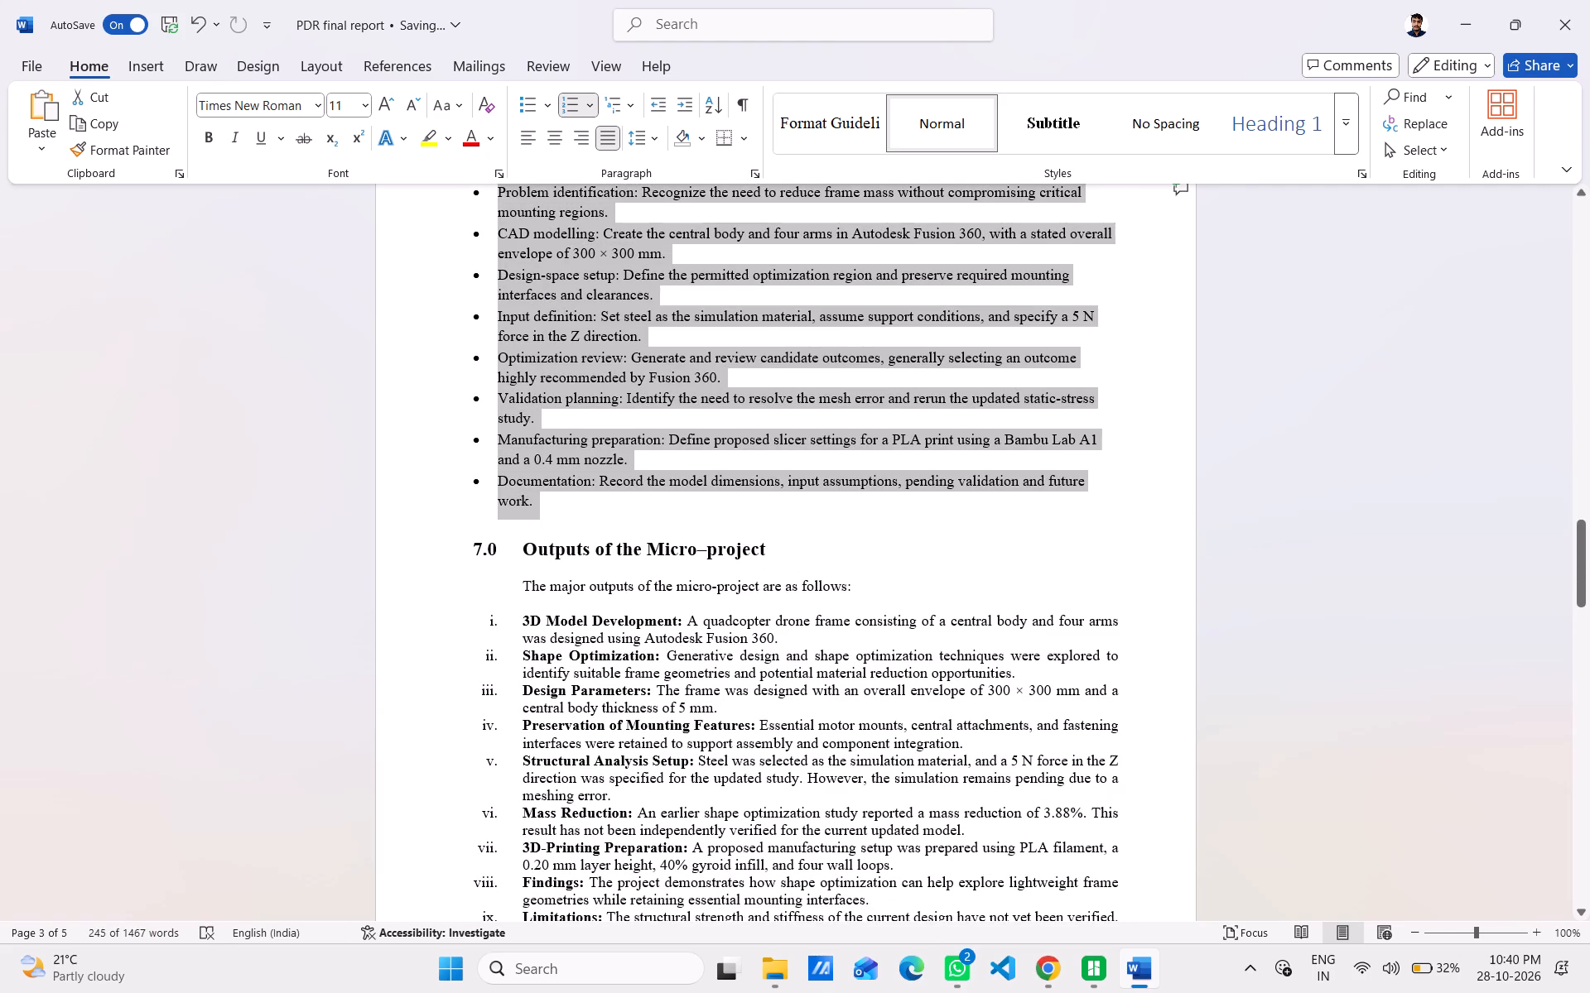
pyautogui.moveTo(503, 192); pyautogui.dragTo(494, 268)
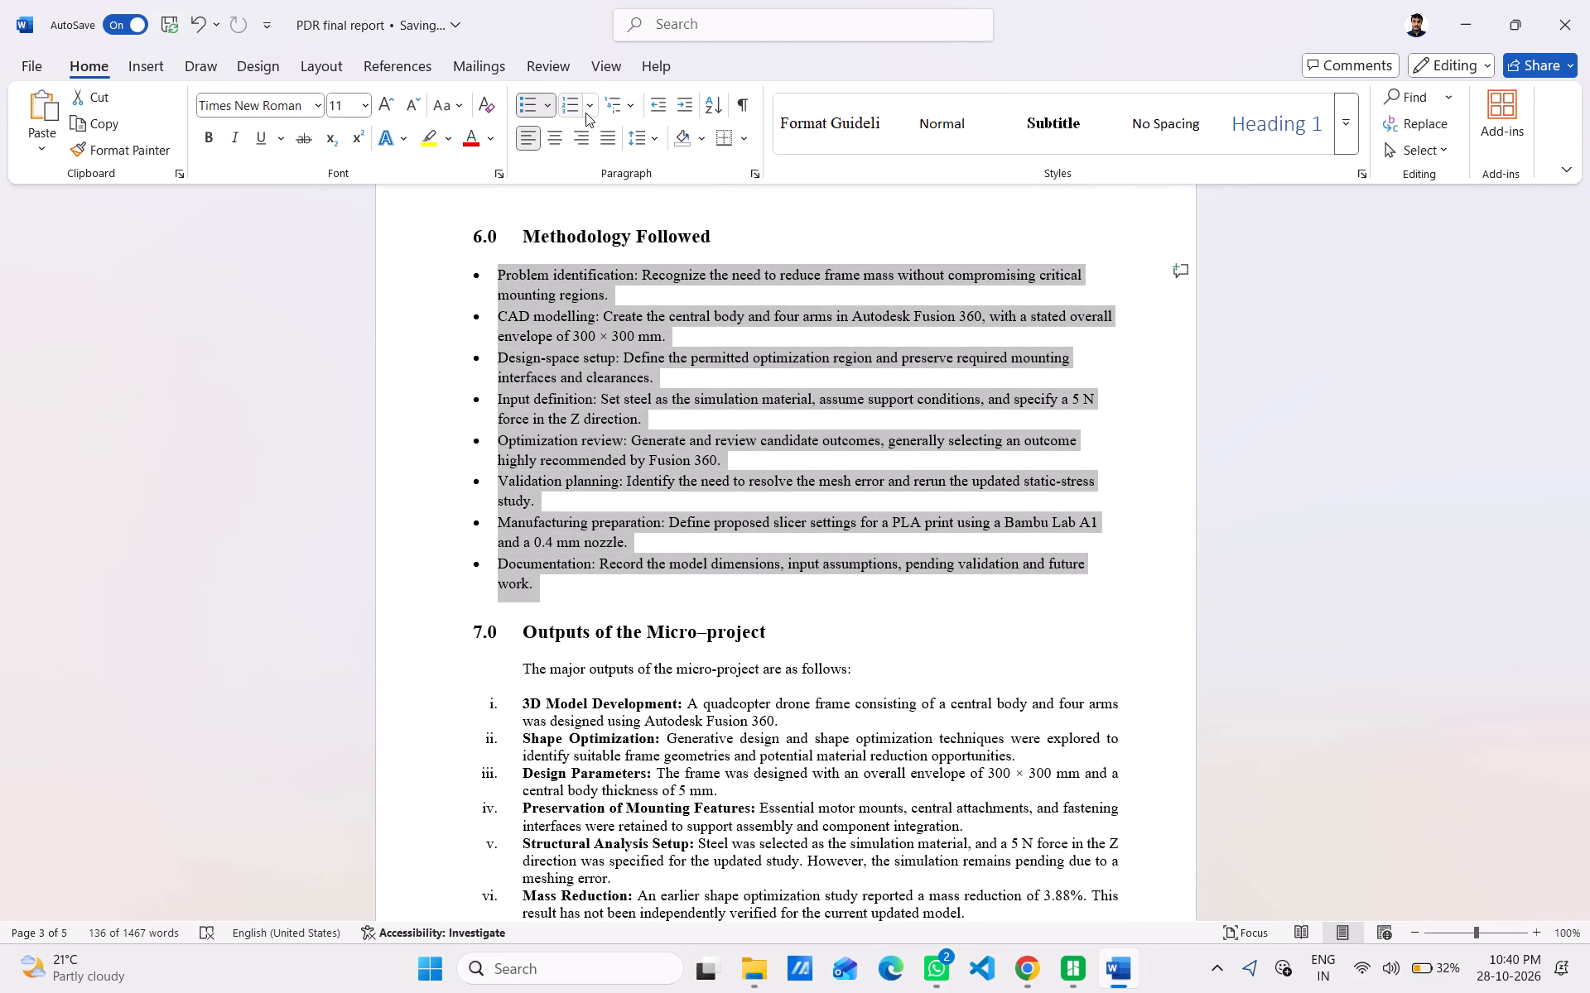
pyautogui.click(585, 113)
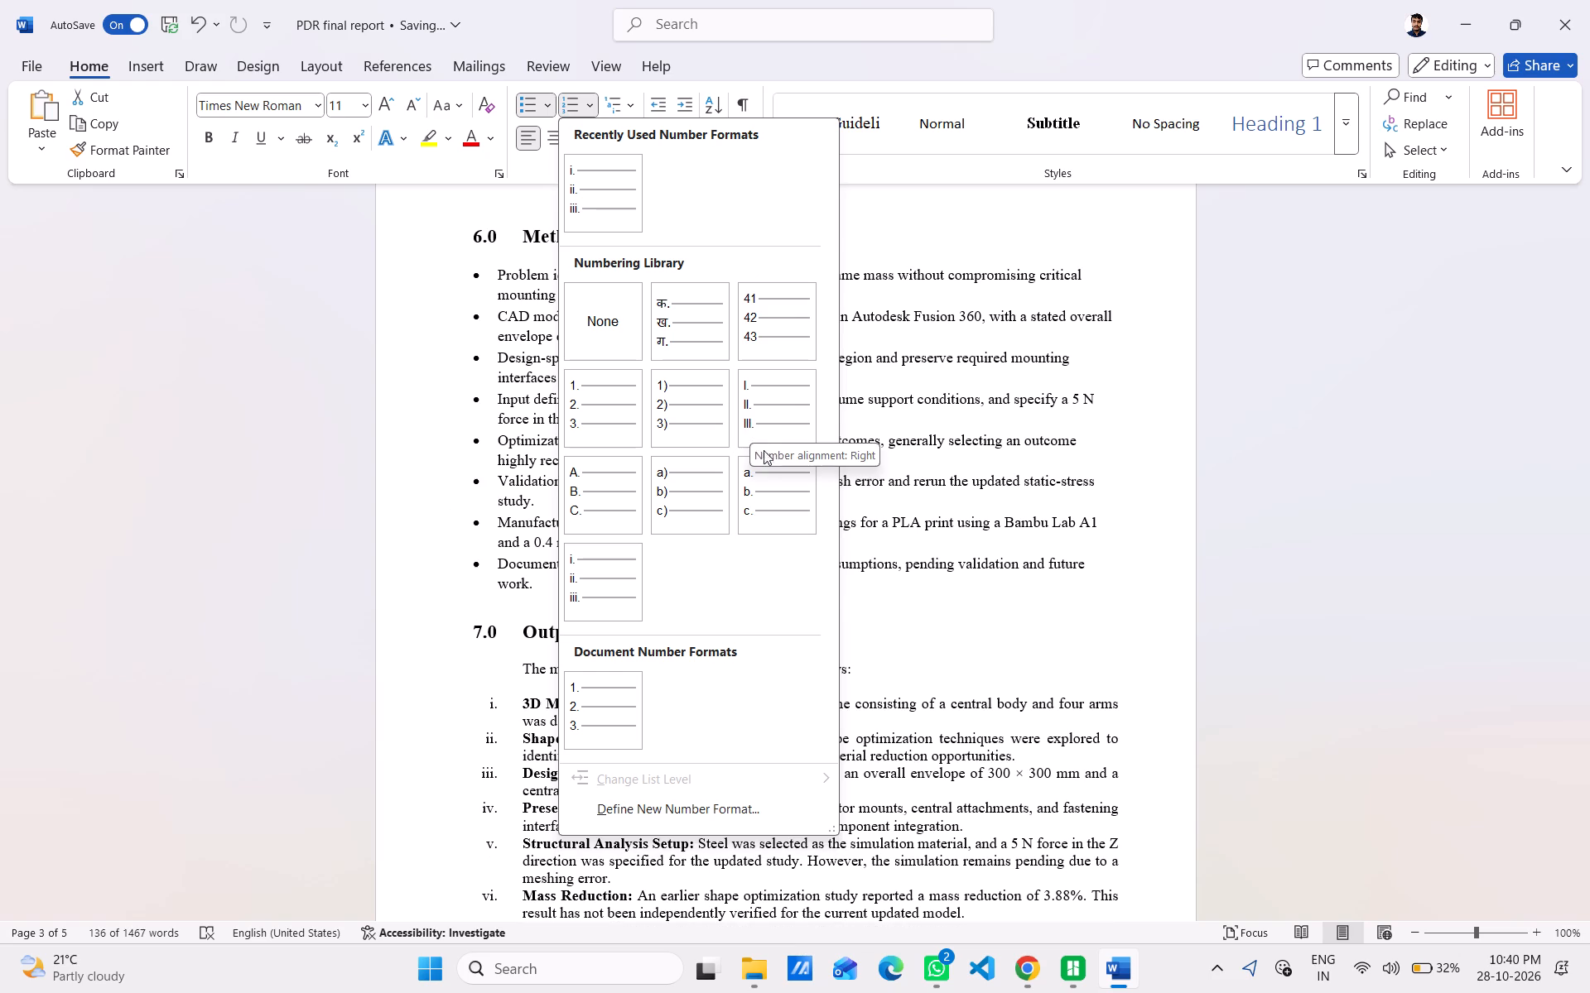
pyautogui.click(625, 558)
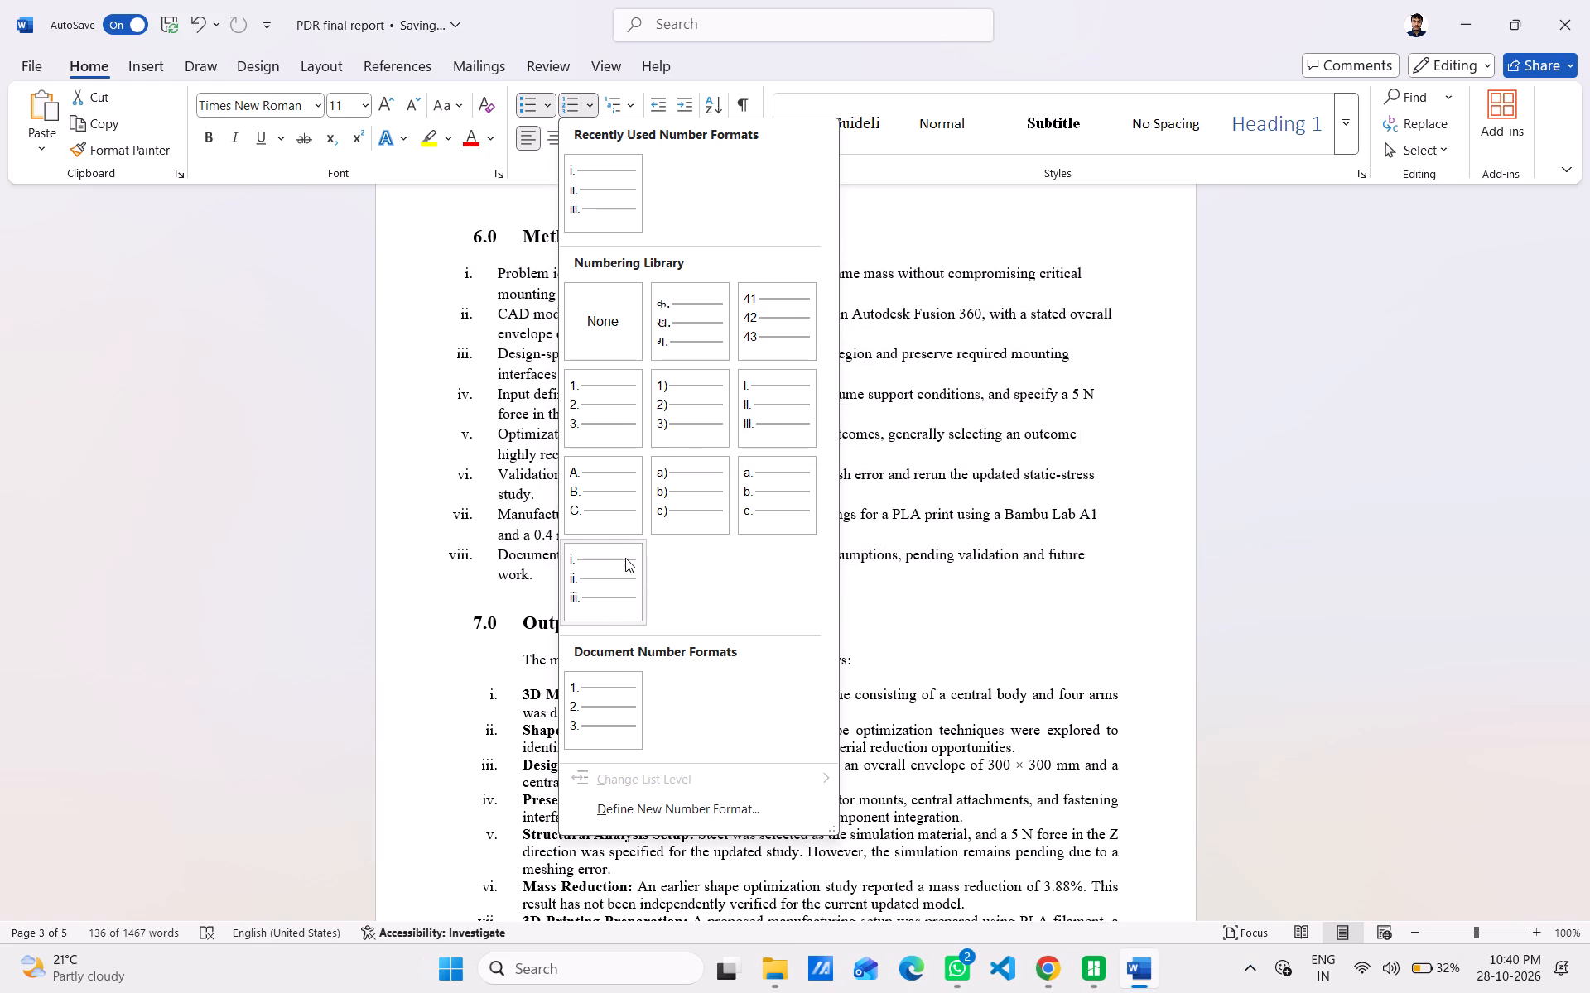
# Look over the report's sections and figures through to the References and close the document.
pyautogui.scroll(3, 625, 558)
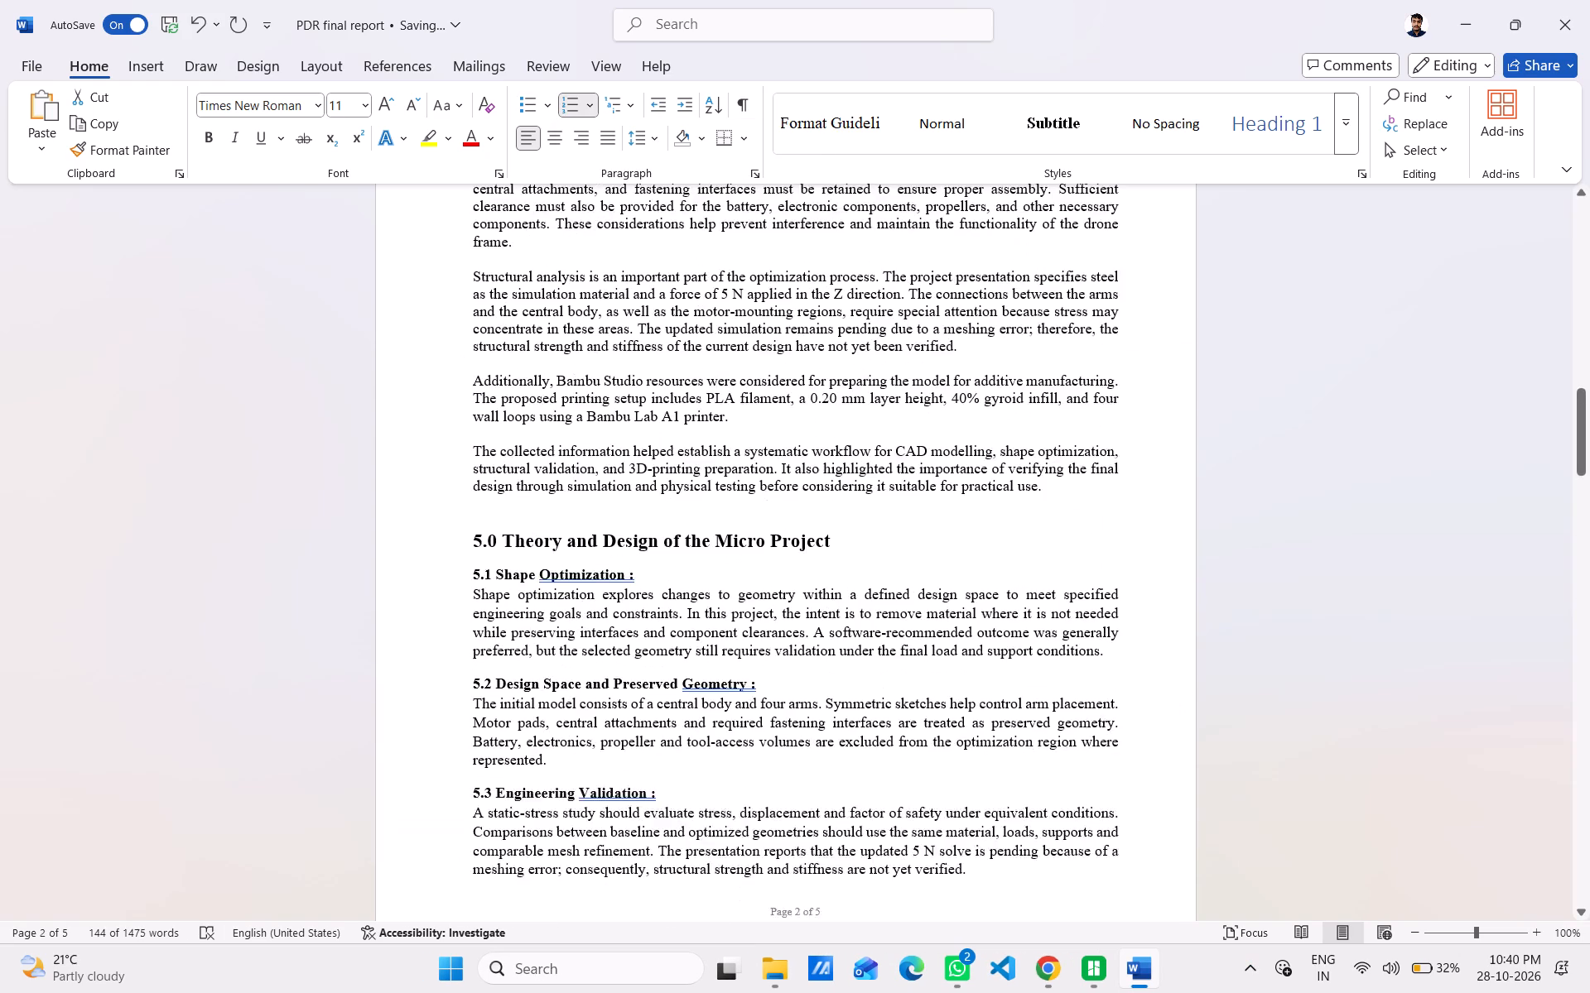
pyautogui.scroll(-6, 625, 558)
pyautogui.scroll(1, 625, 558)
pyautogui.scroll(-1, 625, 558)
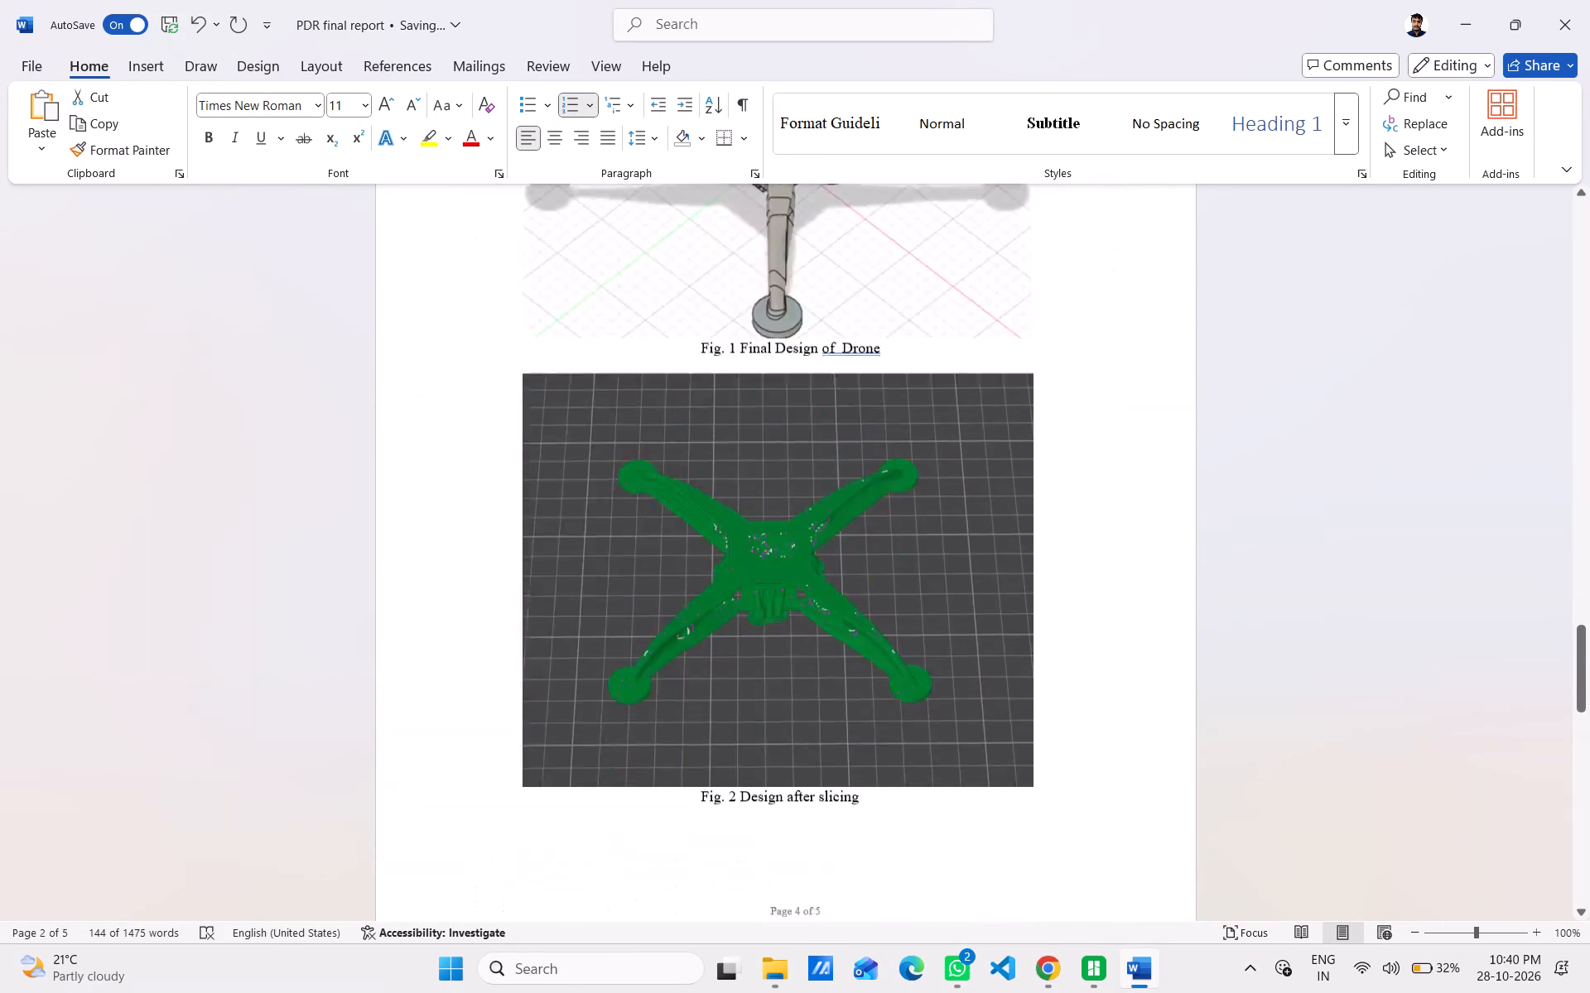
pyautogui.scroll(-1, 625, 558)
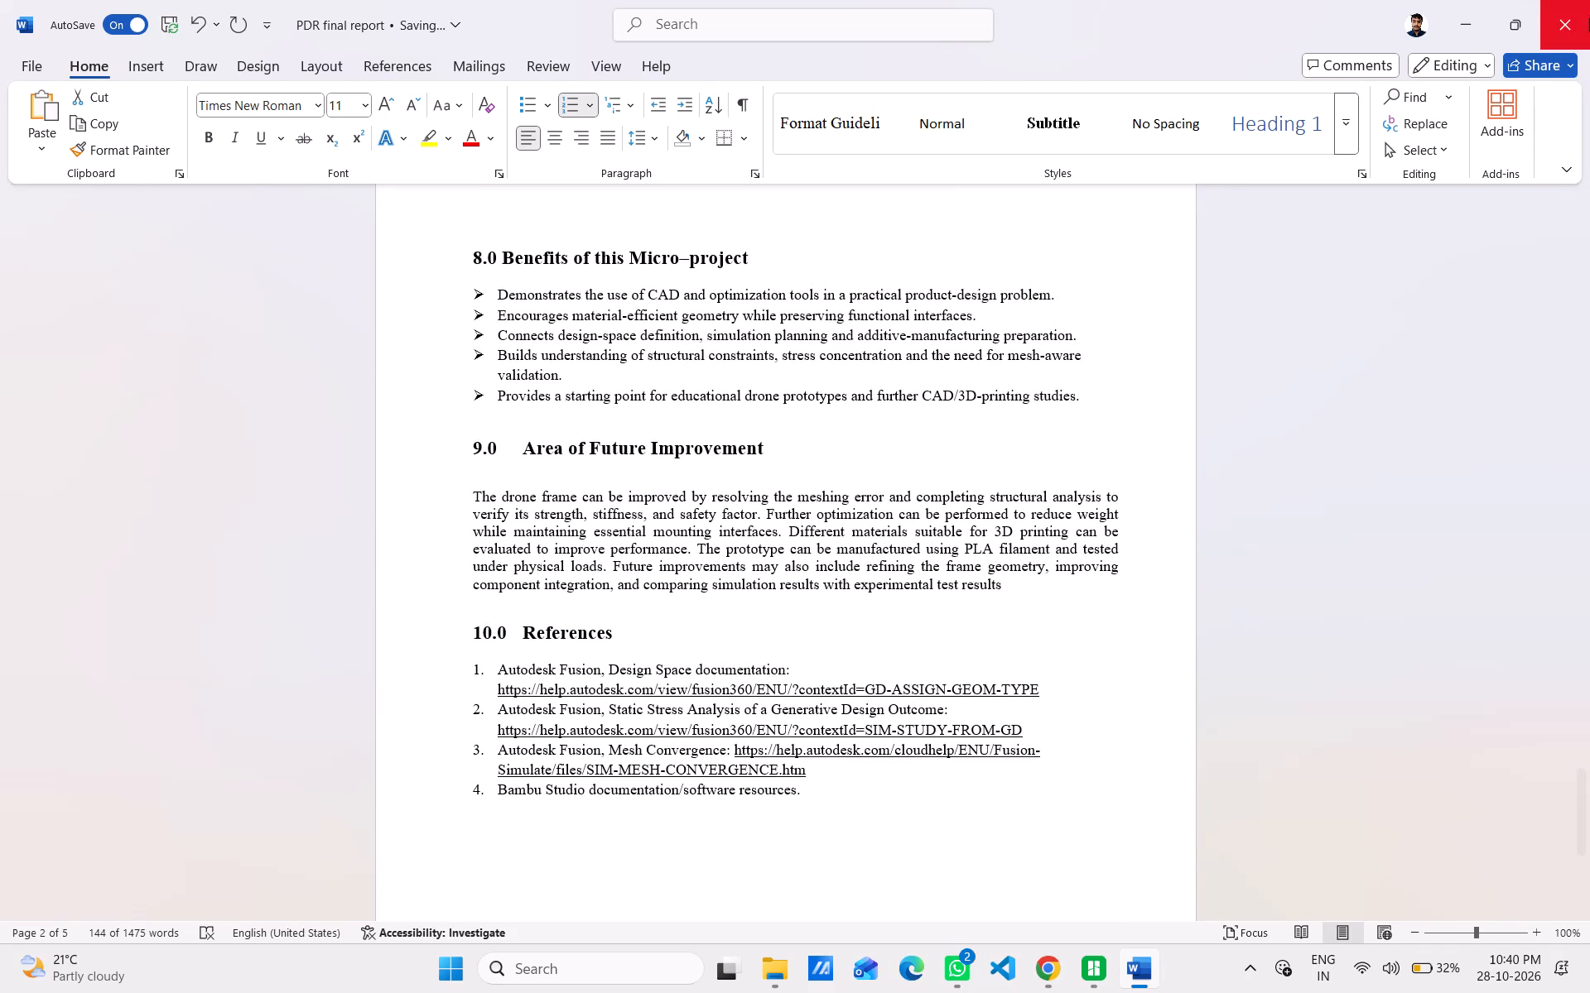
pyautogui.click(1589, 18)
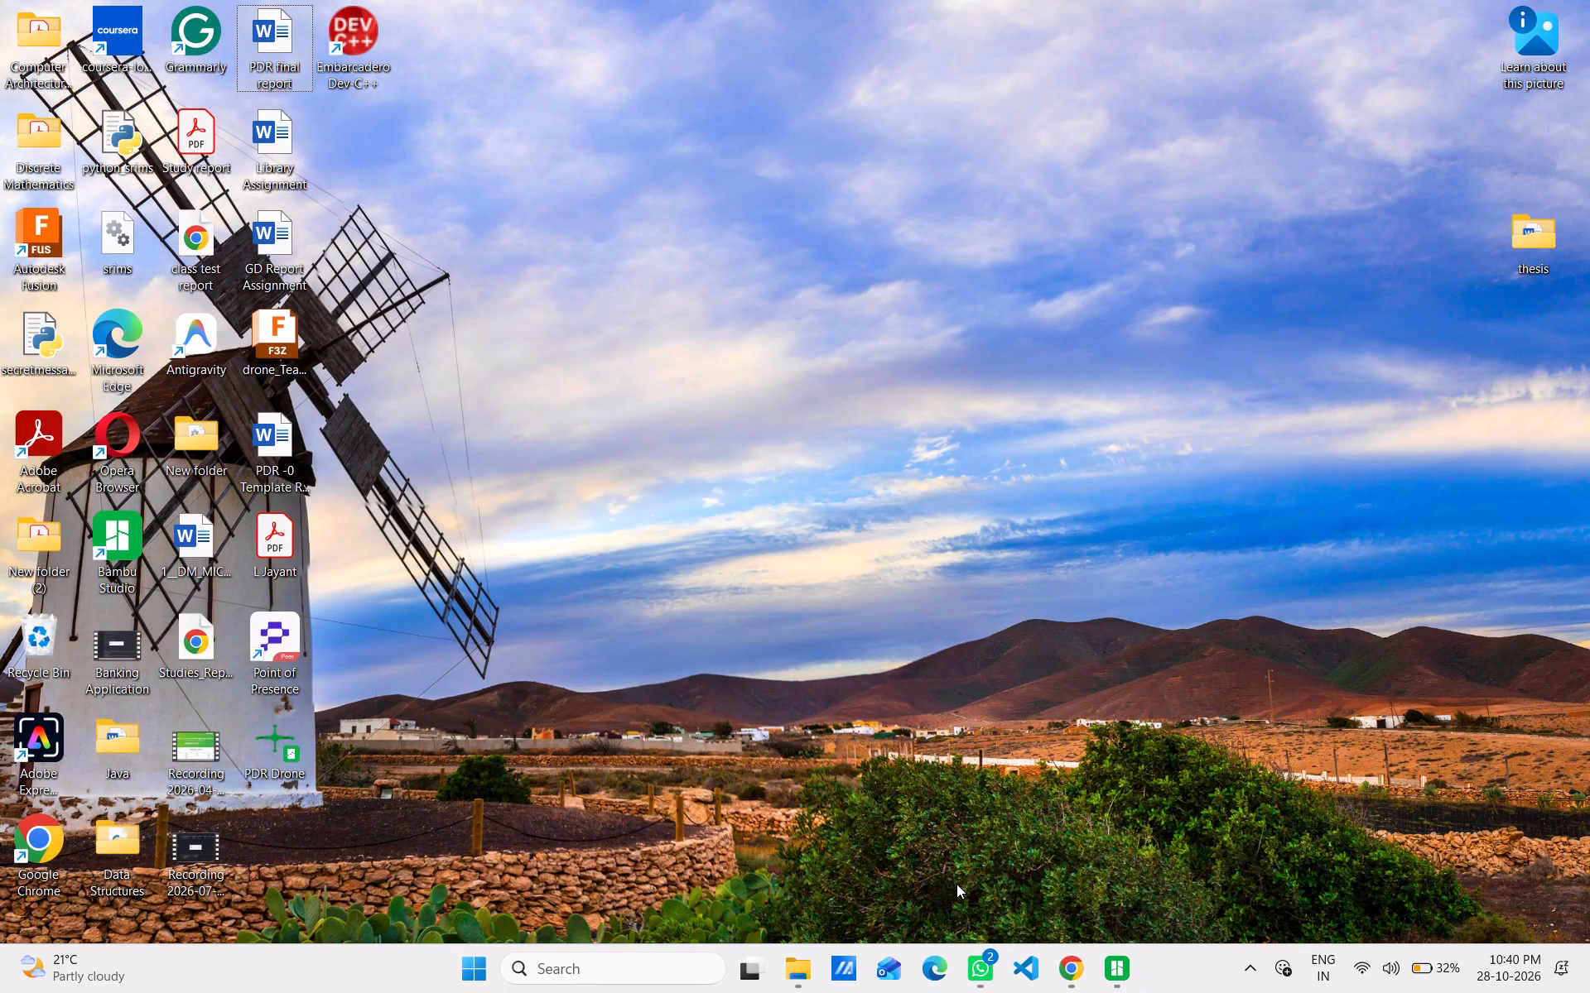
# Reopen PDR final report from the desktop, check its sections and list numbering, and close it again.
pyautogui.doubleClick(276, 59)
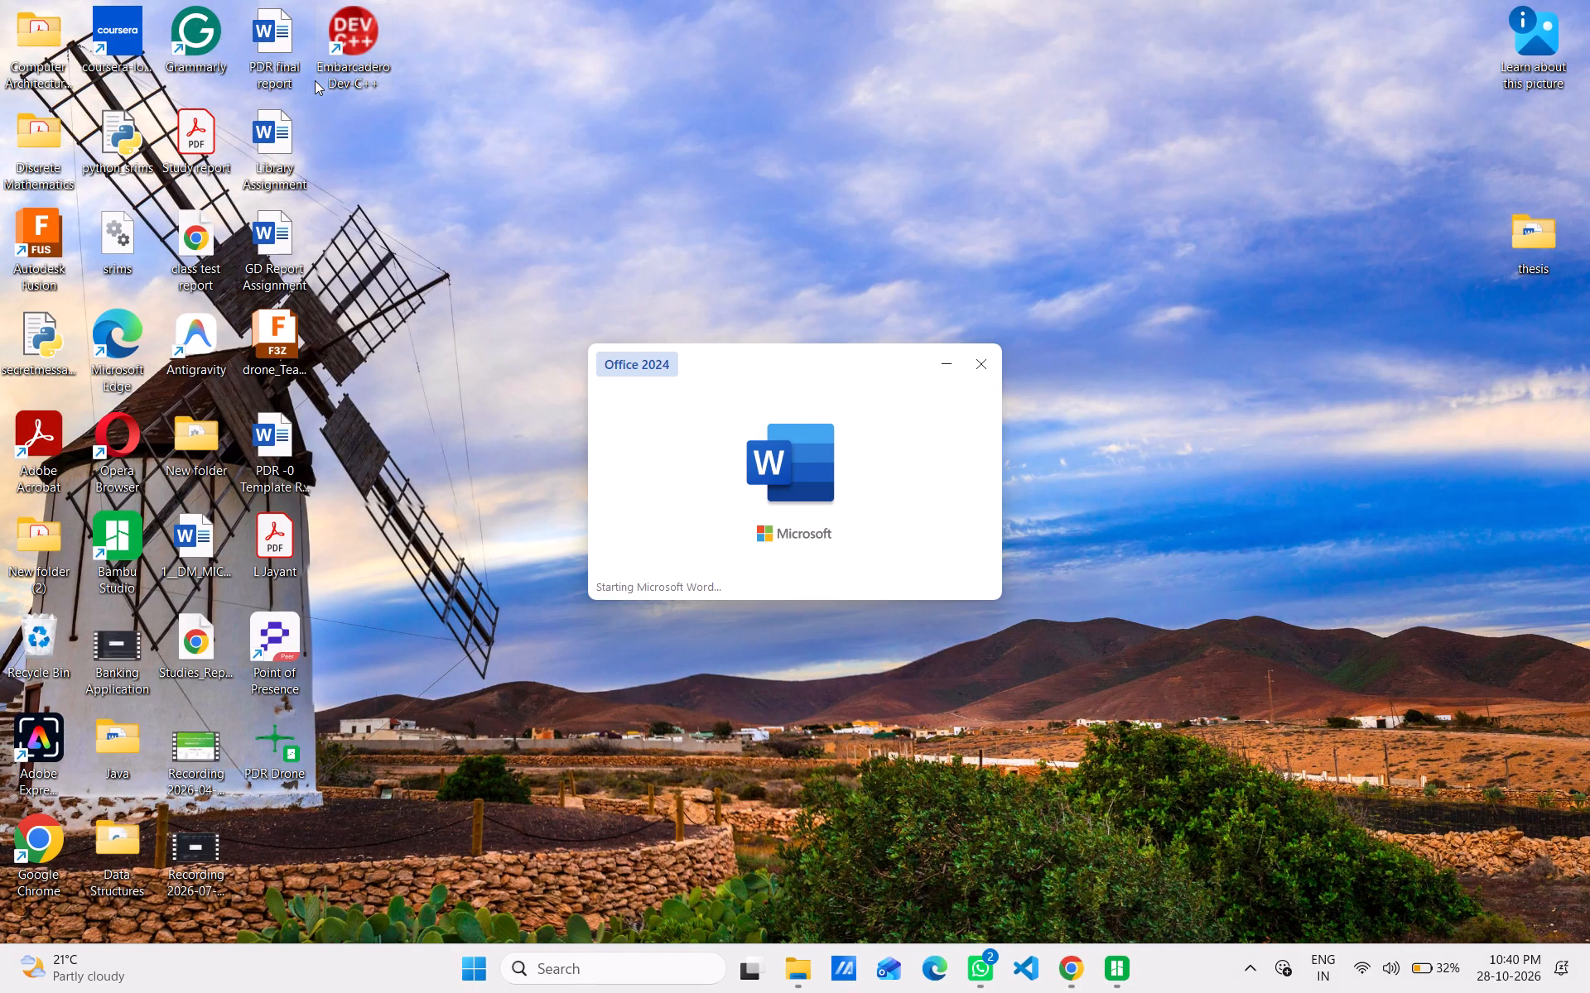
pyautogui.scroll(-12, 597, 422)
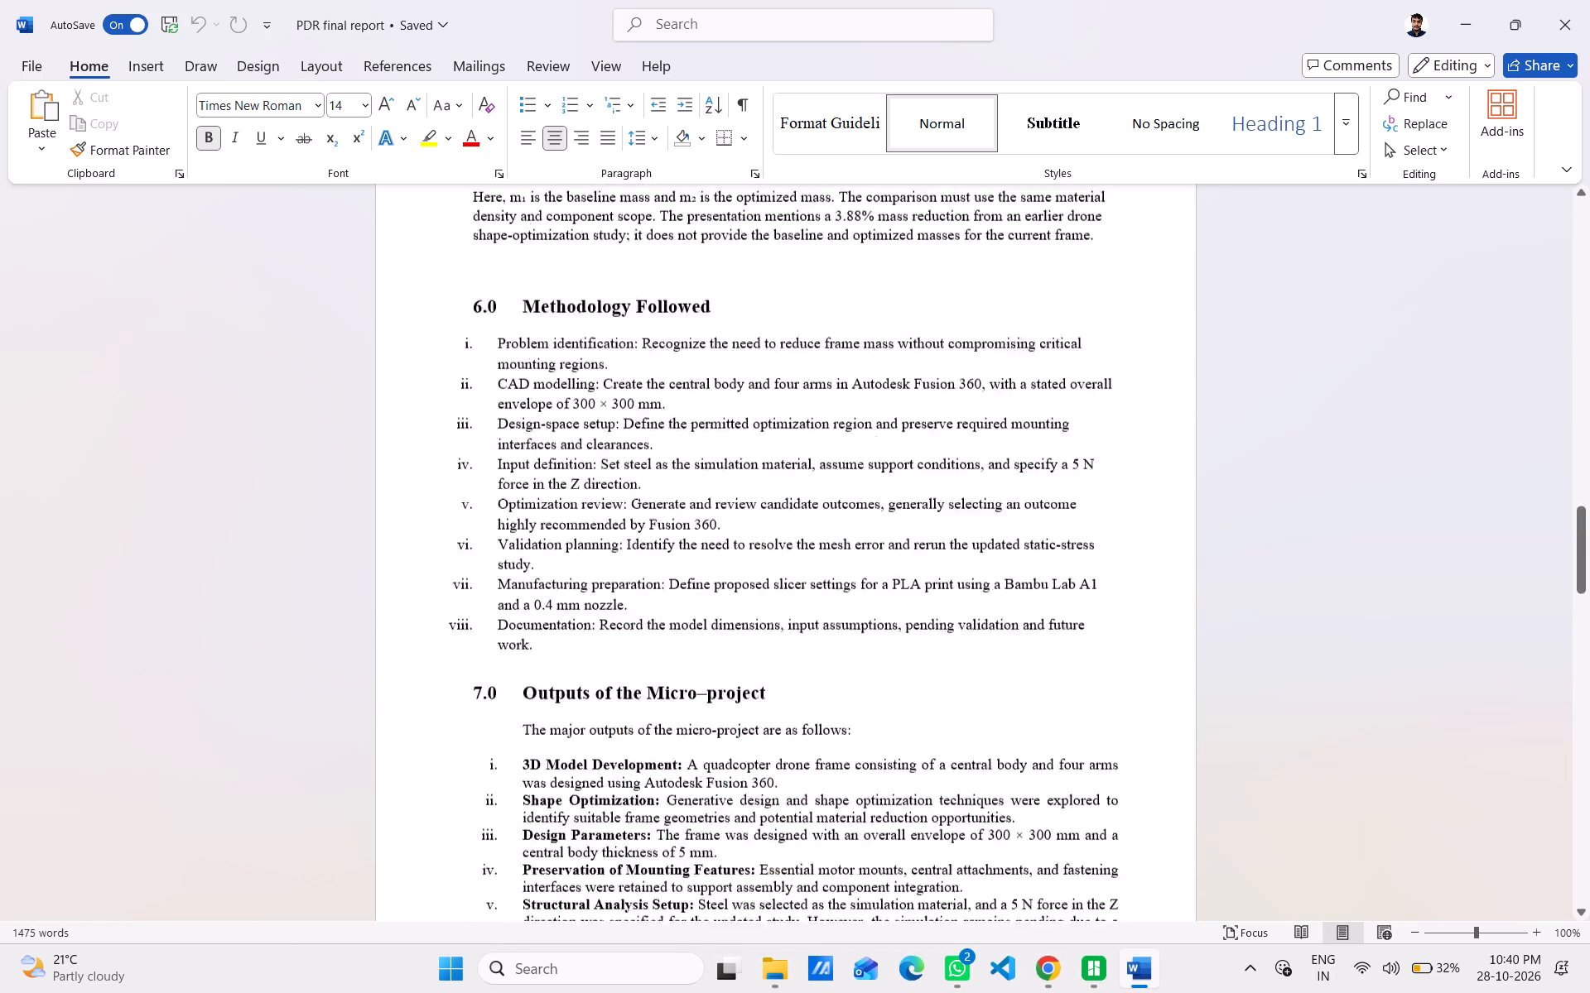
pyautogui.scroll(1, 597, 422)
pyautogui.scroll(-1, 597, 422)
pyautogui.scroll(1, 597, 422)
pyautogui.scroll(-1, 597, 422)
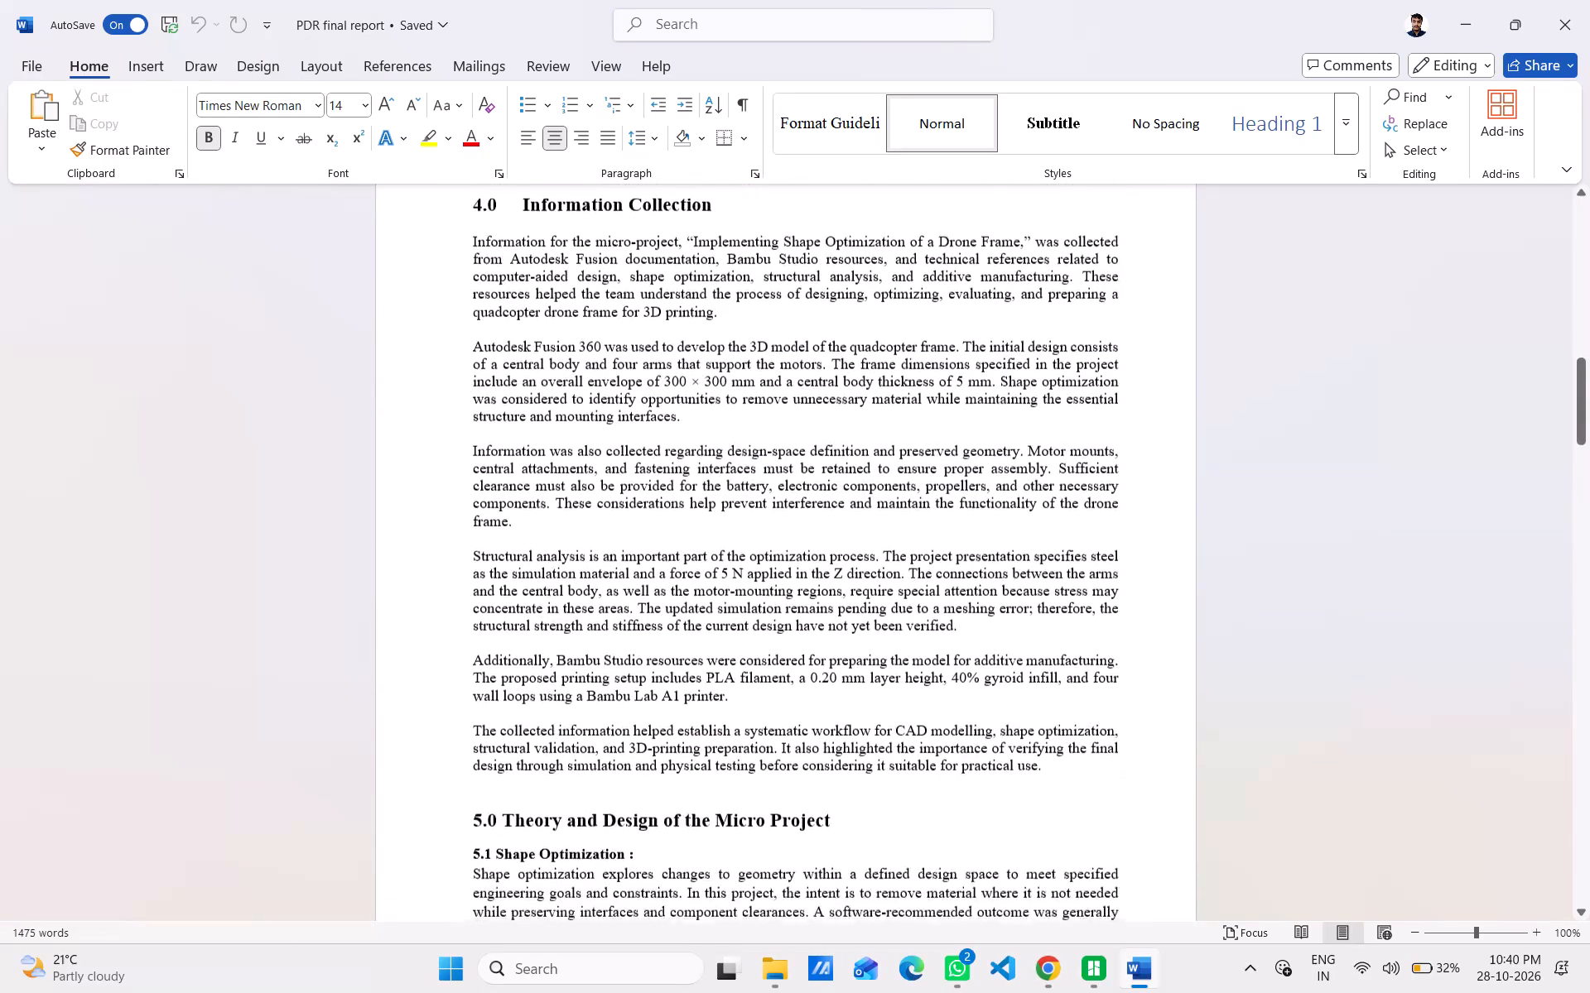
pyautogui.scroll(-4, 597, 422)
pyautogui.scroll(-1, 846, 589)
pyautogui.click(1589, 0)
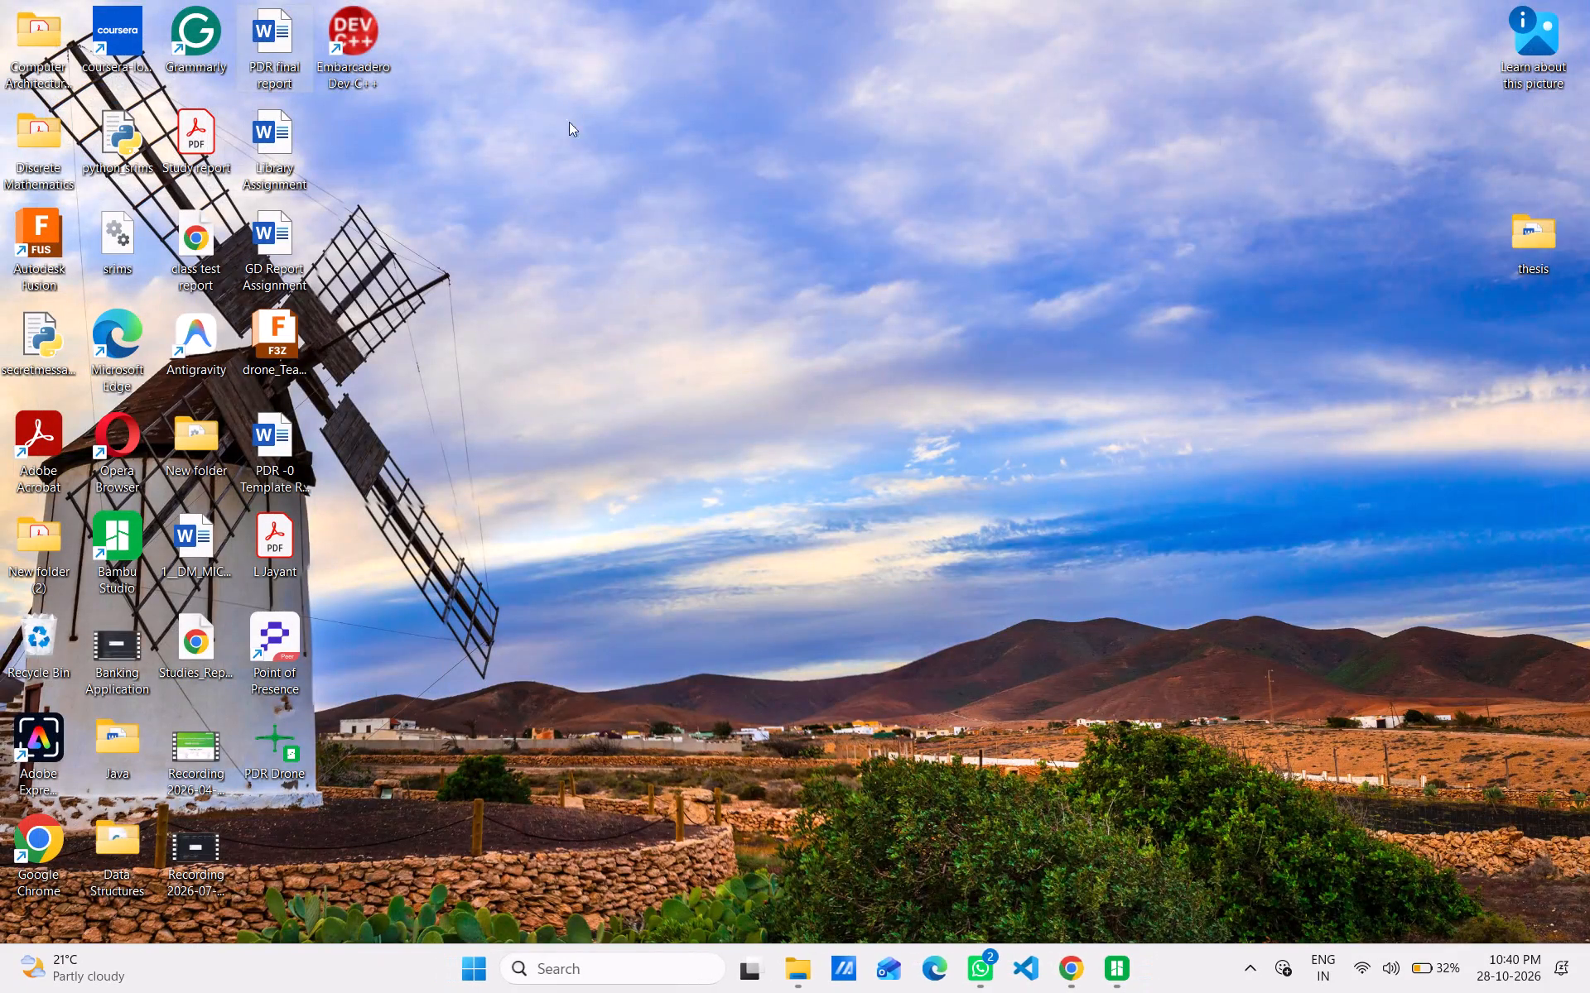
# Copy the PDR final report file from the desktop.
pyautogui.click(279, 55)
pyautogui.hotkey('ctrl', 'c')
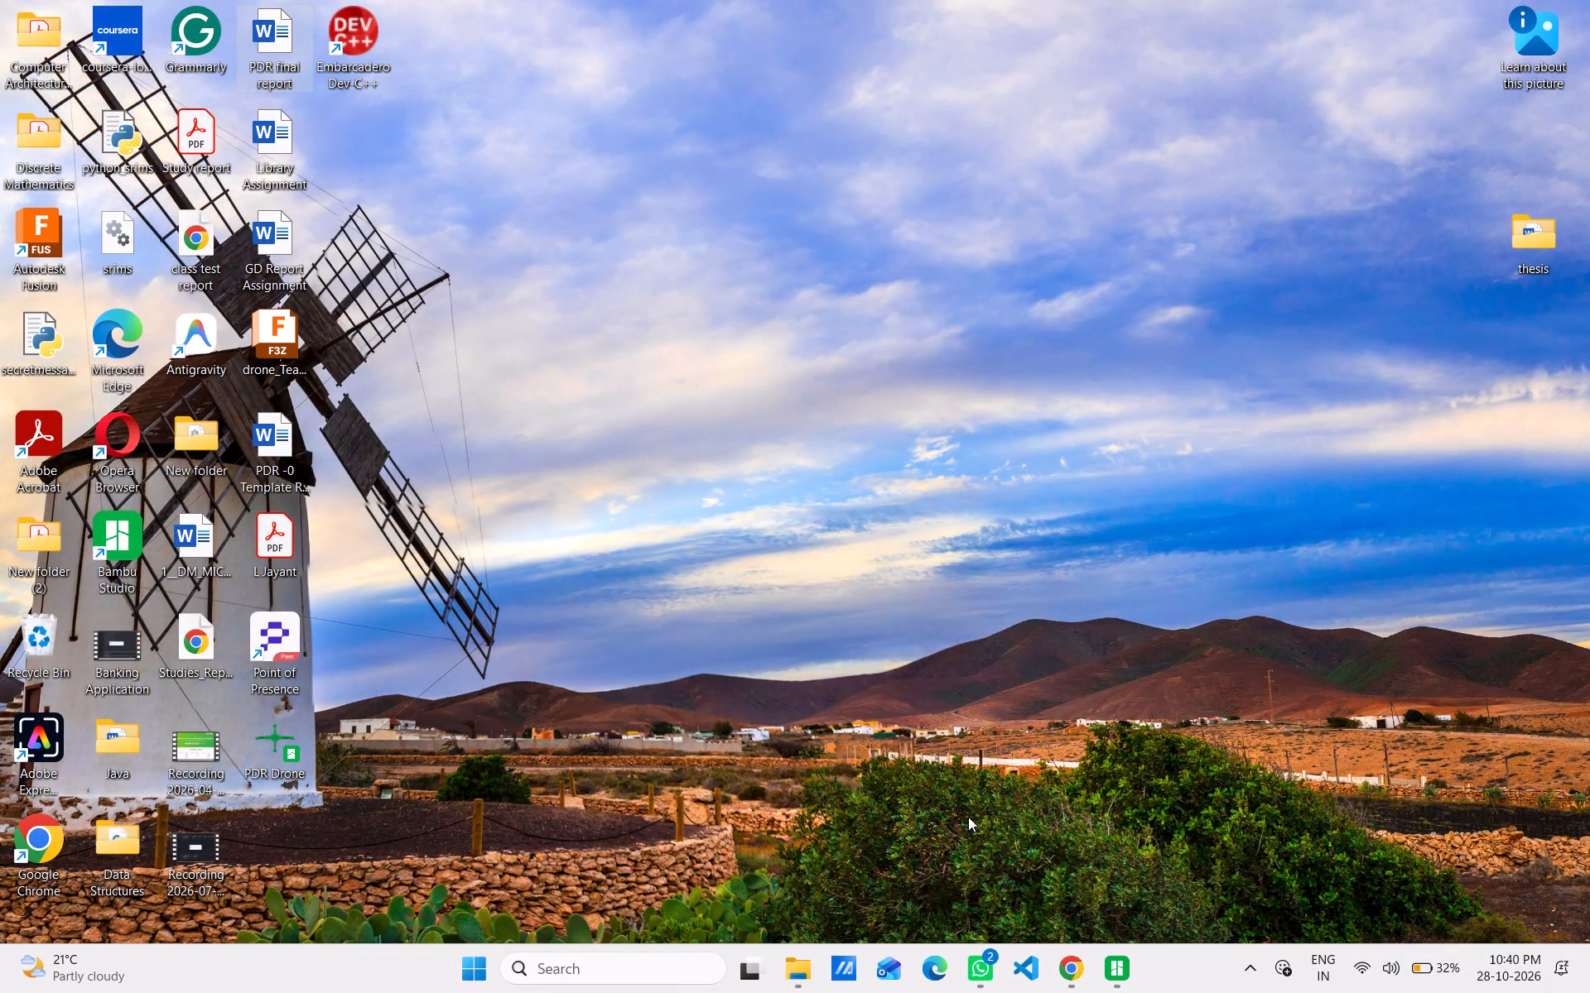
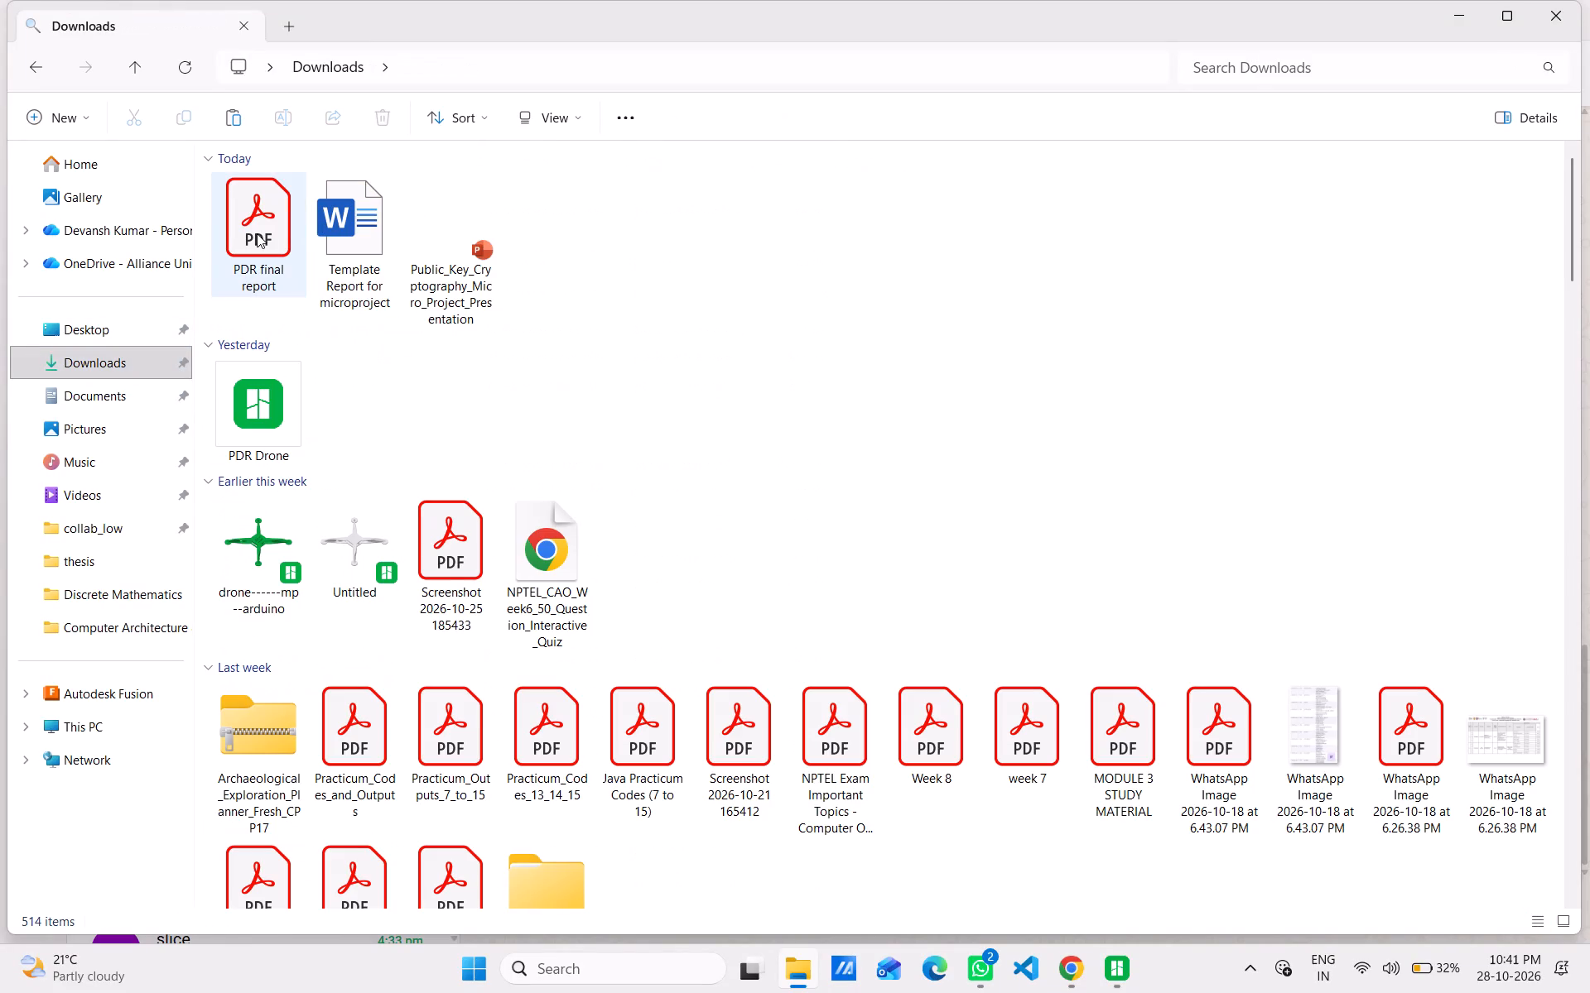
# Permanently delete the outdated PDR final report PDF from the Downloads folder.
pyautogui.click(257, 233)
pyautogui.hotkey('shift', 'Delete')
pyautogui.press('Return')
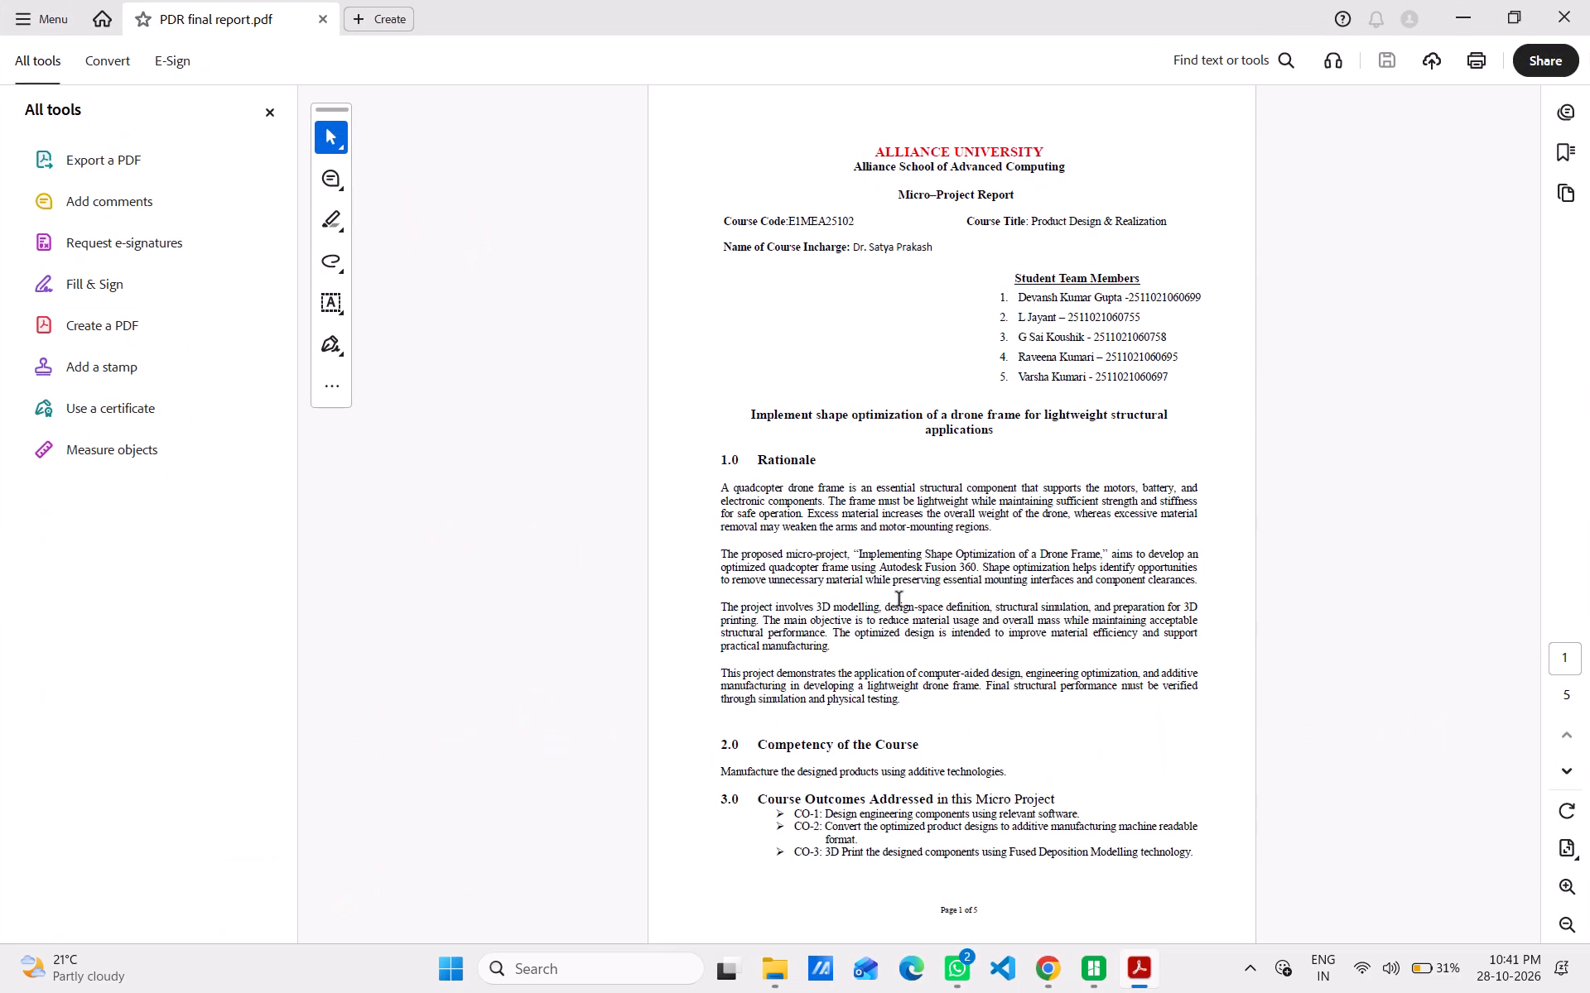
pyautogui.click(1574, 782)
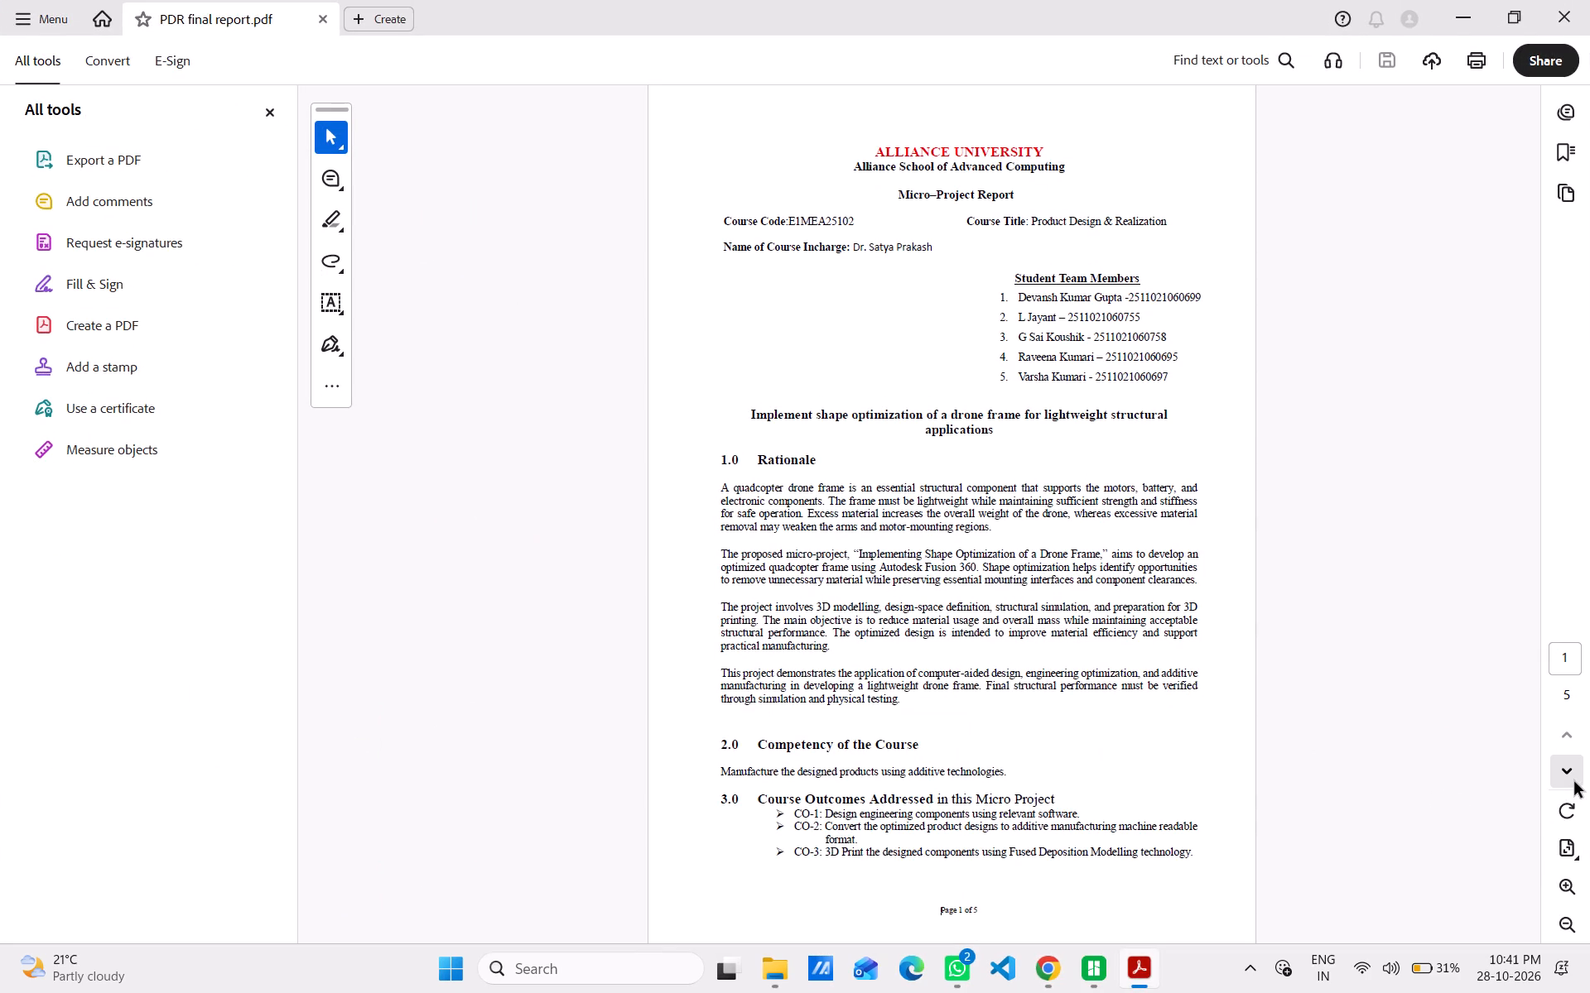
pyautogui.click(1574, 782)
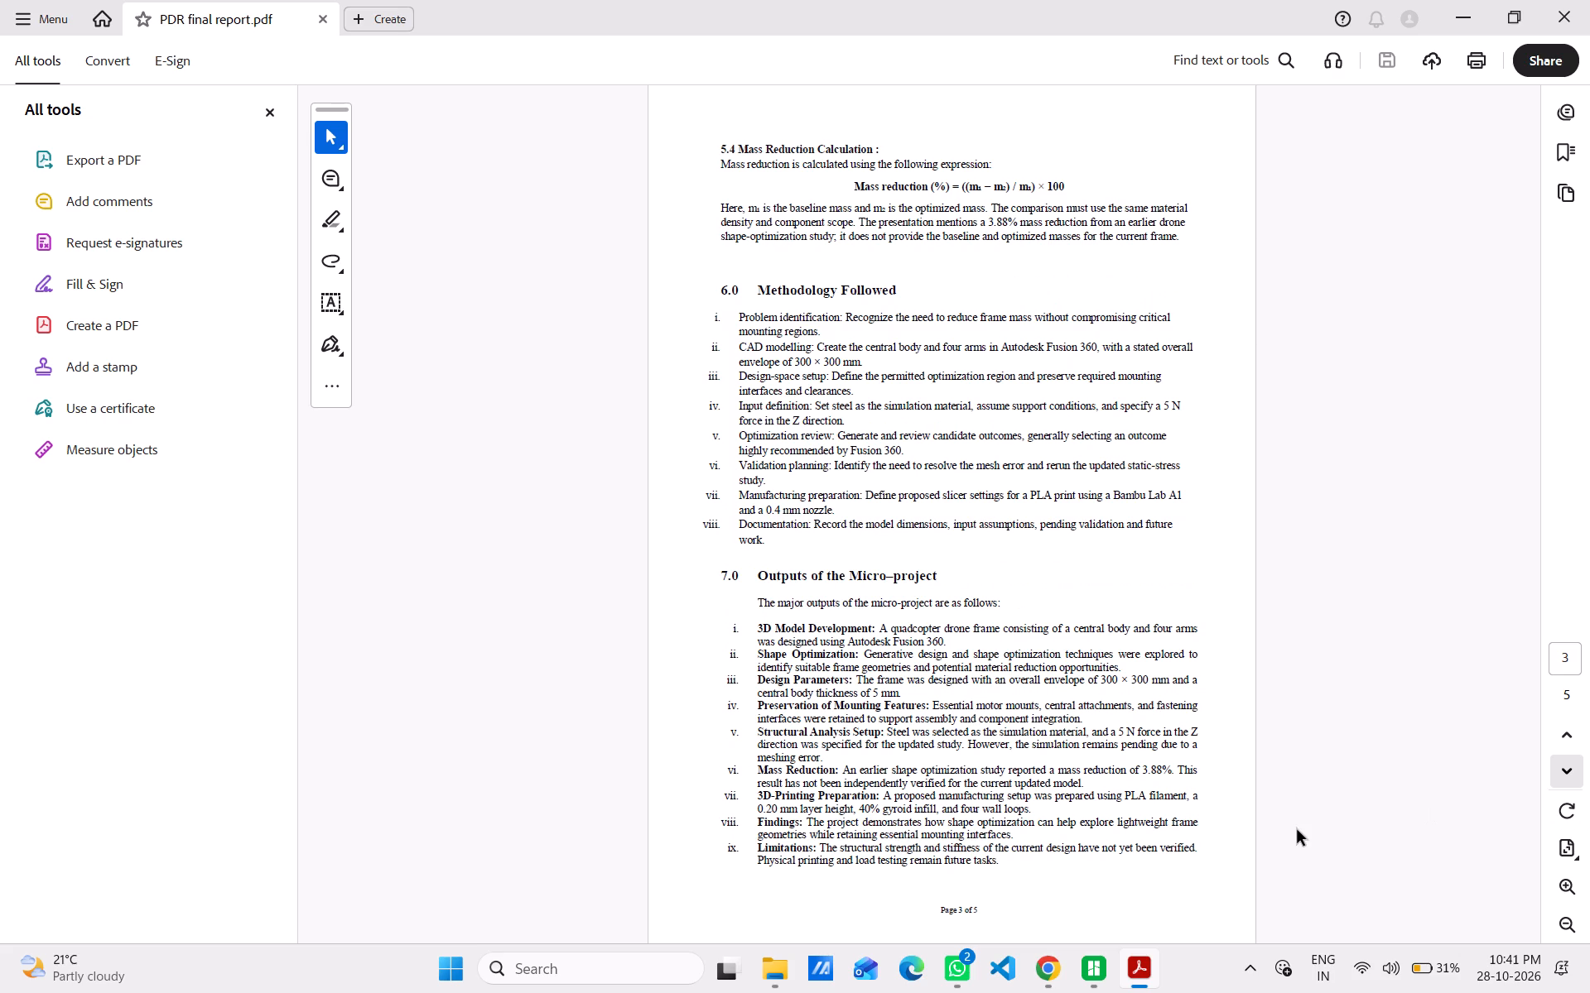
pyautogui.scroll(-3, 1297, 830)
pyautogui.scroll(1, 1297, 830)
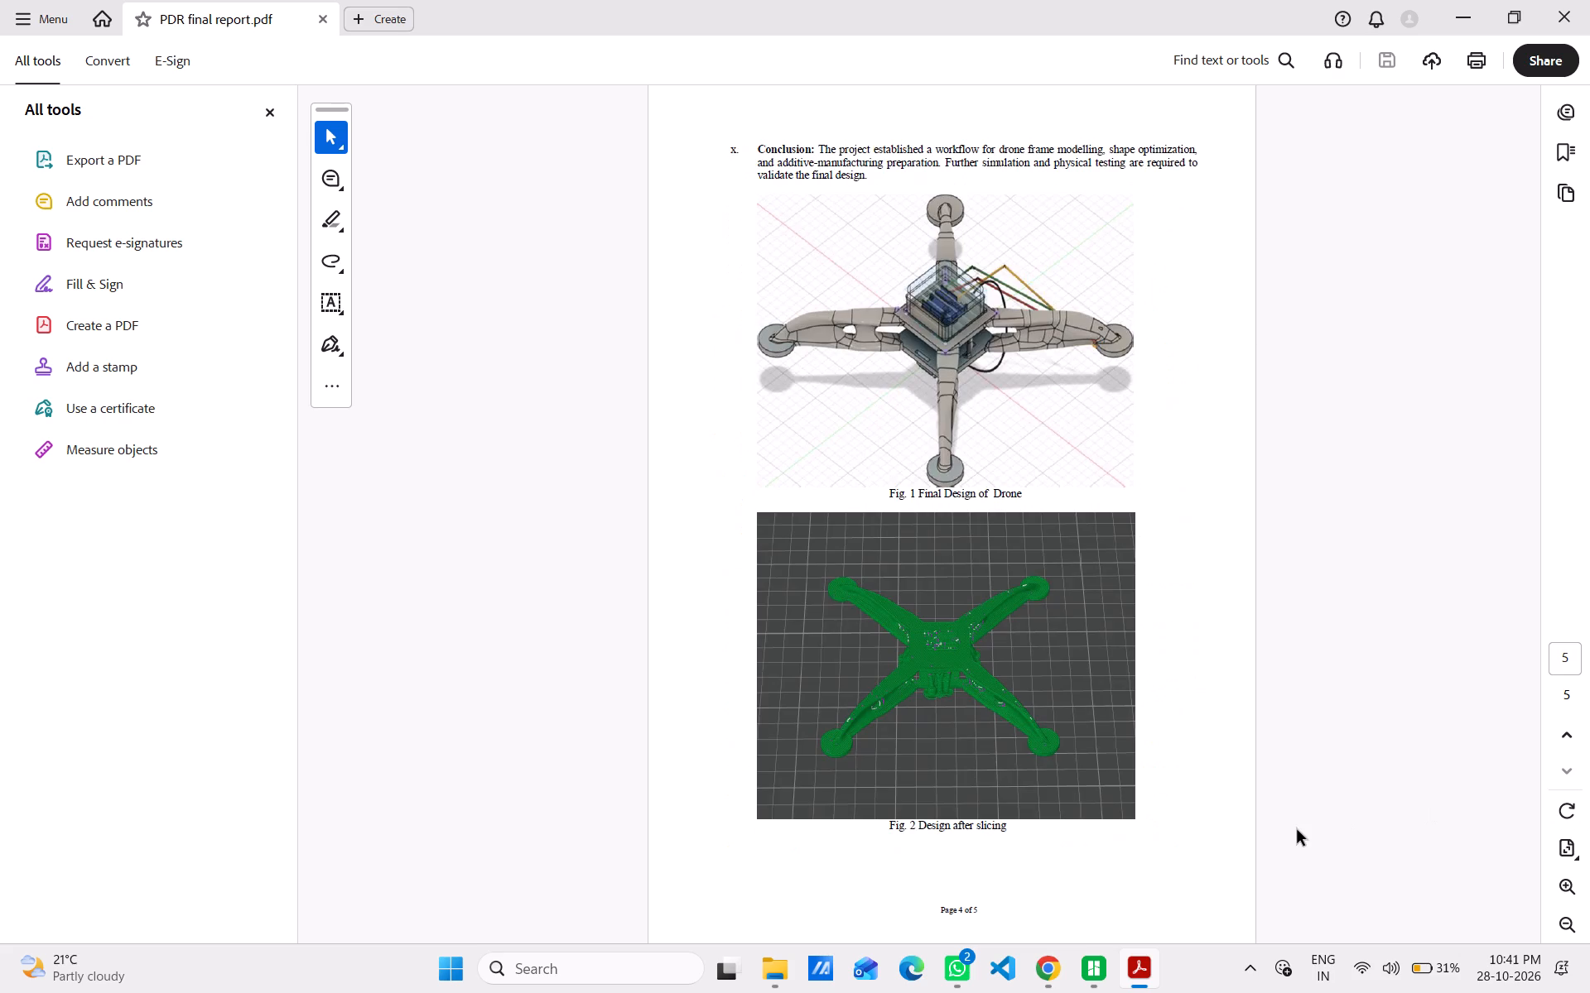
pyautogui.scroll(-6, 1297, 830)
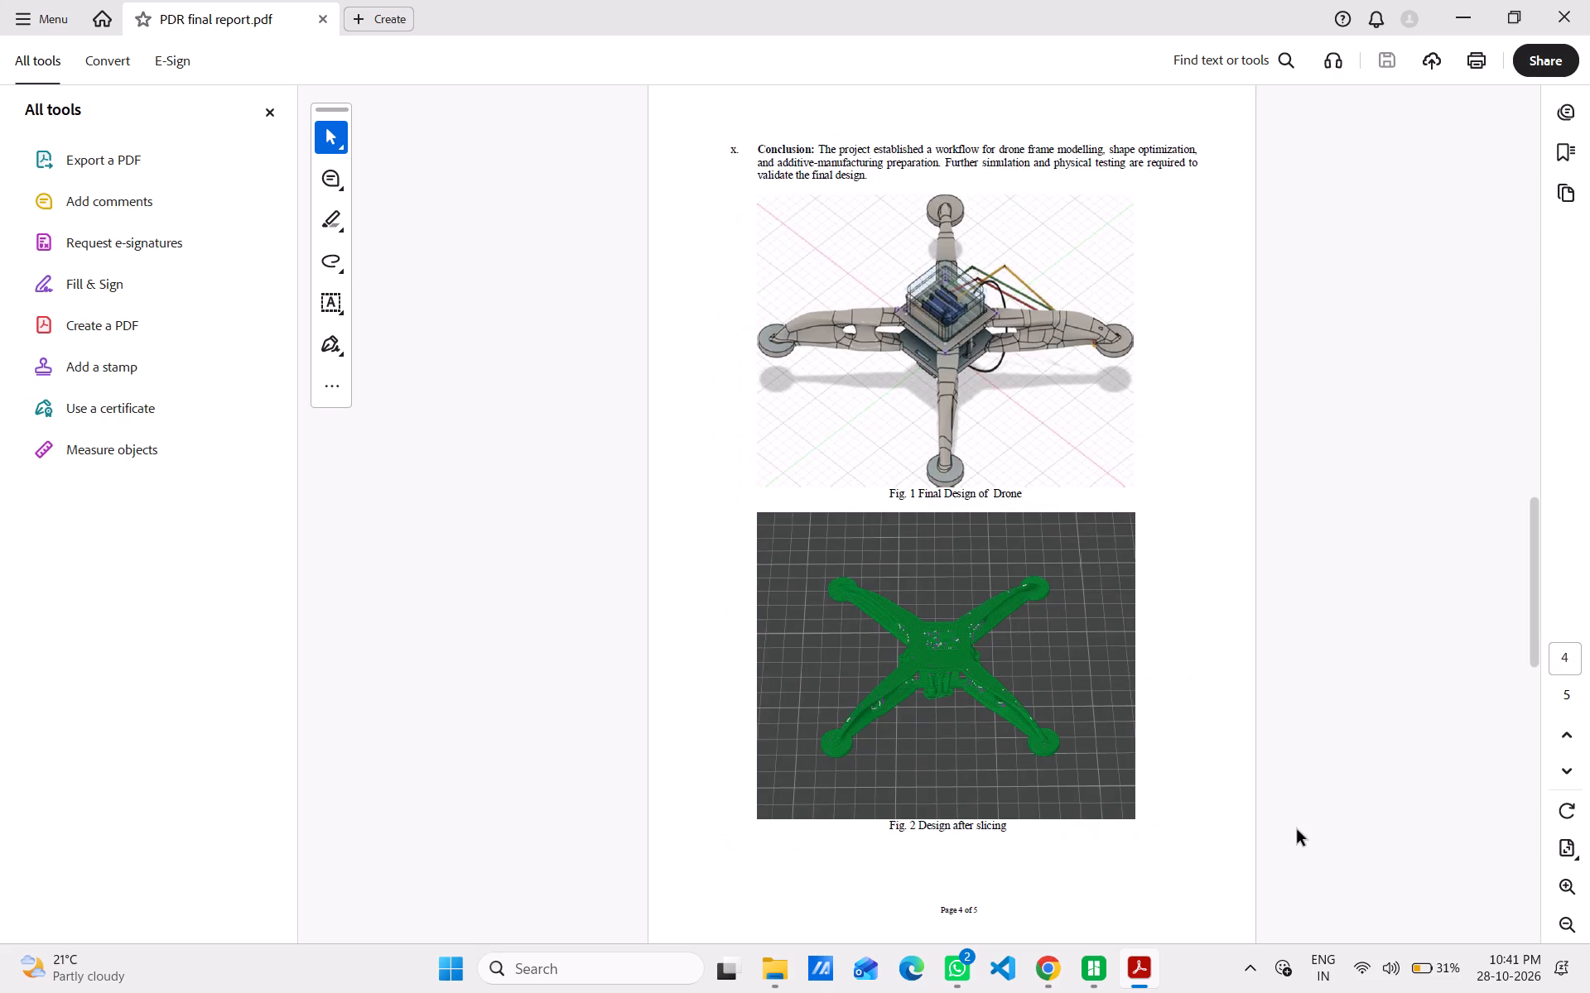
pyautogui.click(1576, 15)
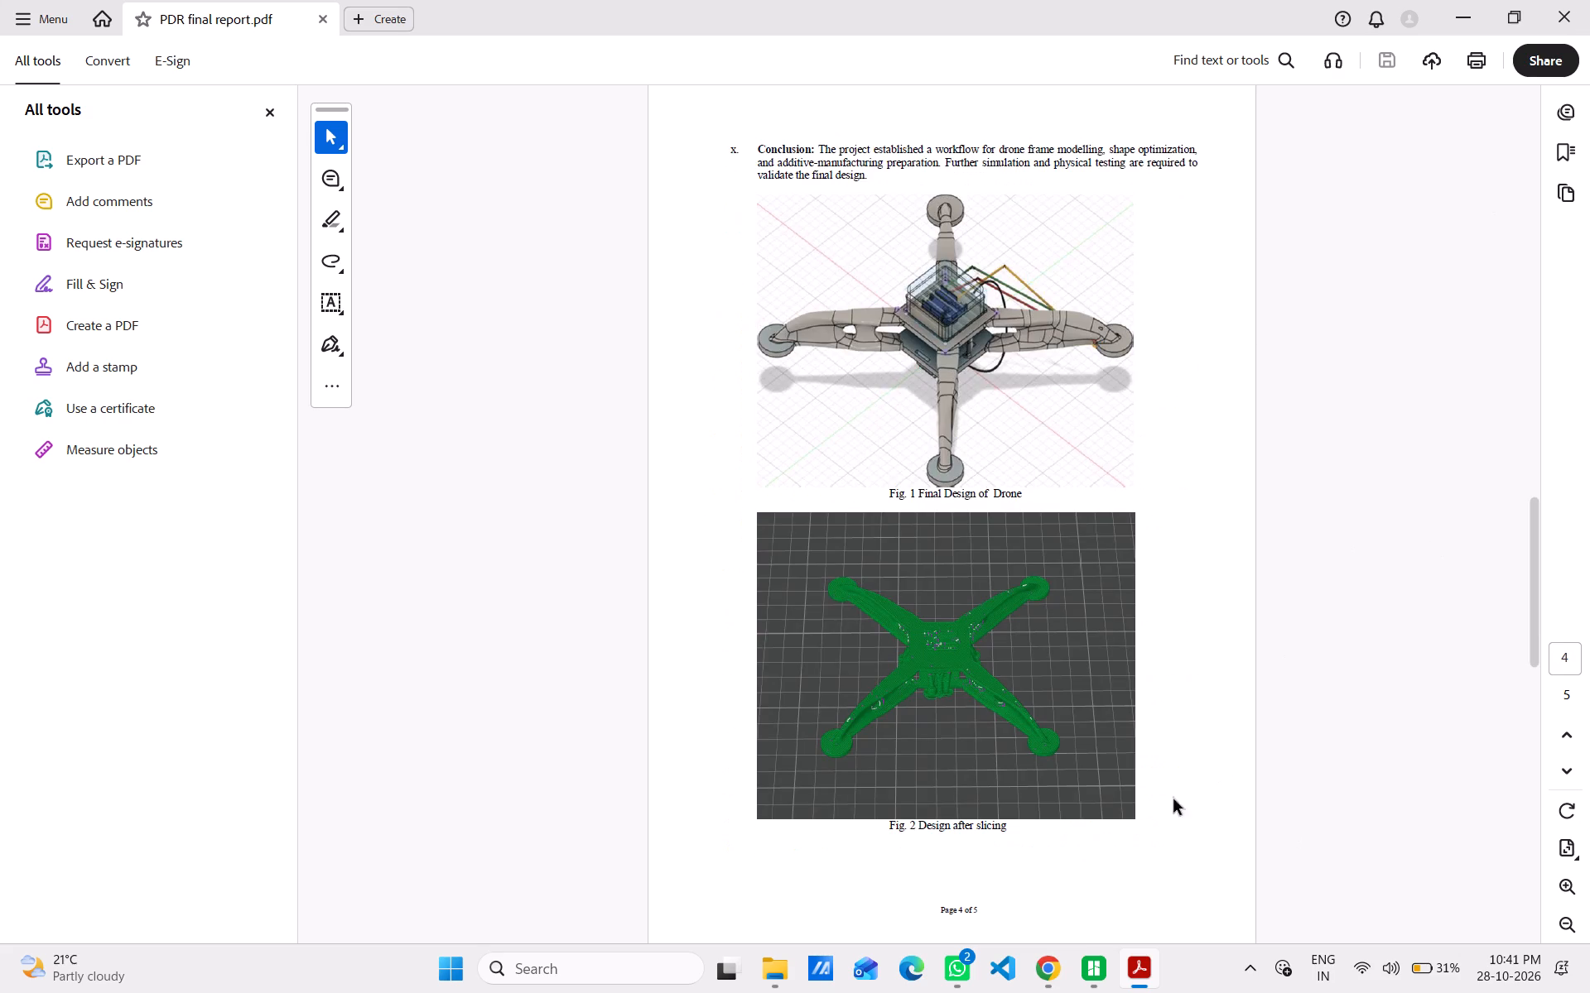
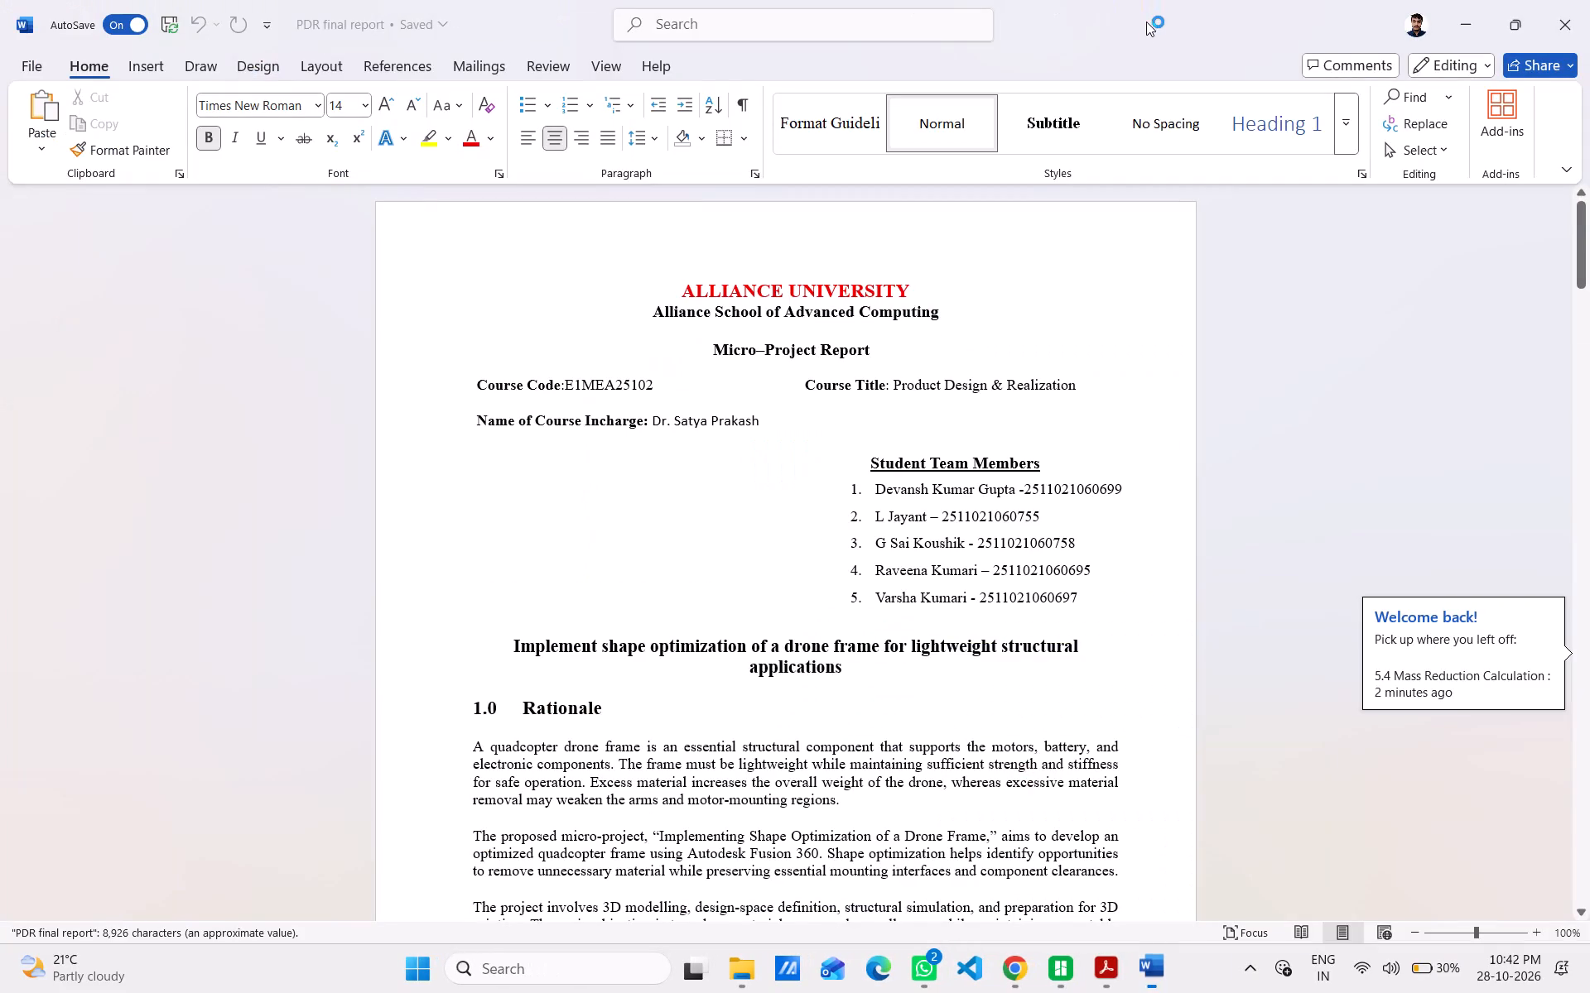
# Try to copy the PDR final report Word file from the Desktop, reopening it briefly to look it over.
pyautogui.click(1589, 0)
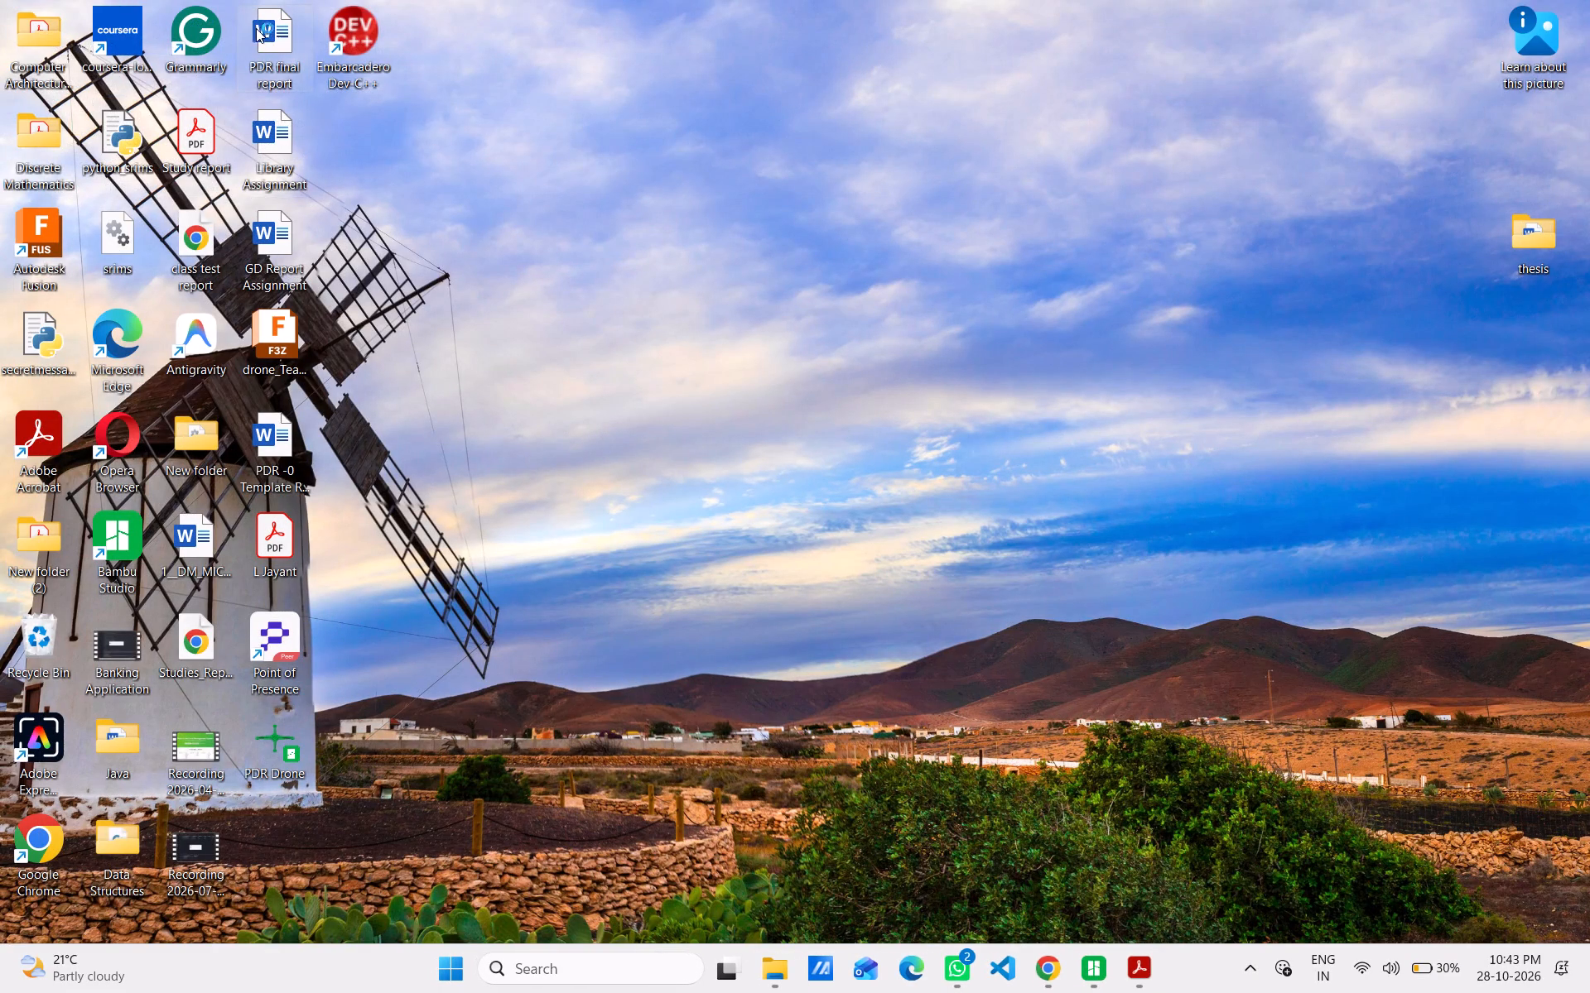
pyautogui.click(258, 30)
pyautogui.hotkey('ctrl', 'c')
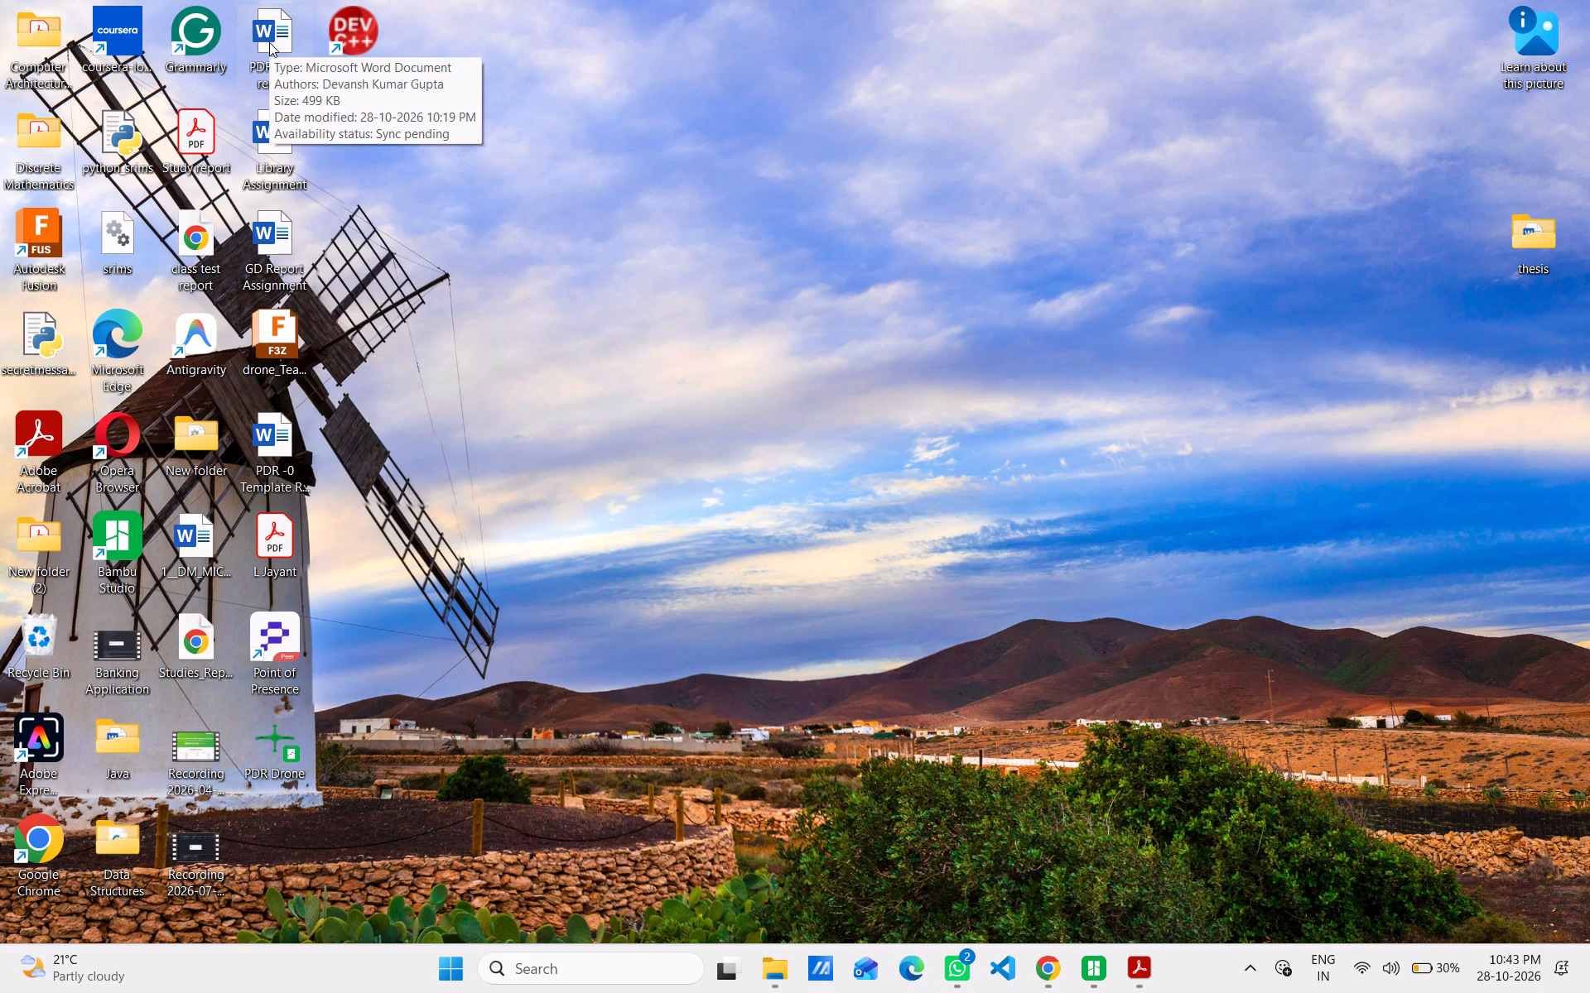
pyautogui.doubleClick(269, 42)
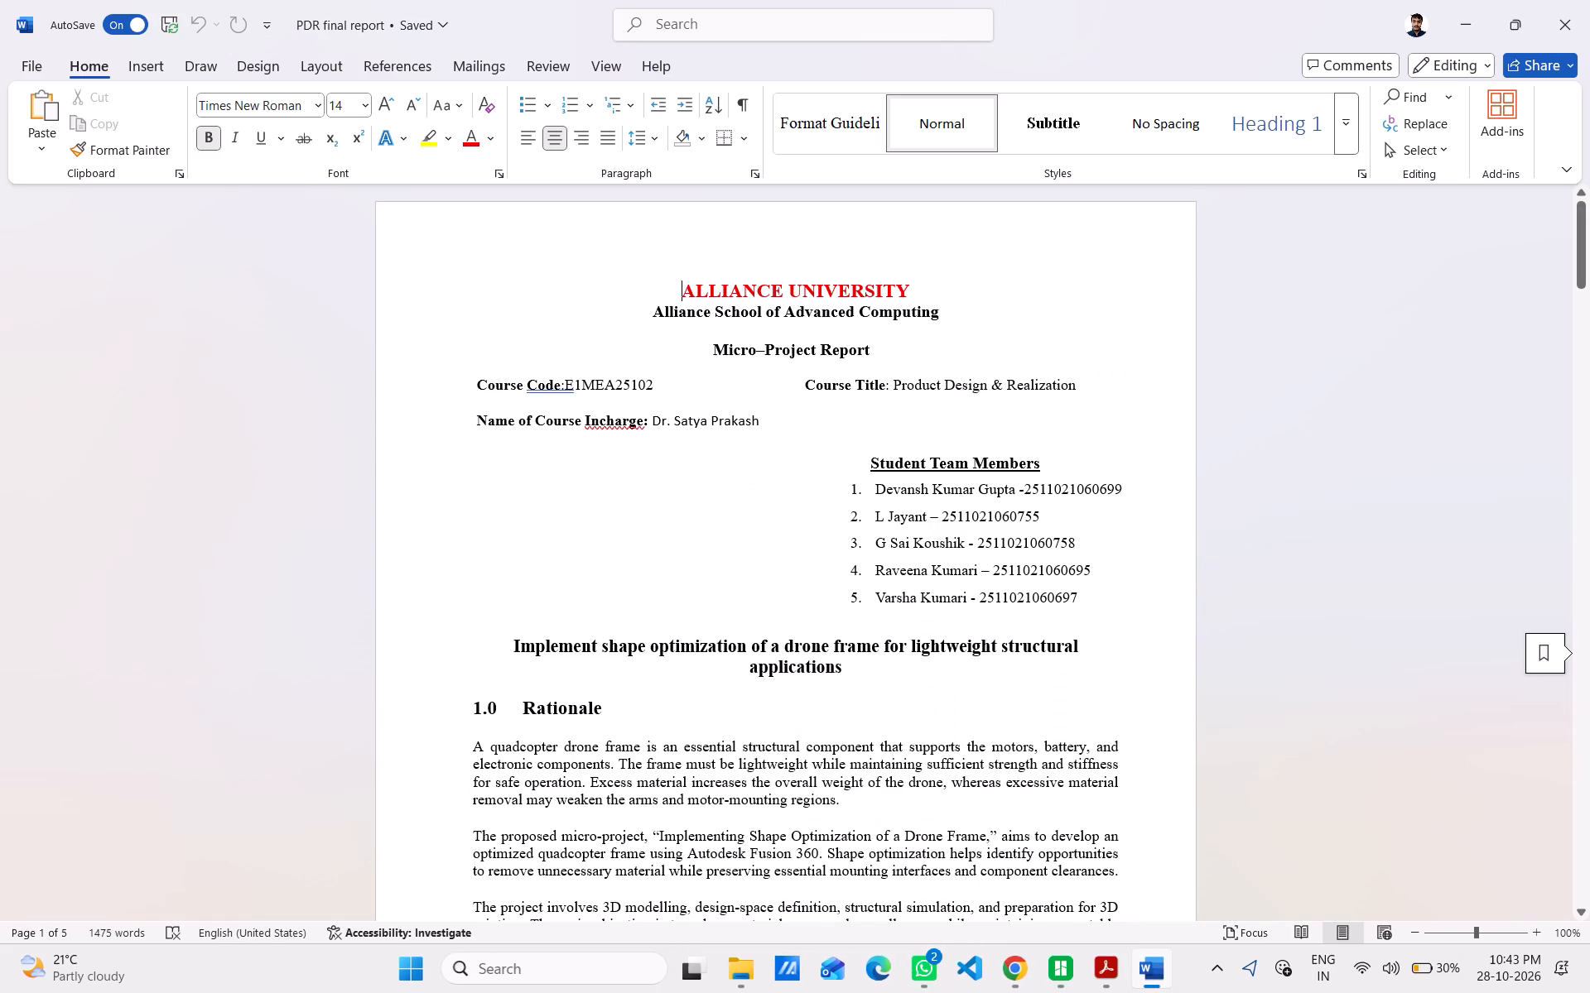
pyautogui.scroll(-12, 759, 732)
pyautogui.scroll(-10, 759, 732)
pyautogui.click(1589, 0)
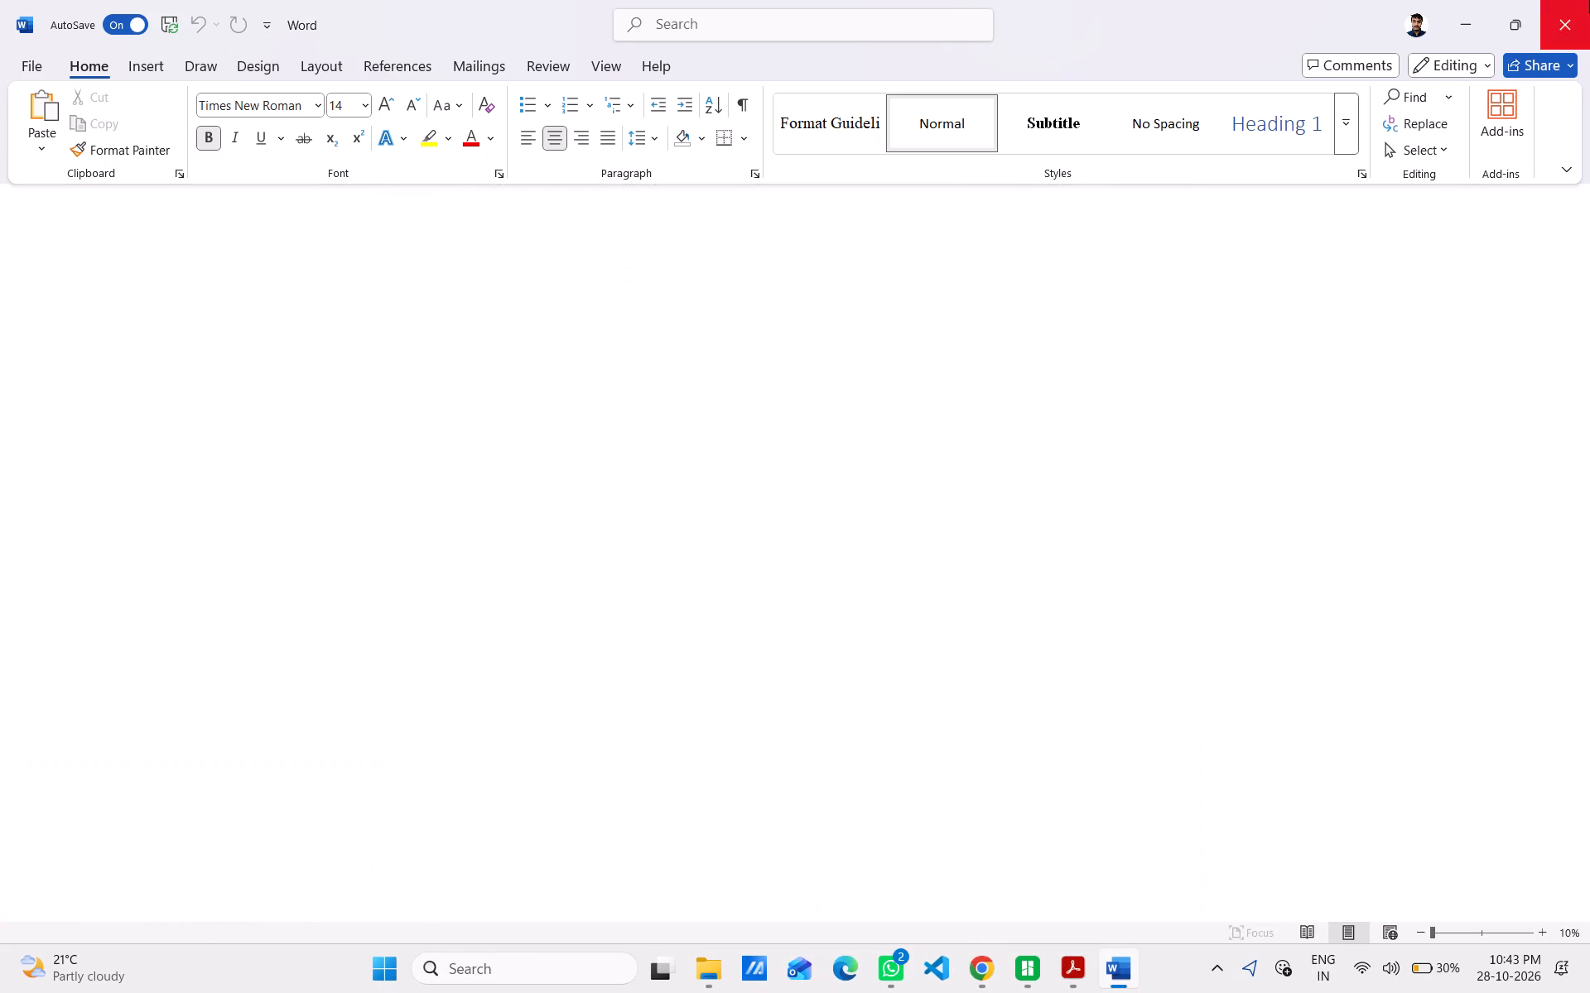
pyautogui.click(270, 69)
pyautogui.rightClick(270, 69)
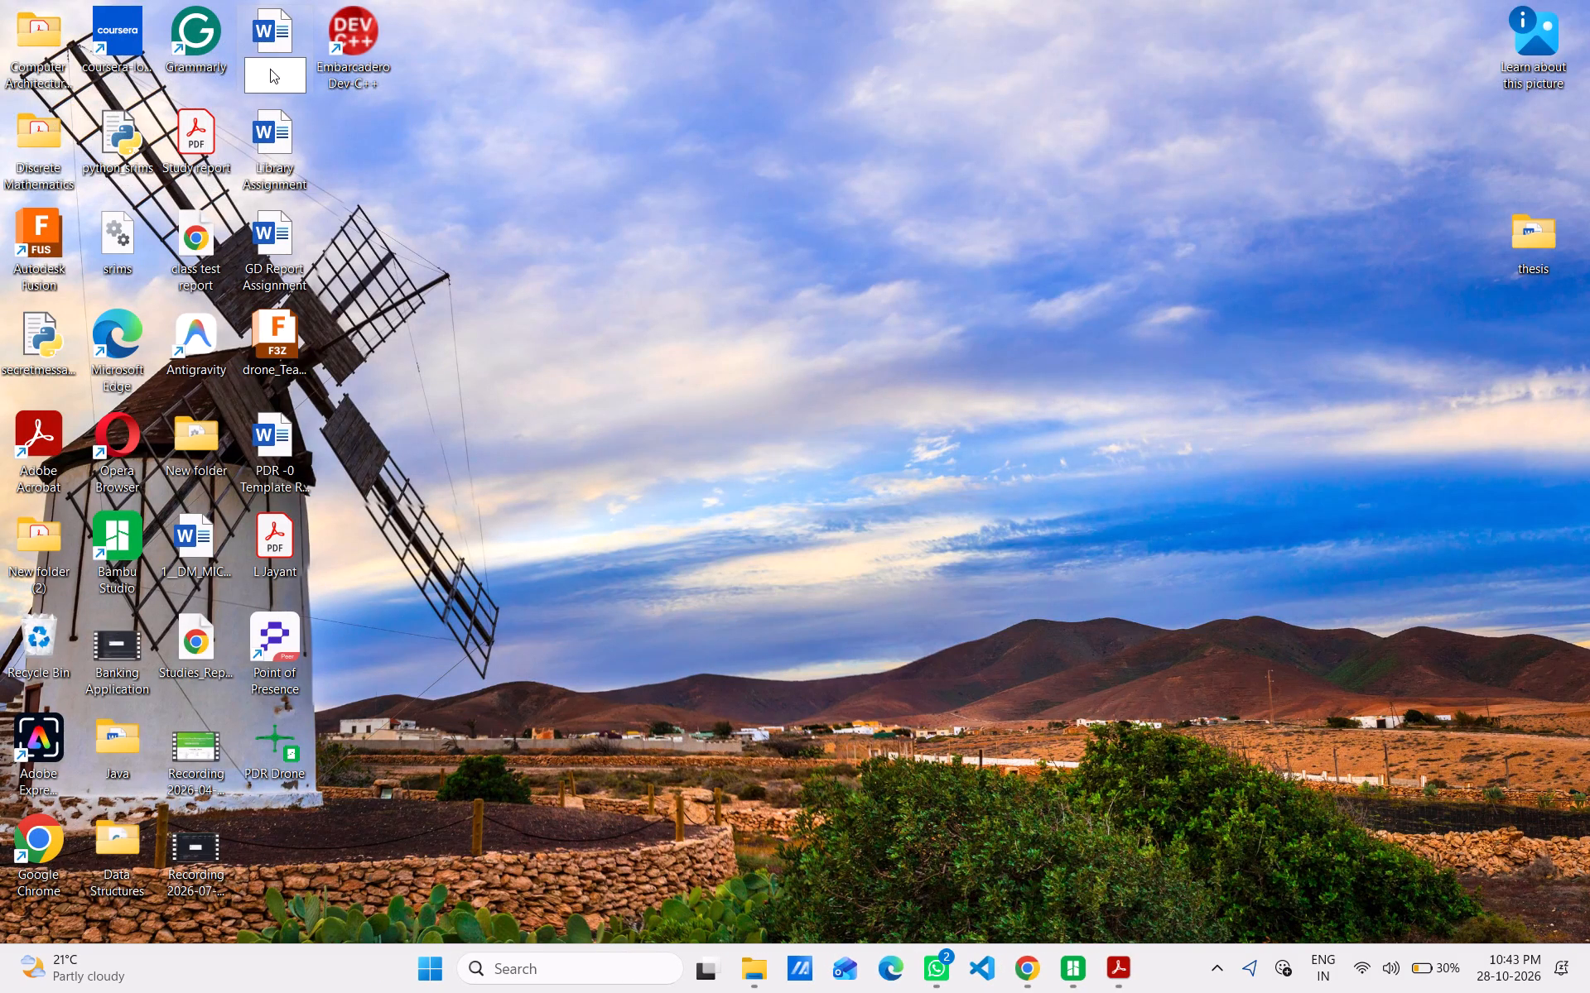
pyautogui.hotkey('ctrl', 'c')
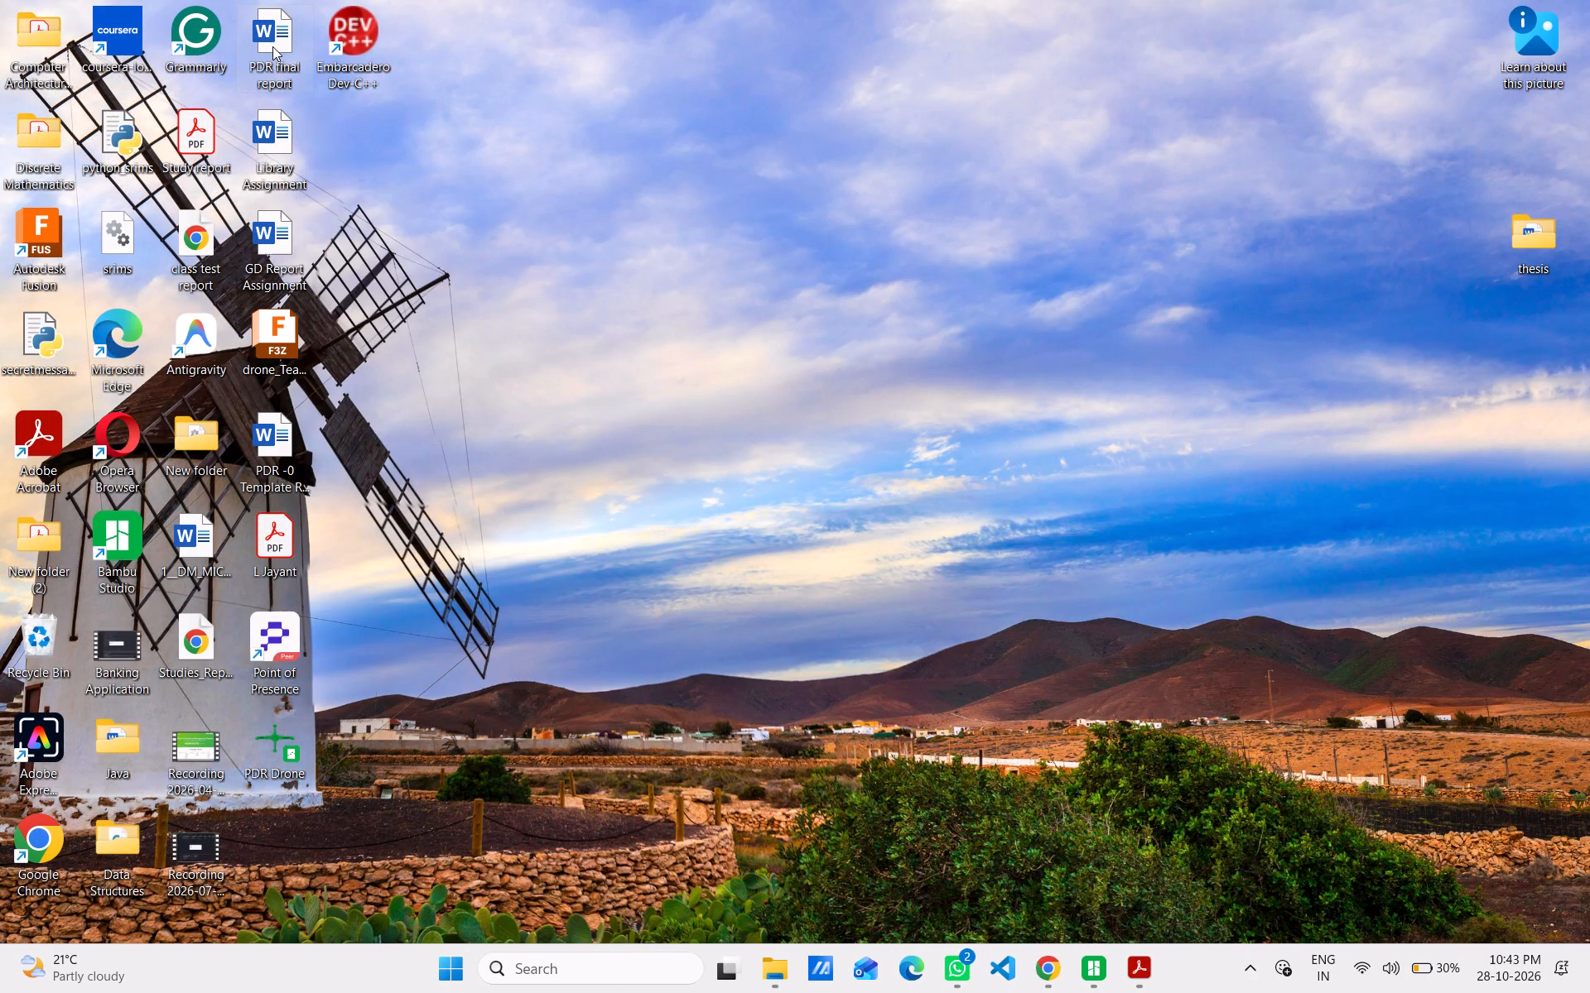
# Open the PDR final report from the Desktop in Word, save a copy in the Downloads folder, and close it.
pyautogui.doubleClick(286, 46)
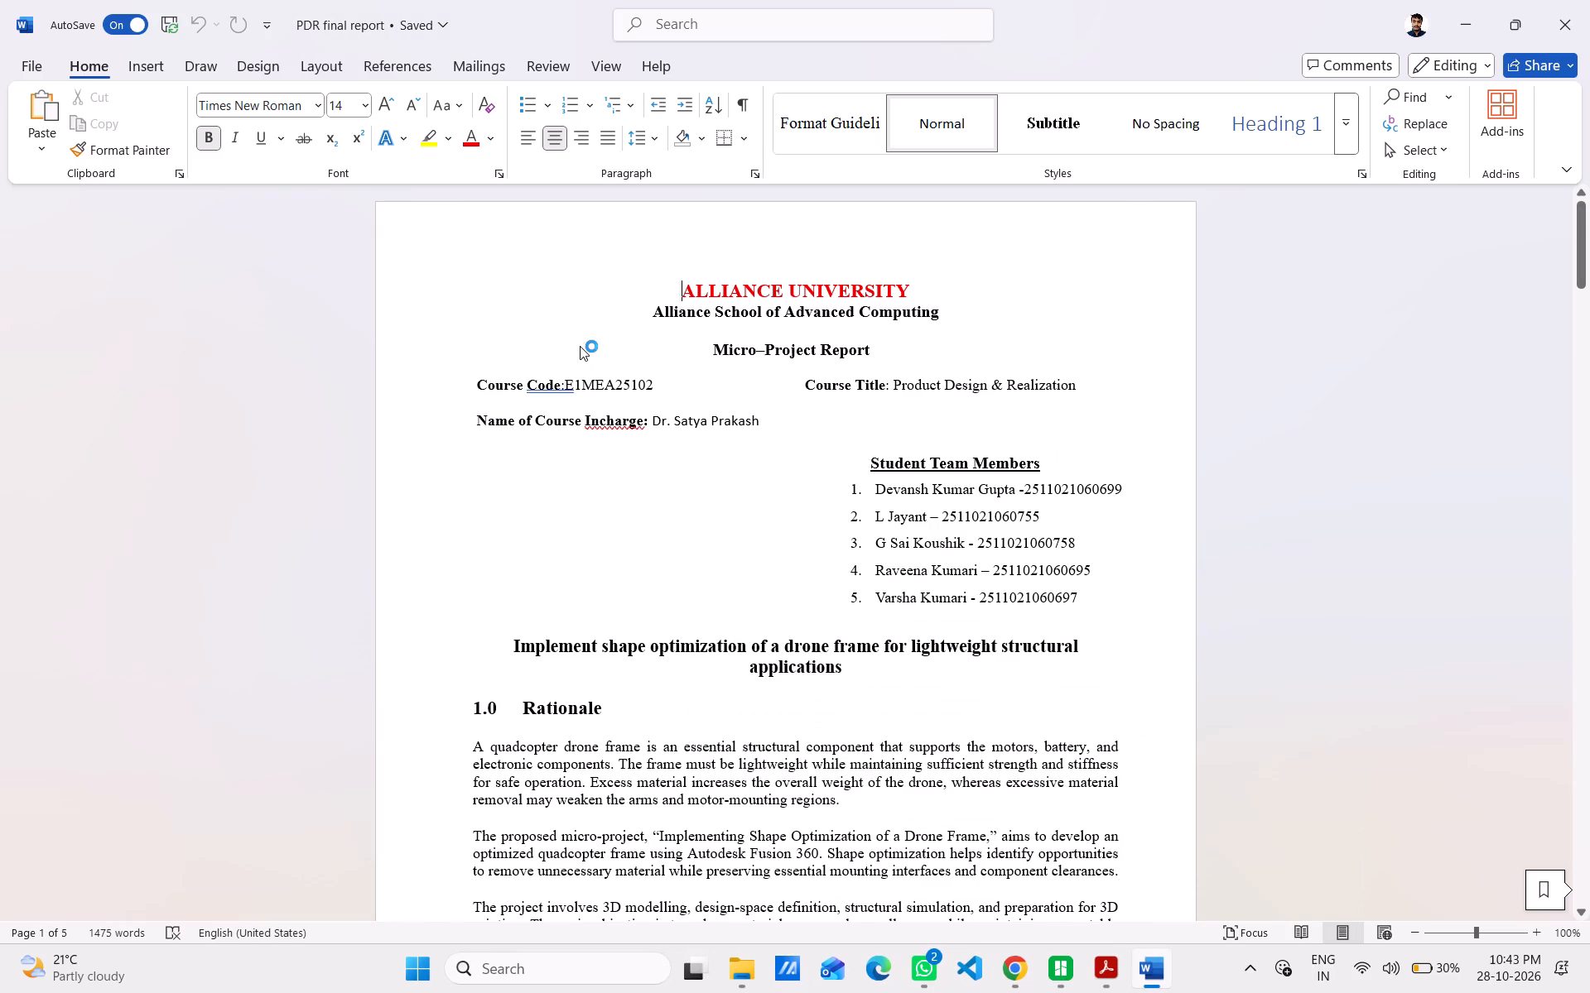
pyautogui.press('F12')
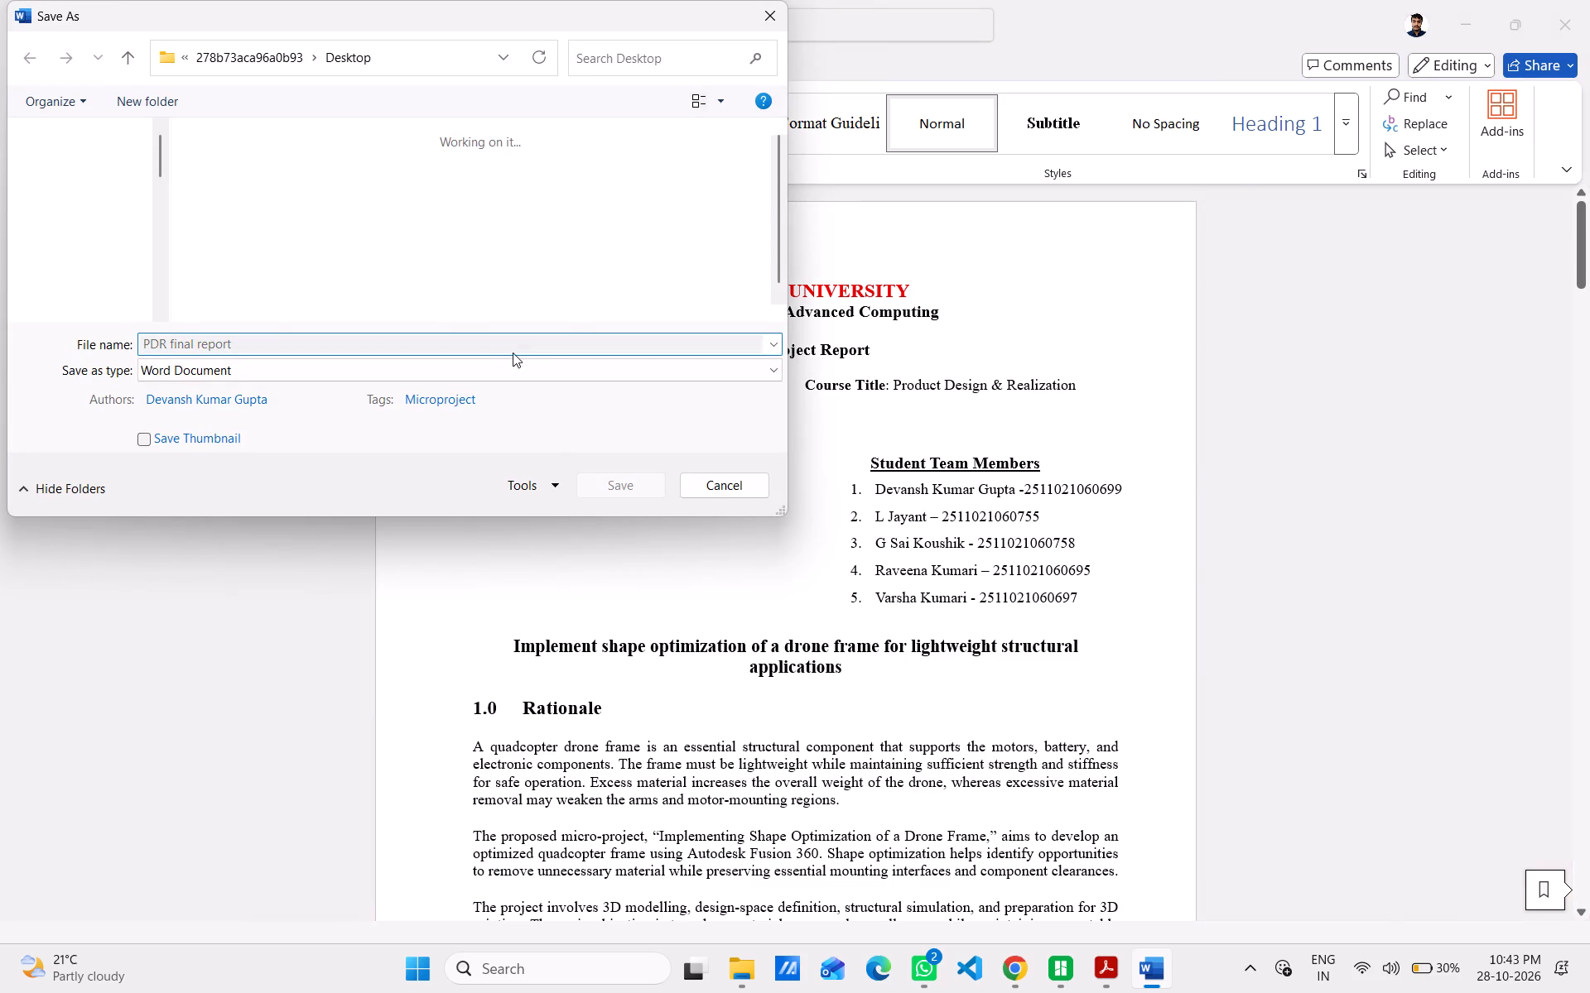
pyautogui.scroll(-1, 104, 275)
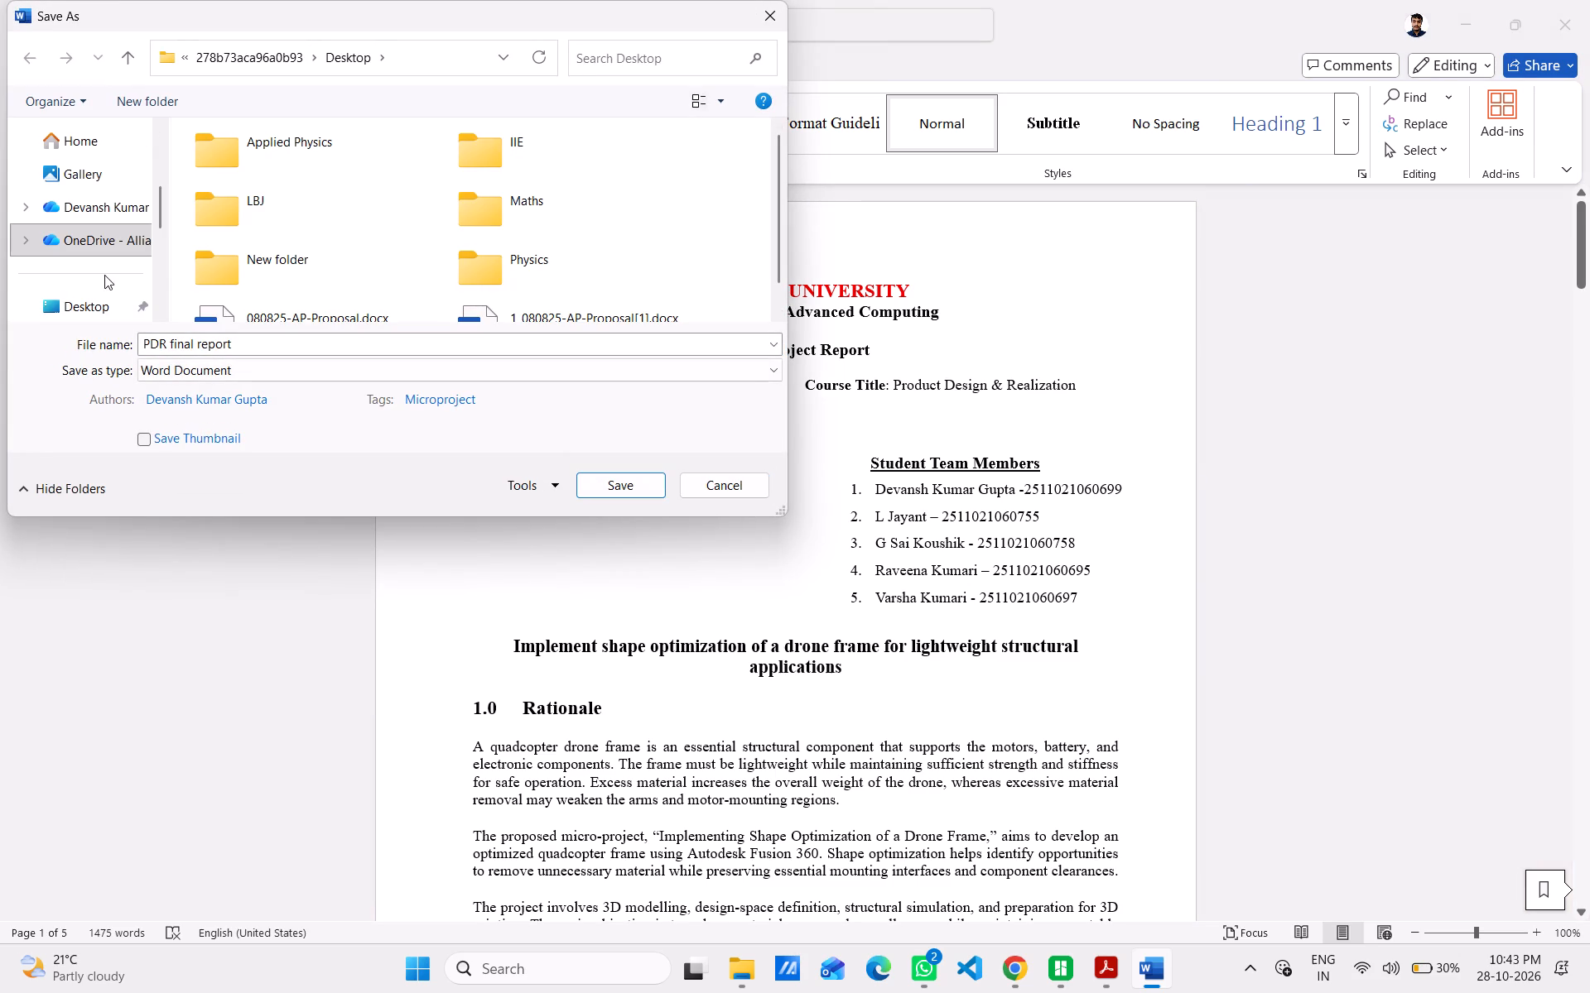
pyautogui.scroll(-1, 104, 275)
pyautogui.scroll(2, 93, 209)
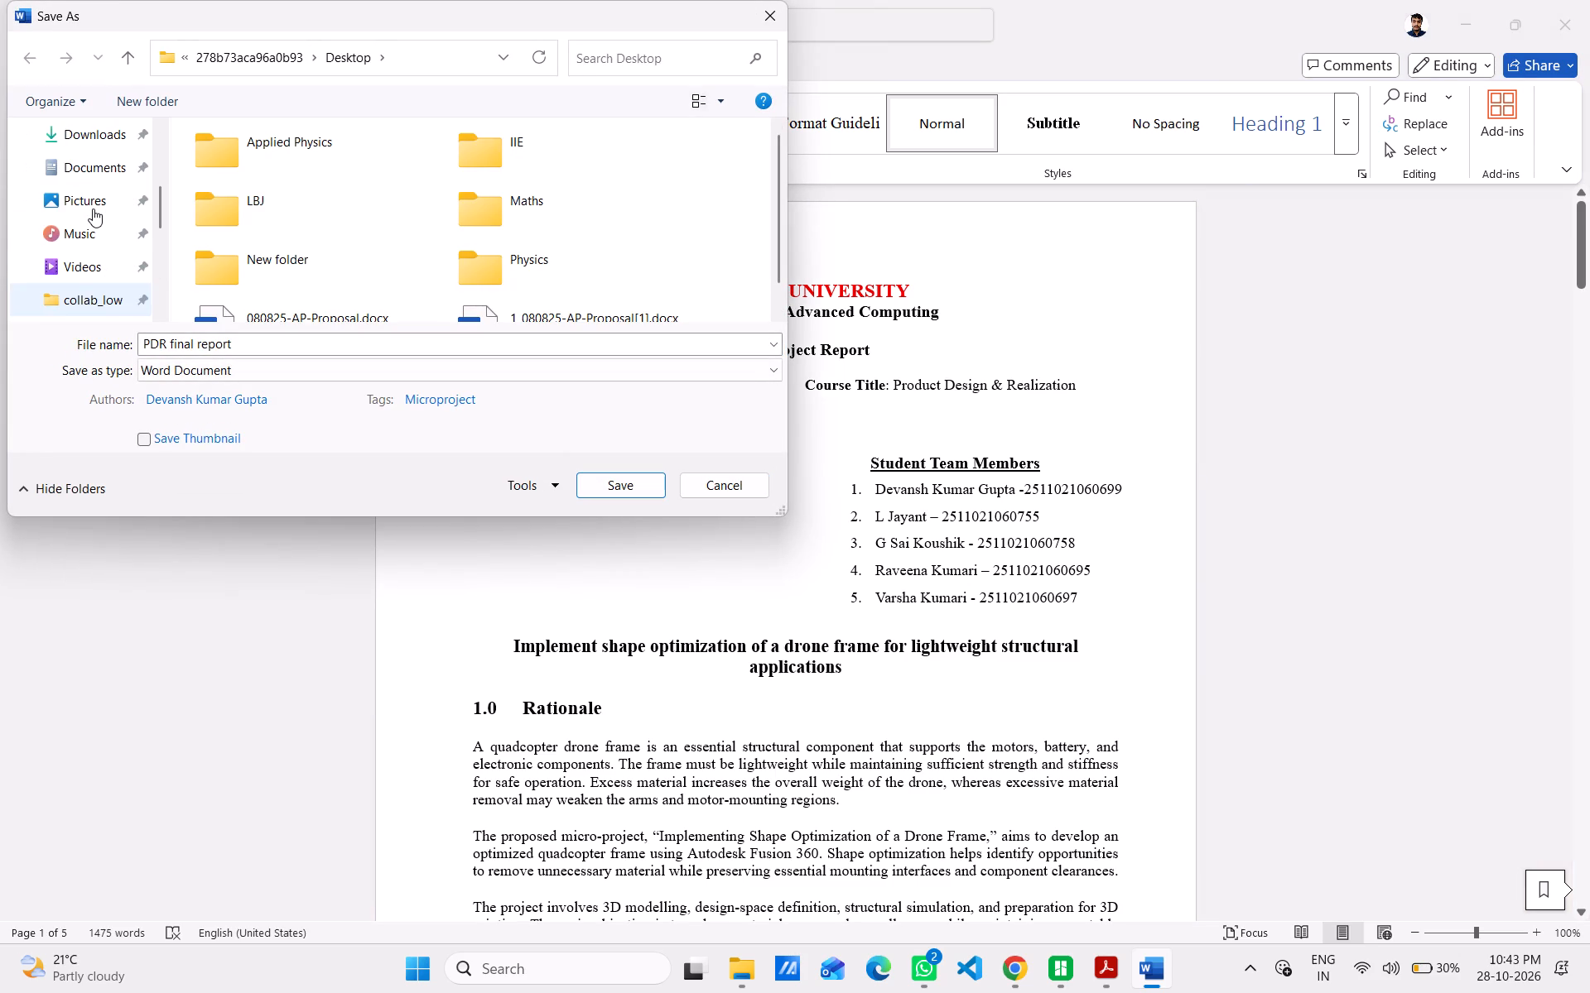
pyautogui.click(97, 140)
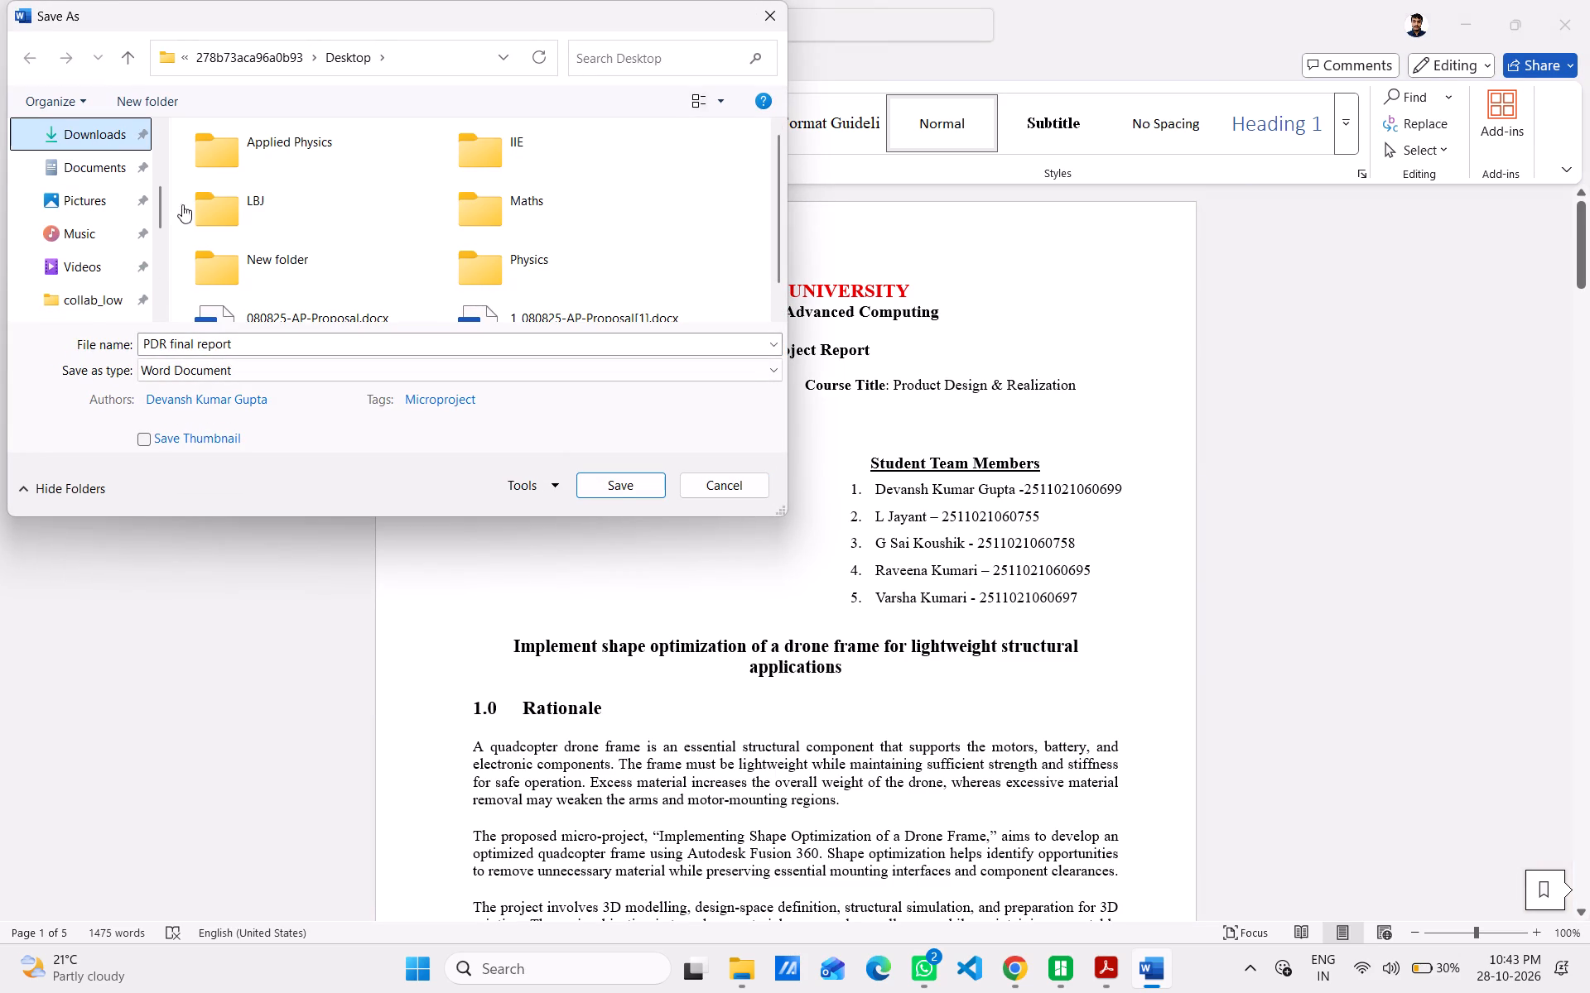
pyautogui.click(616, 490)
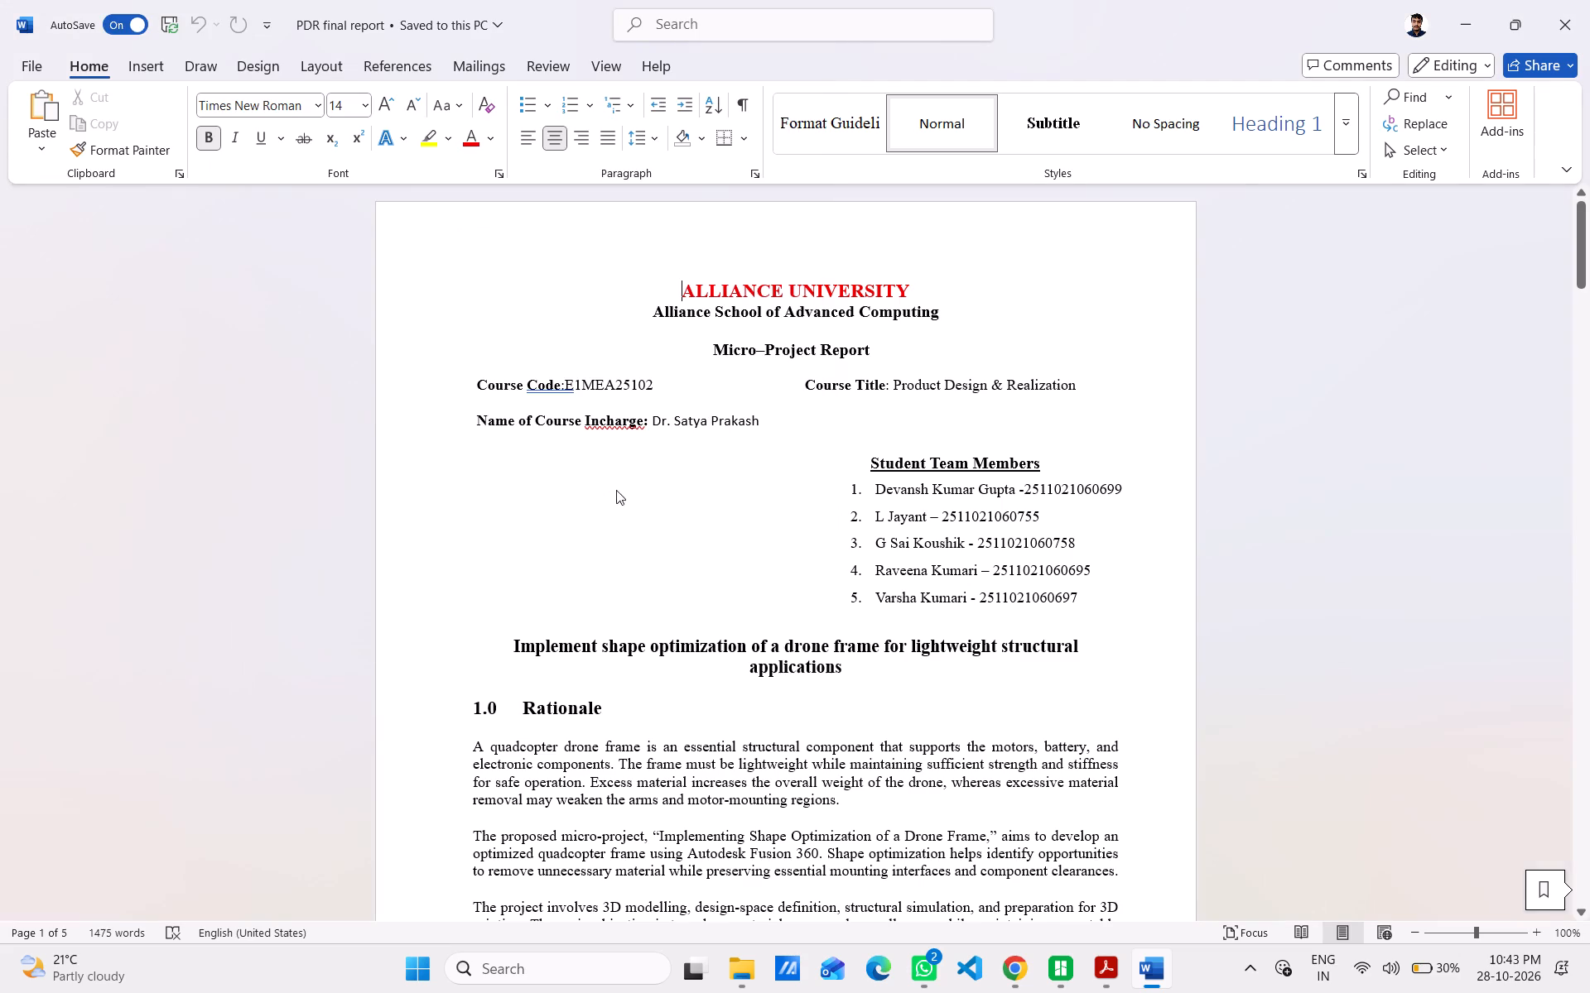
pyautogui.click(1589, 0)
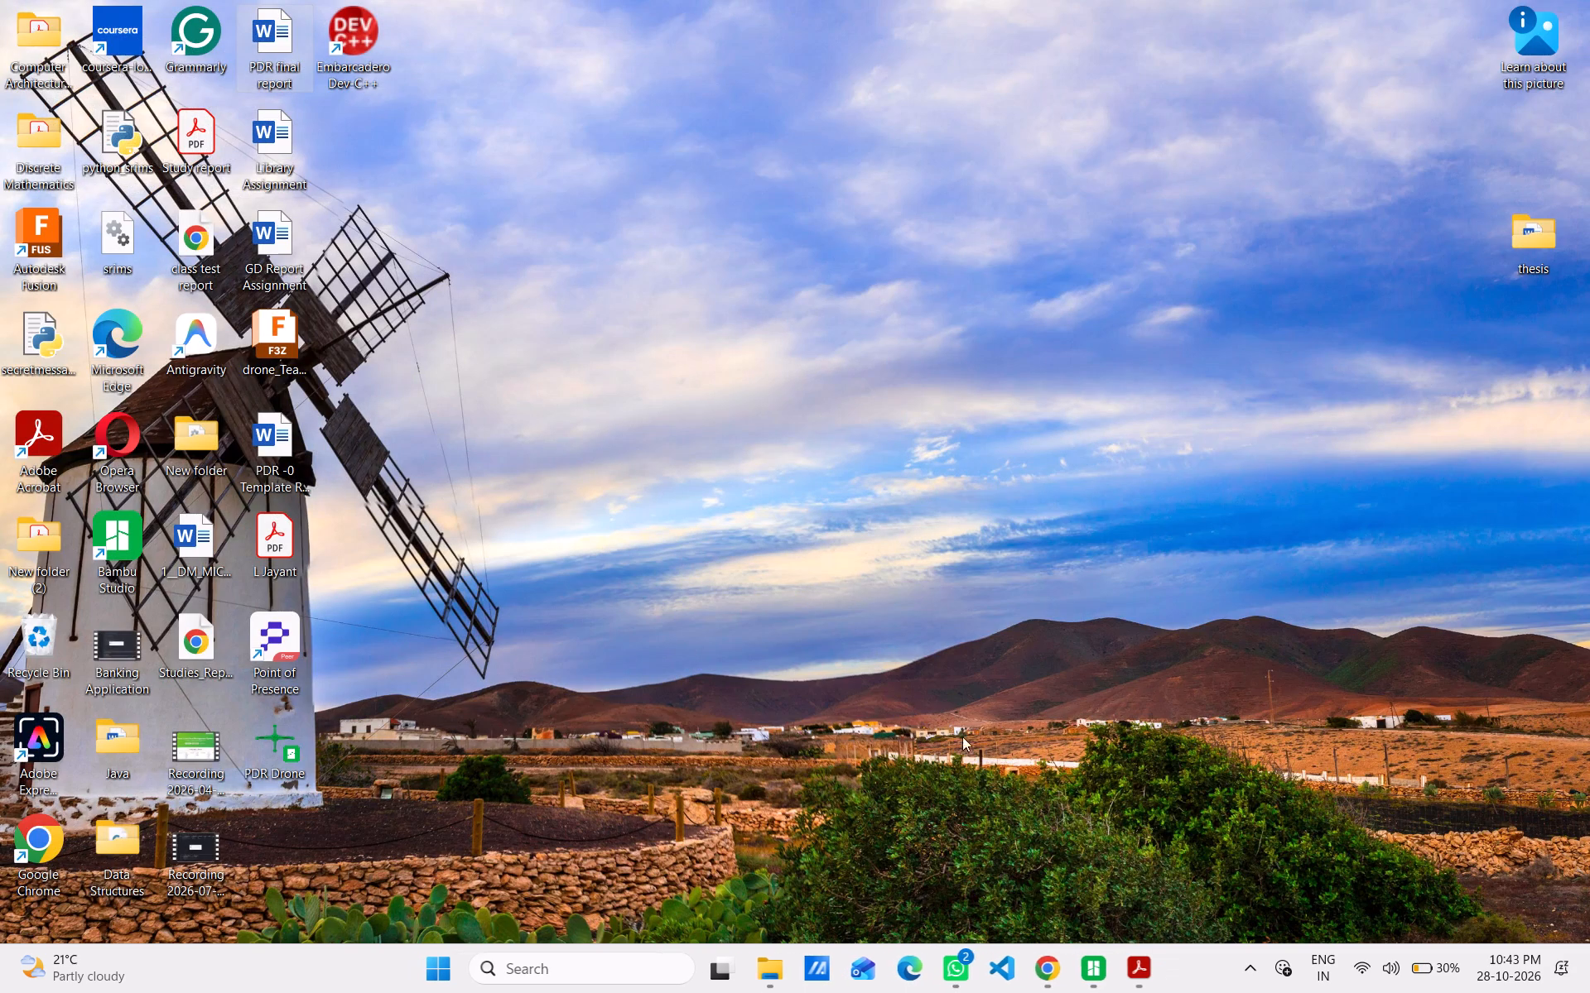
# Open the Downloads copy of the PDR final report in Word and delete the two drone images below the Conclusion.
pyautogui.click(783, 988)
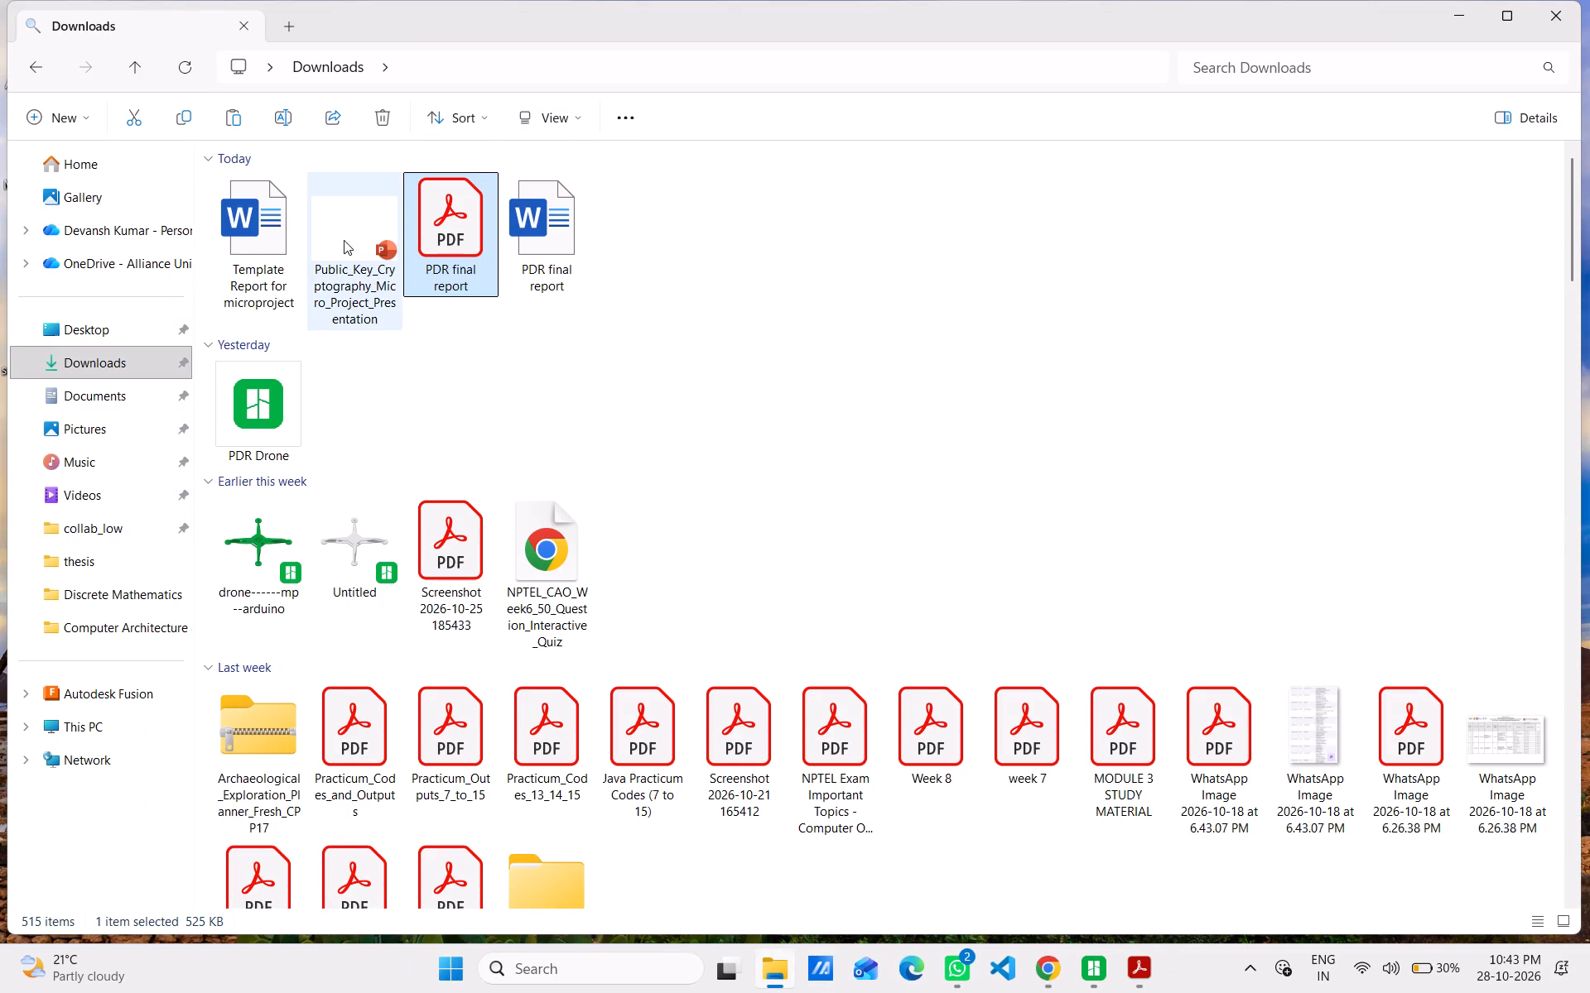
pyautogui.doubleClick(535, 239)
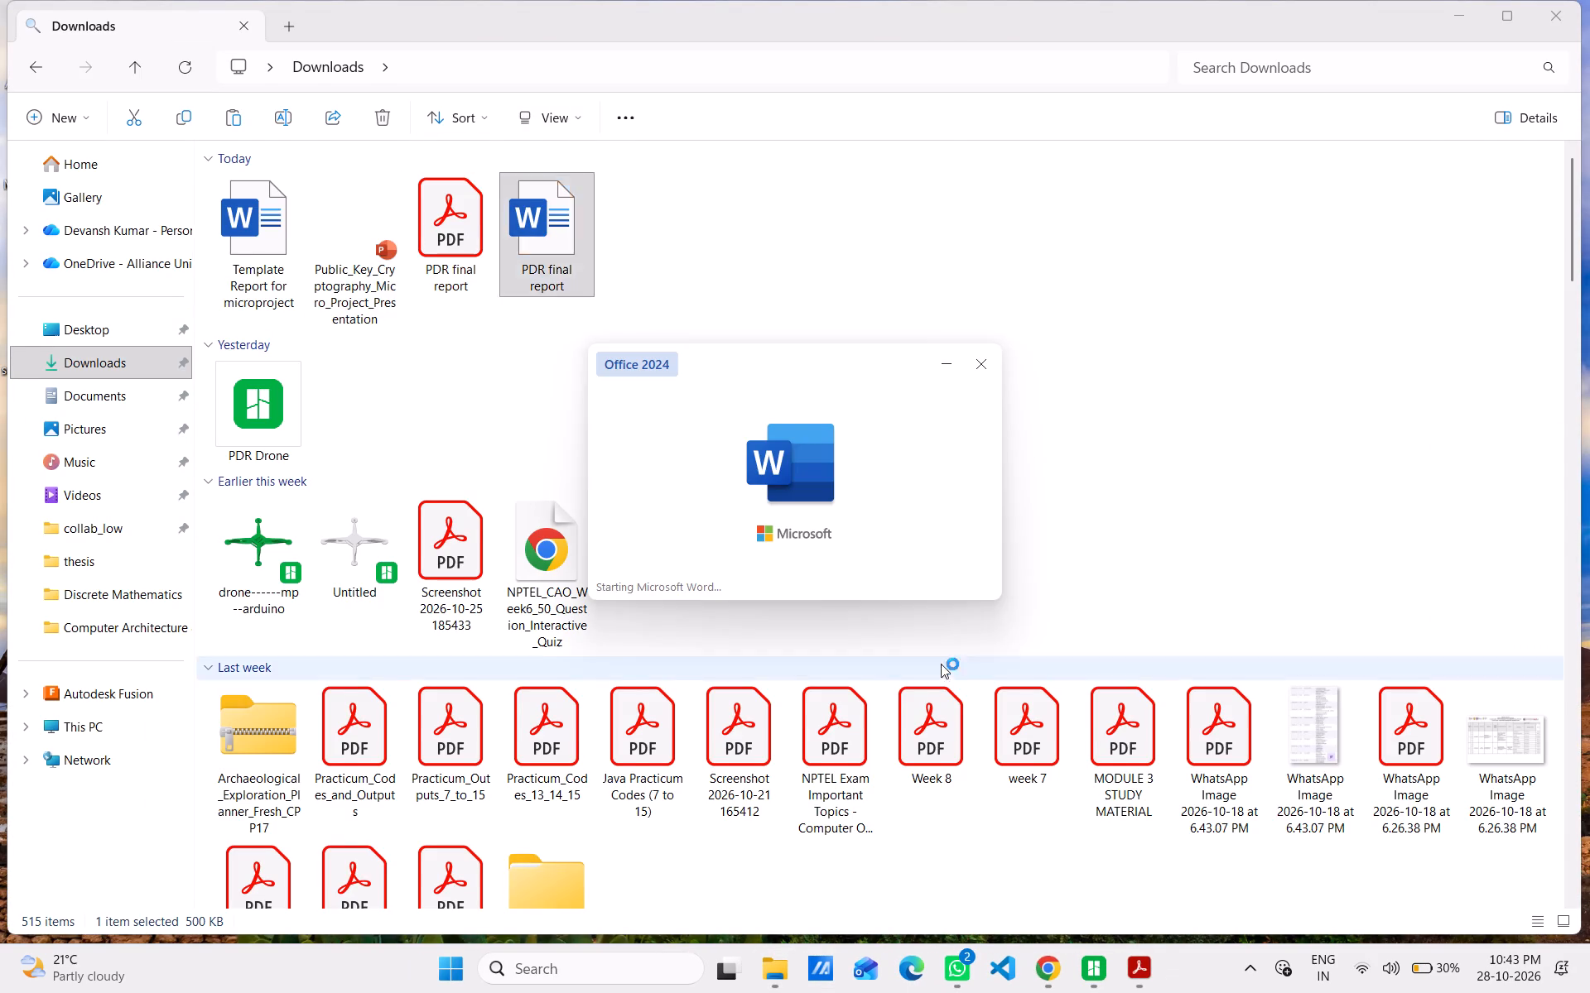
pyautogui.scroll(-11, 941, 664)
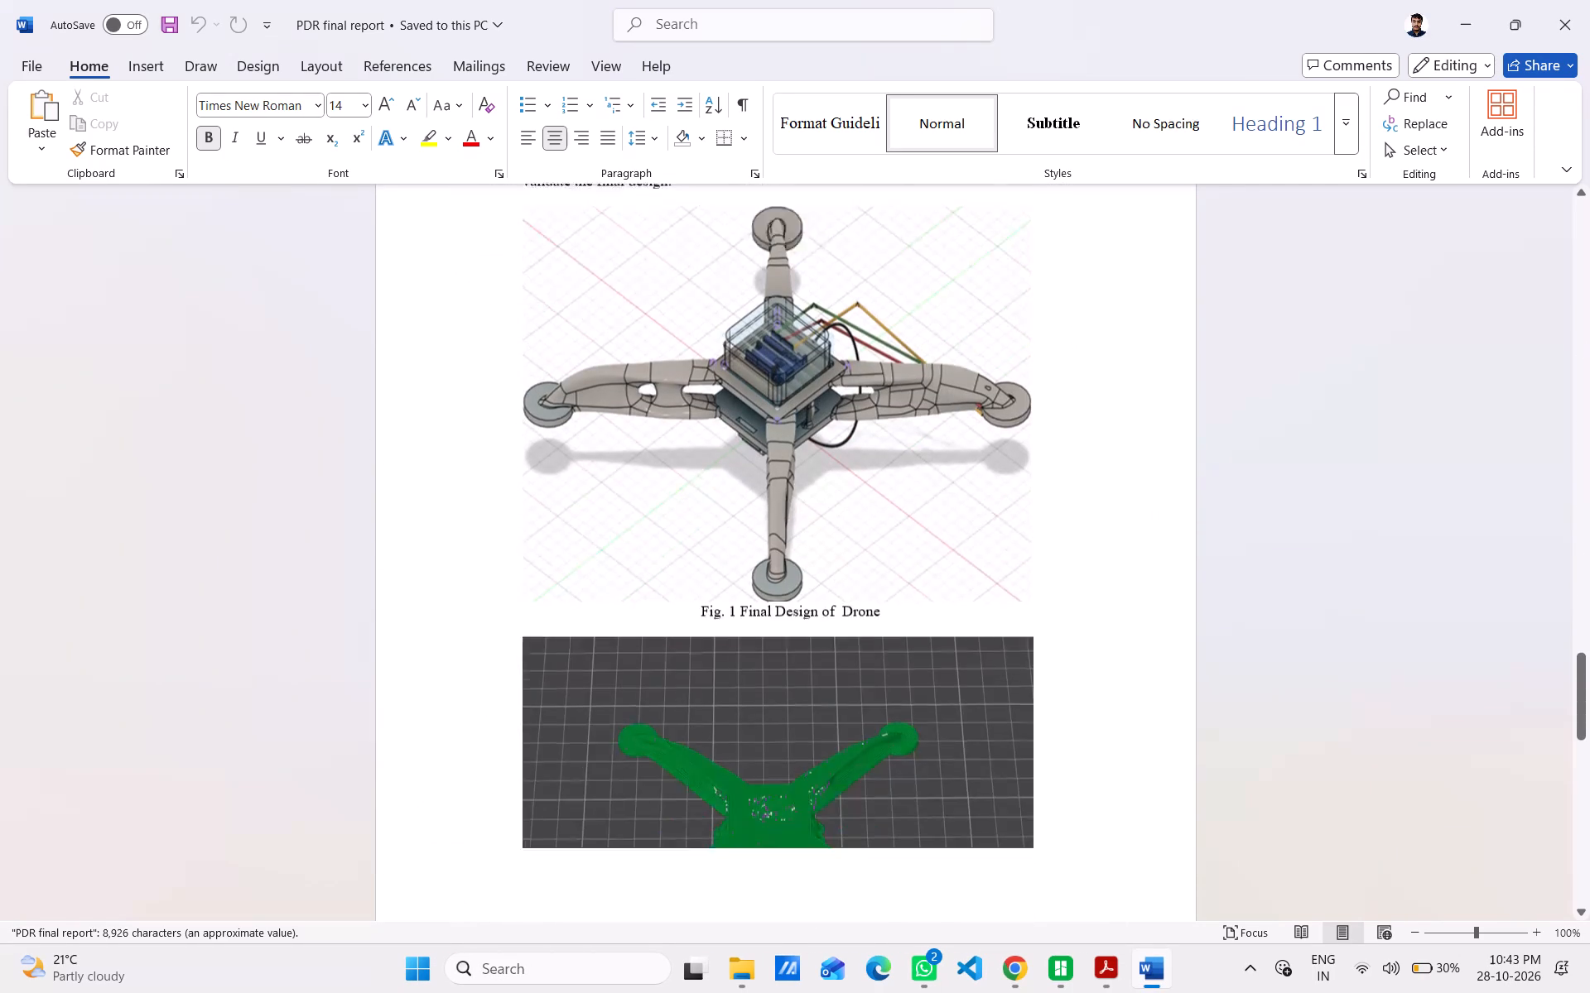
pyautogui.scroll(-1, 941, 664)
pyautogui.click(817, 449)
pyautogui.press('Delete')
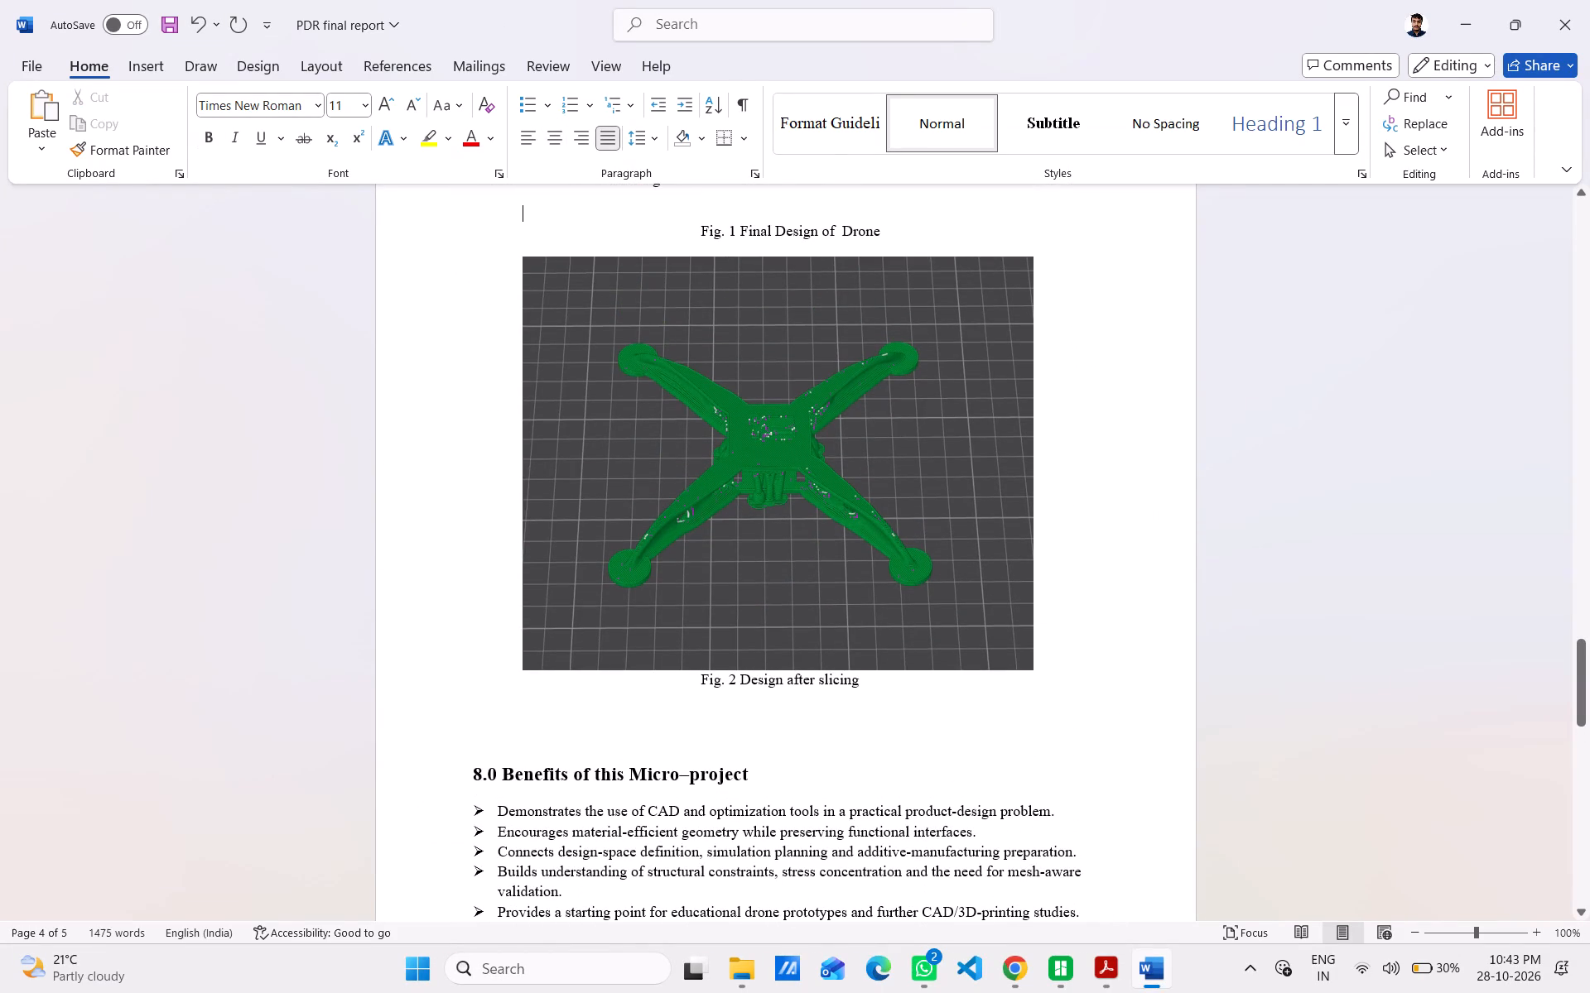
pyautogui.click(817, 449)
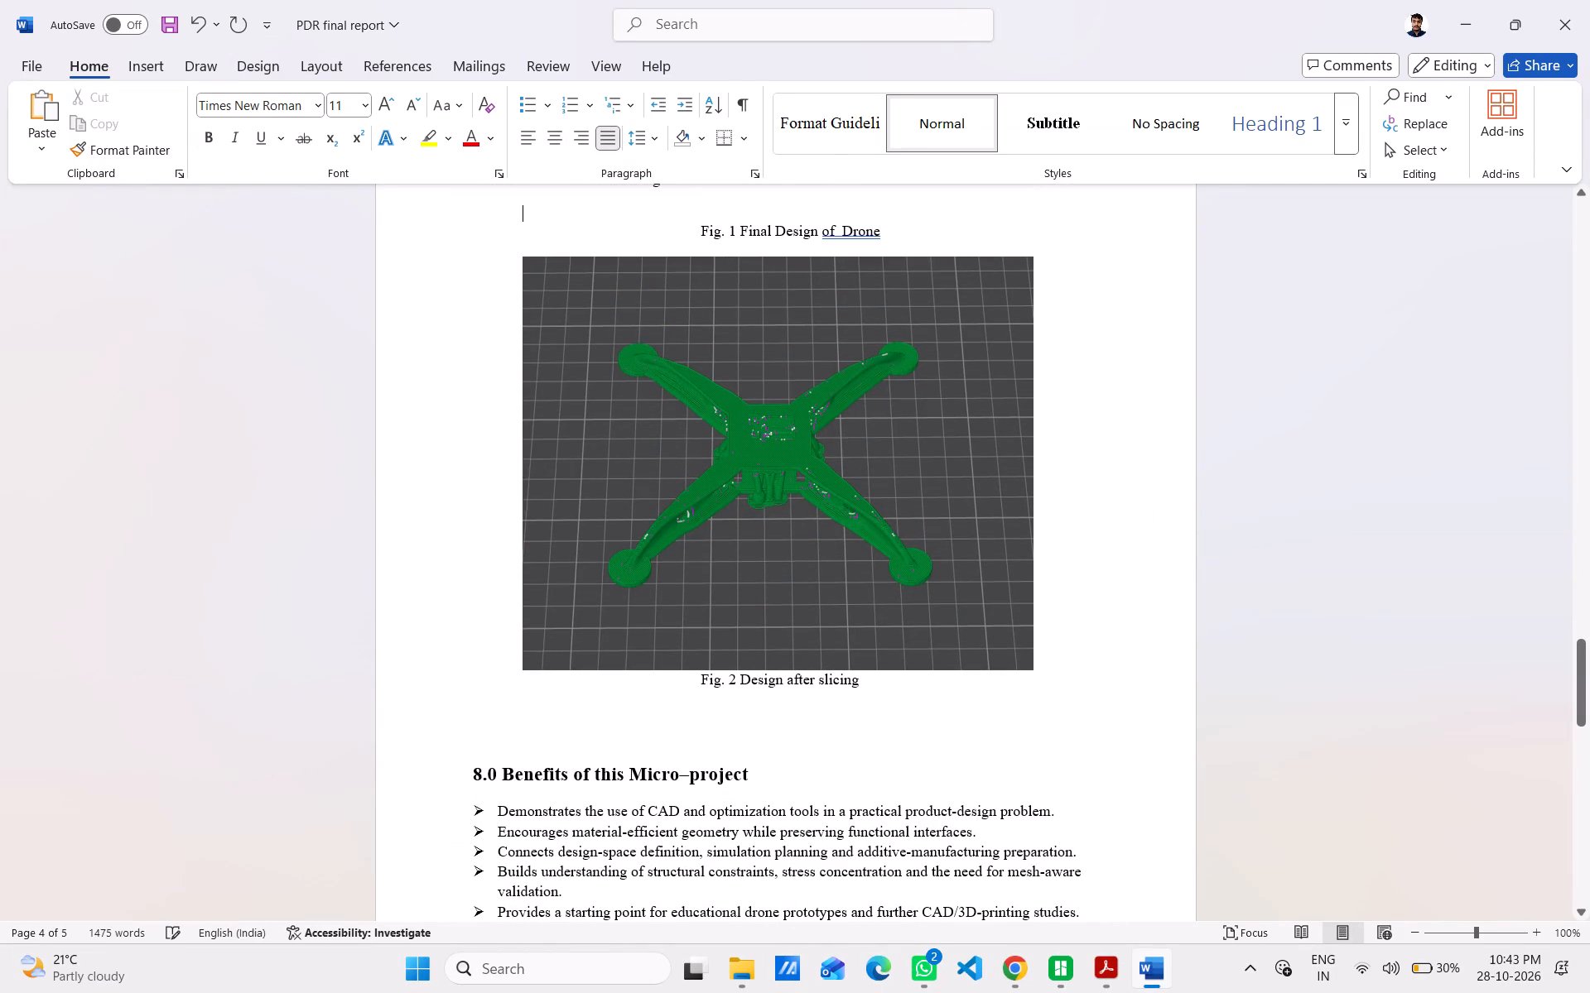
pyautogui.press('Delete')
pyautogui.press('Delete')
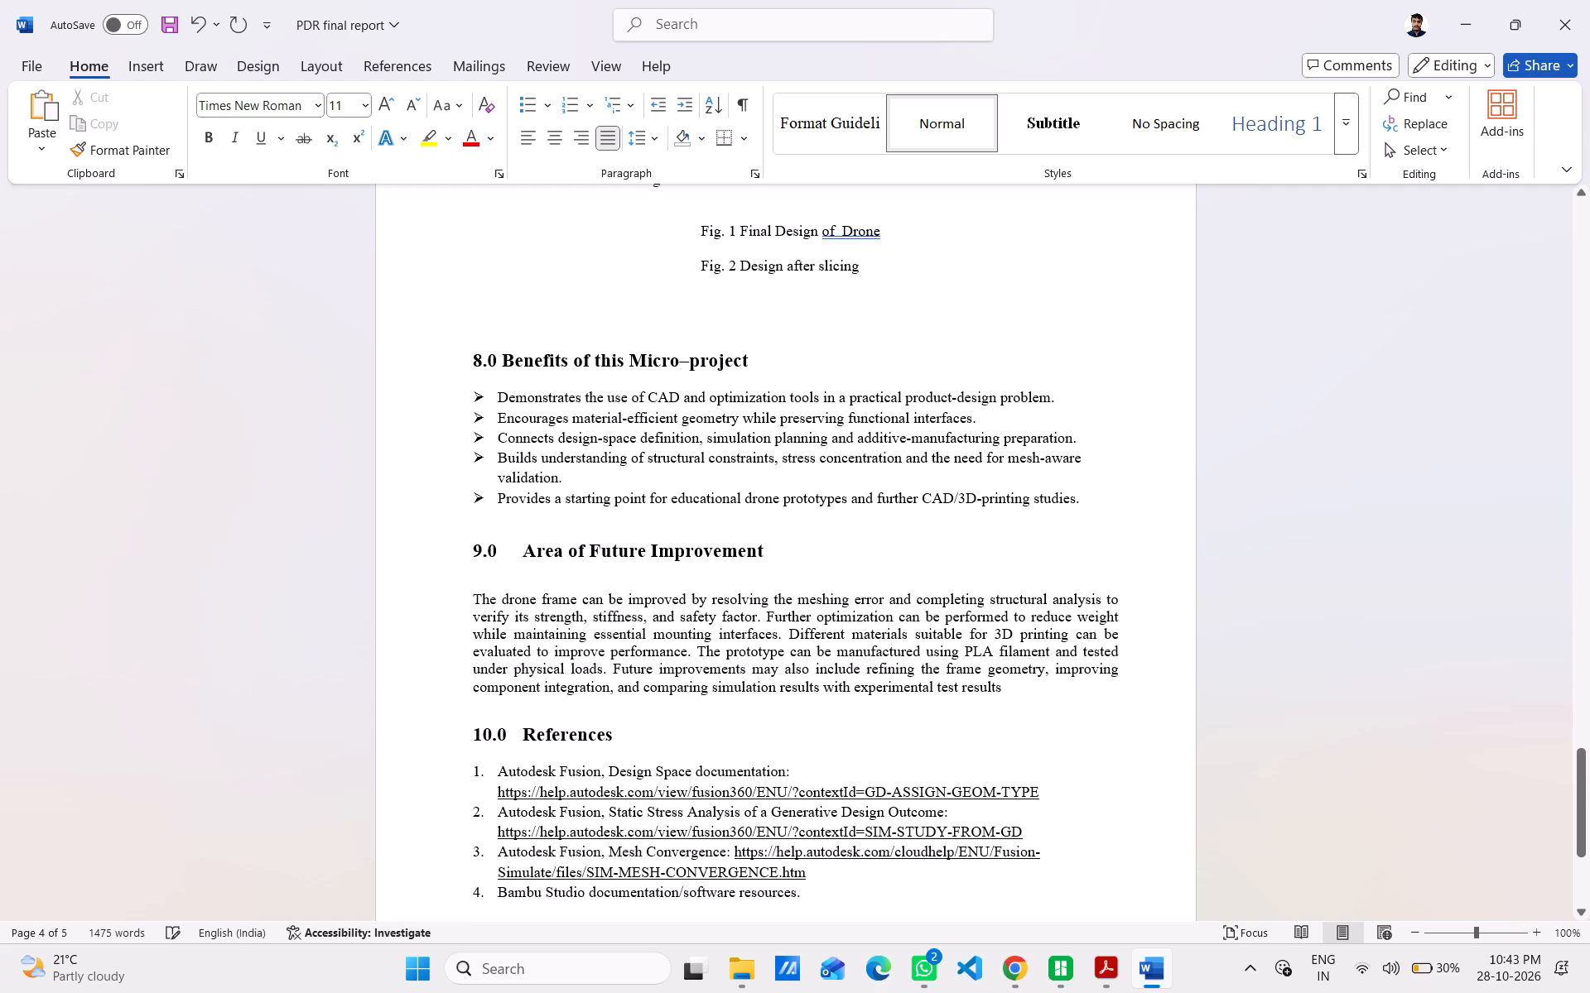
# Delete the captions "Fig. 1 Final Design of Drone" and "Fig. 2 Design after slicing" below the Conclusion.
pyautogui.moveTo(870, 258); pyautogui.dragTo(705, 234)
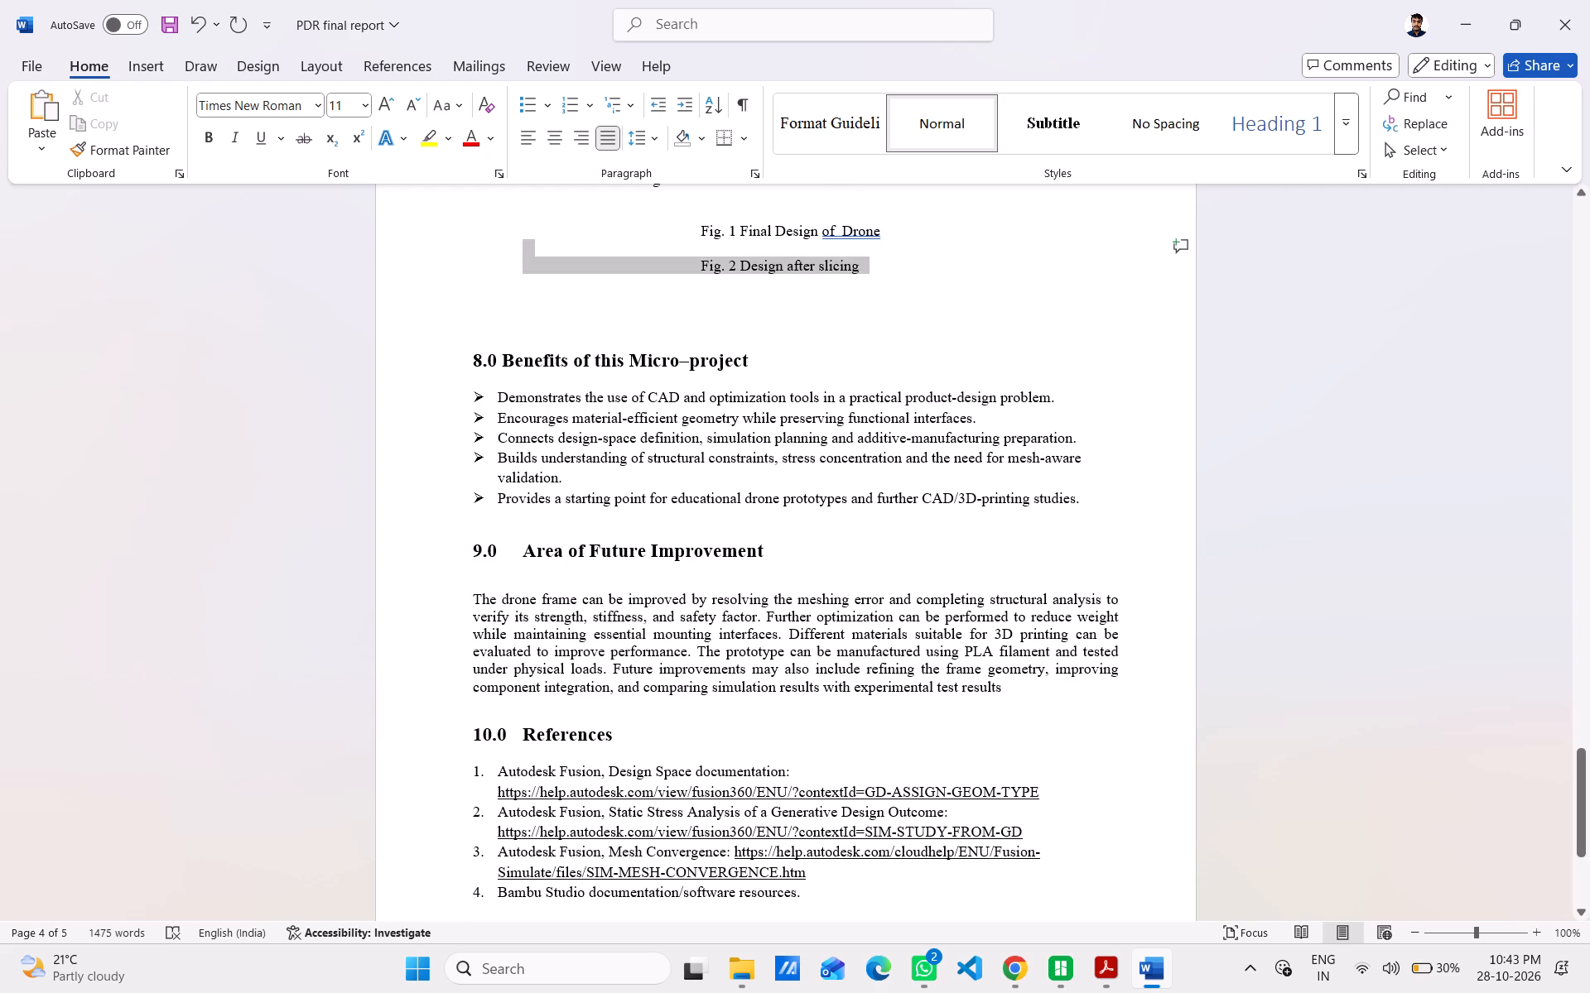
pyautogui.moveTo(705, 234); pyautogui.dragTo(705, 233)
pyautogui.scroll(1, 705, 233)
pyautogui.press('Delete')
pyautogui.press('Delete')
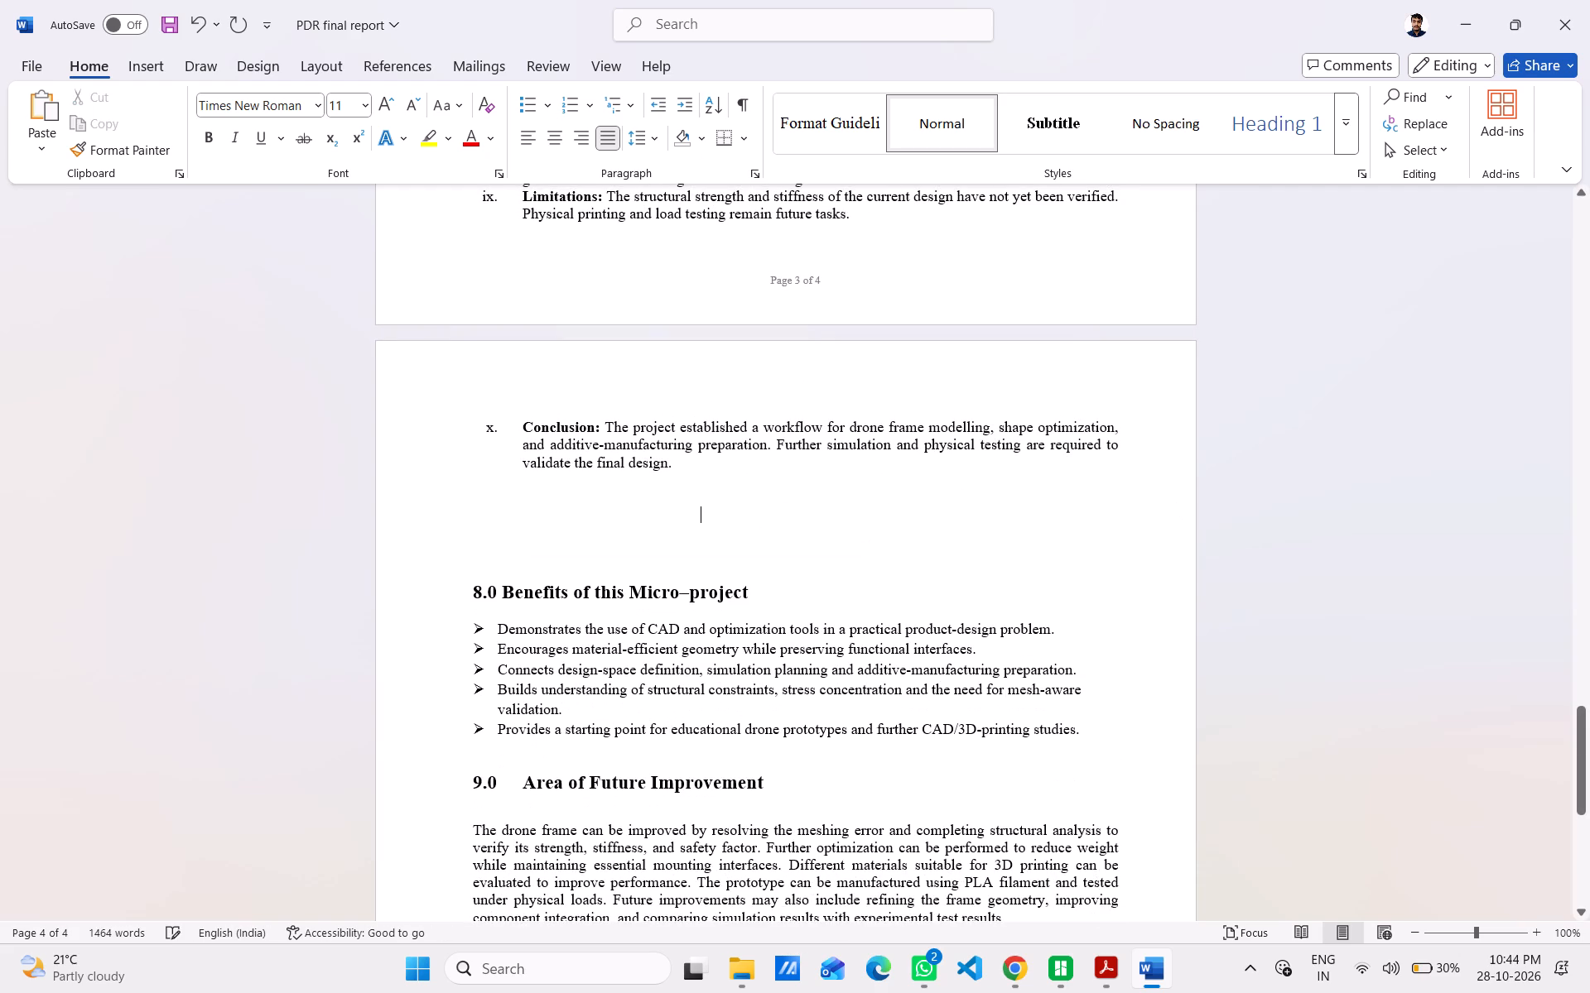
# Remove the extra blank lines between the Conclusion and section 8.0, and close the report, saving it in the Downloads folder.
pyautogui.press('Delete')
pyautogui.press('Delete')
pyautogui.press('Delete')
pyautogui.press('Delete')
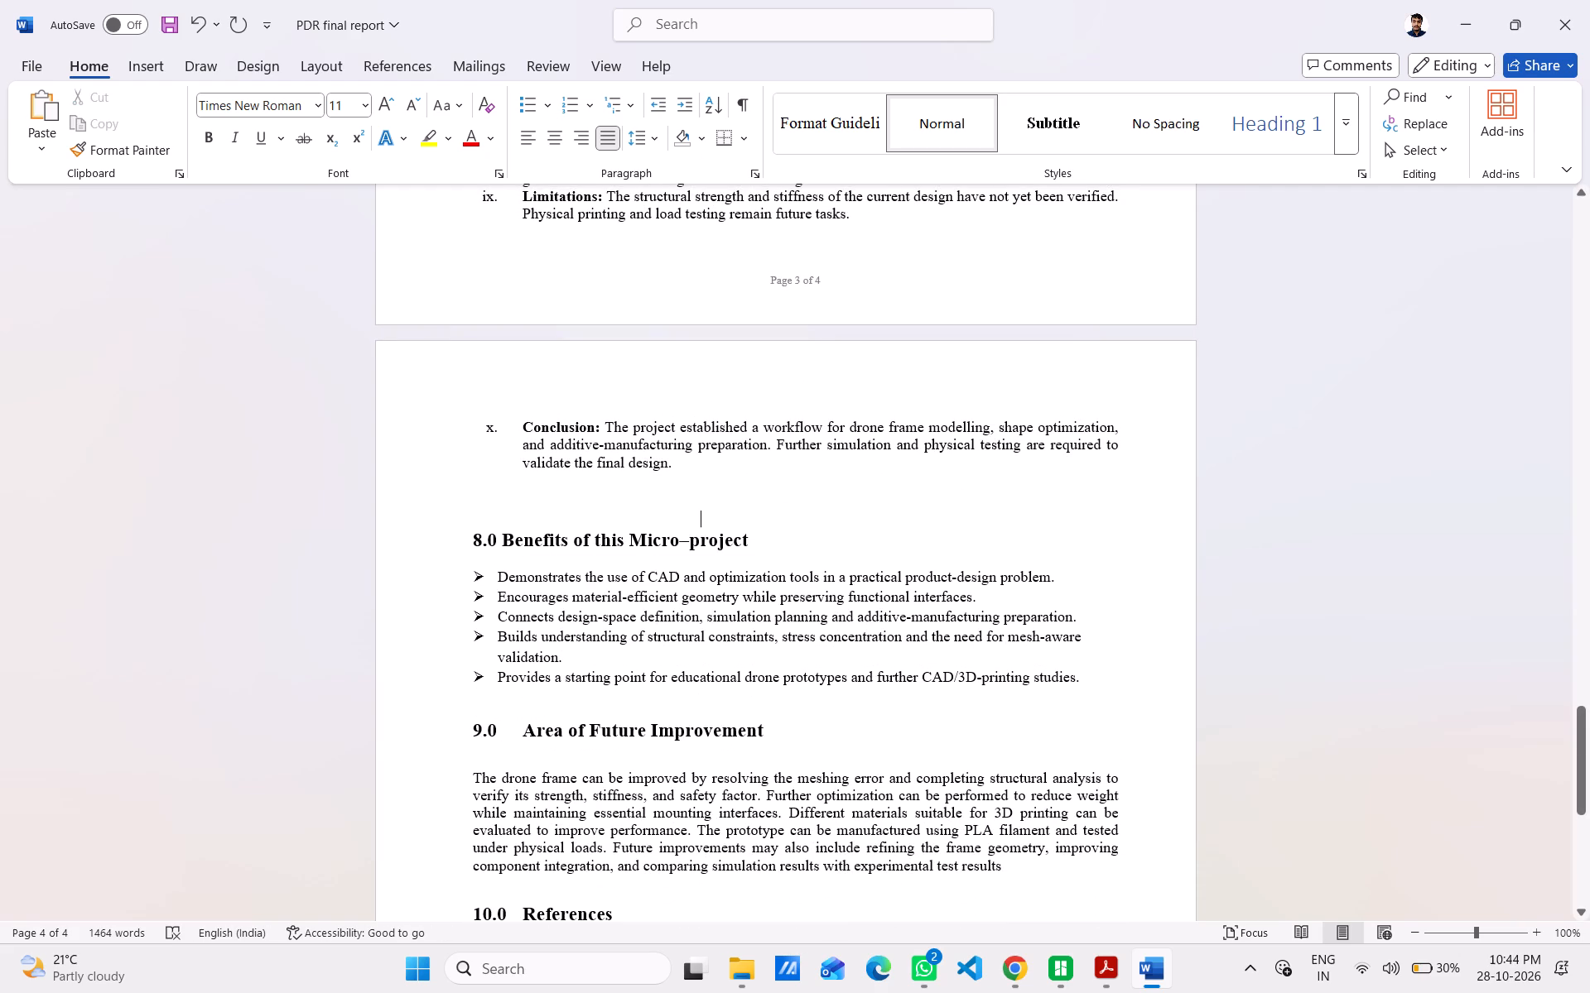
pyautogui.press('Up')
pyautogui.press('Delete')
pyautogui.press('Up')
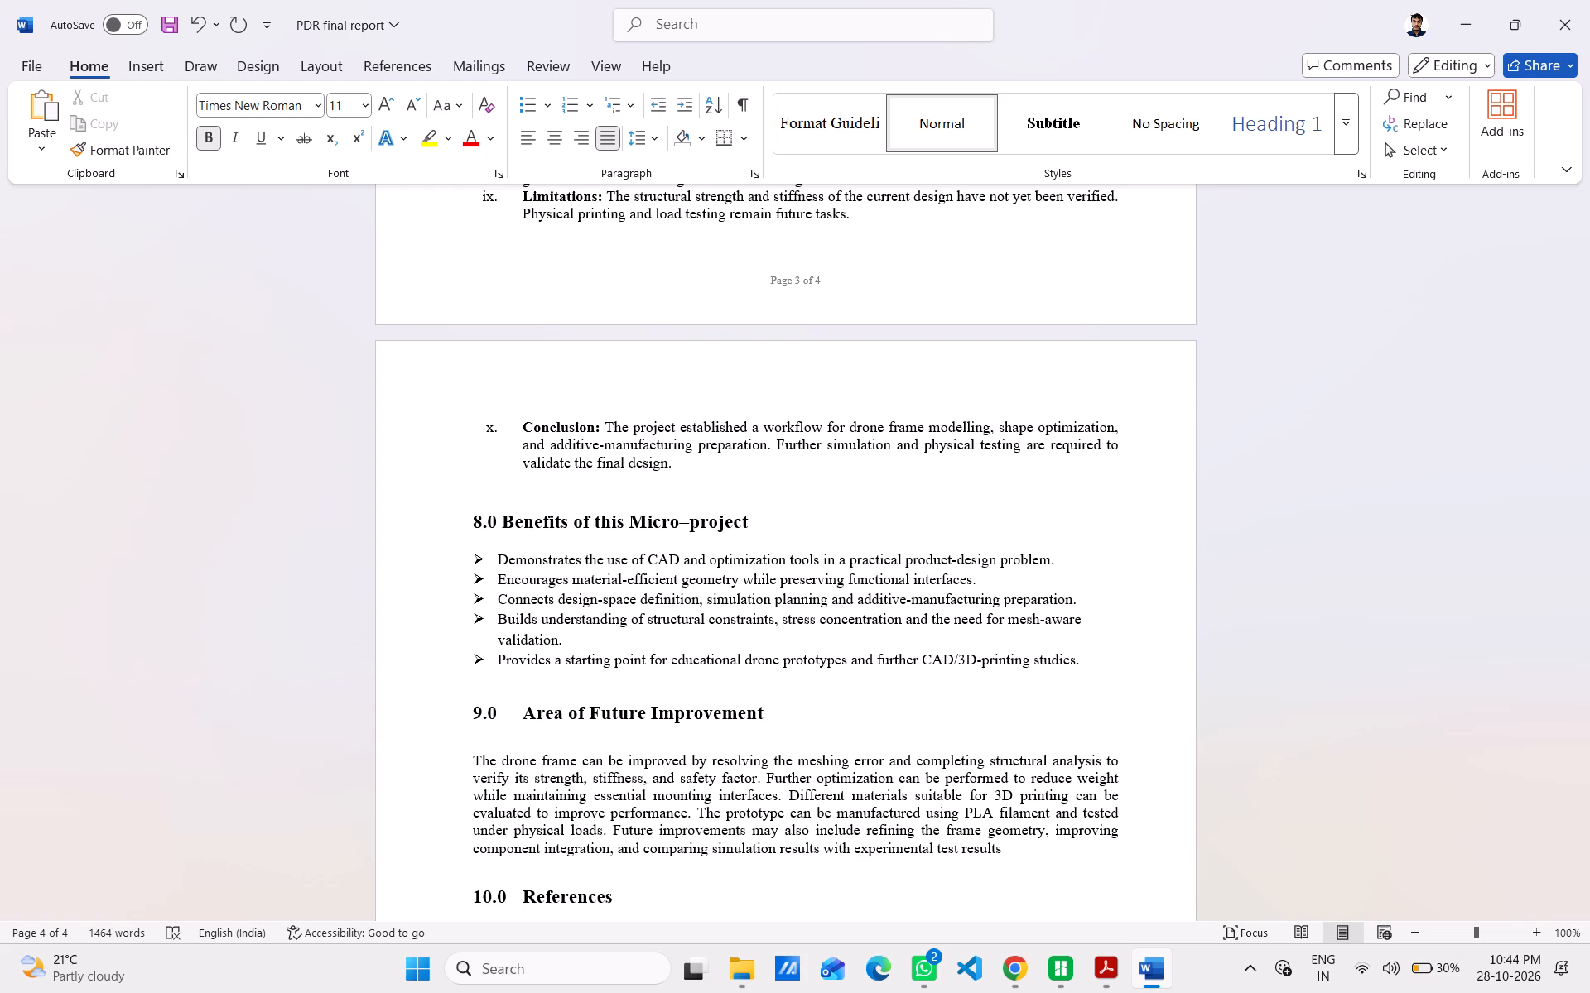
pyautogui.press('Delete')
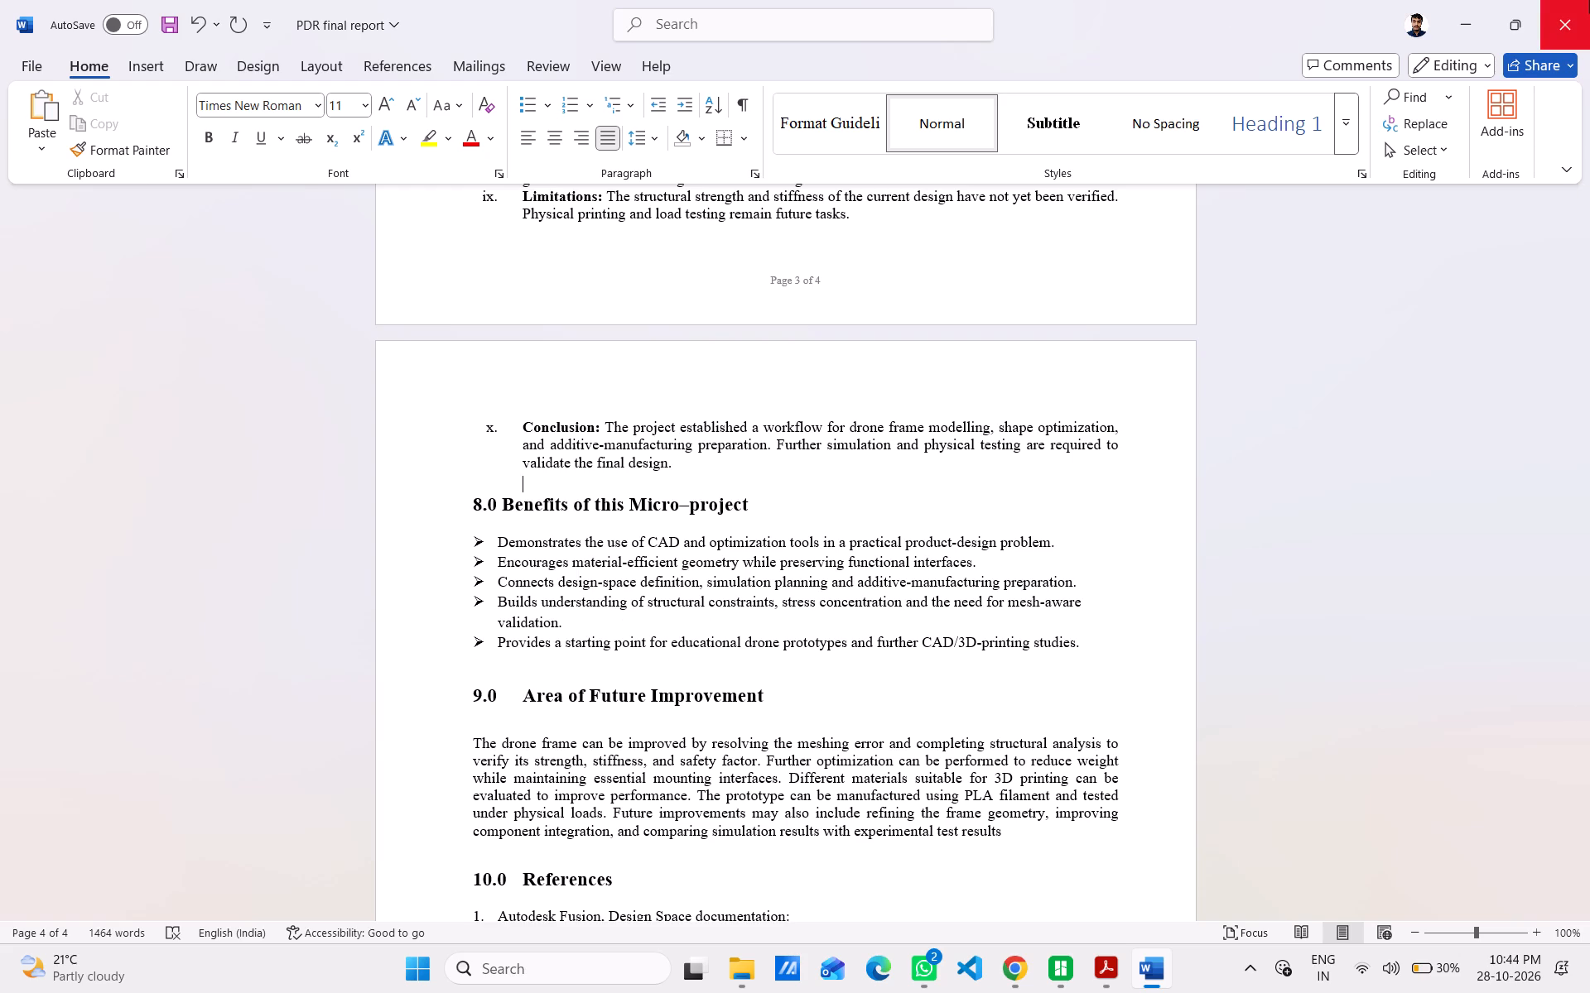
pyautogui.click(1589, 0)
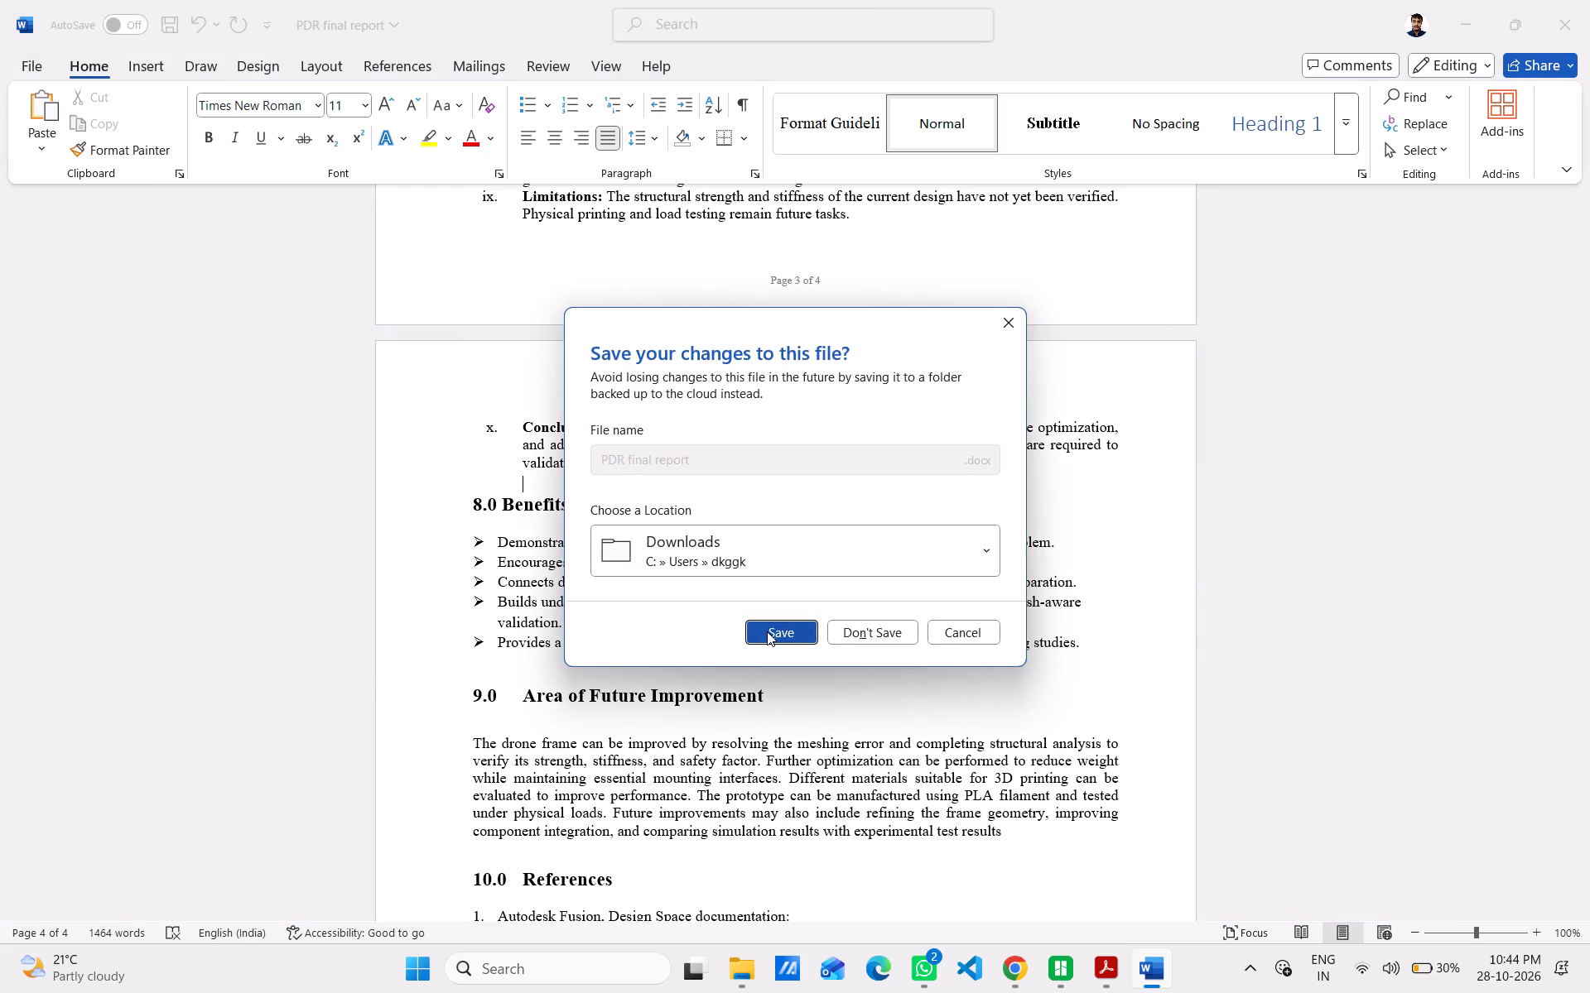
pyautogui.click(767, 631)
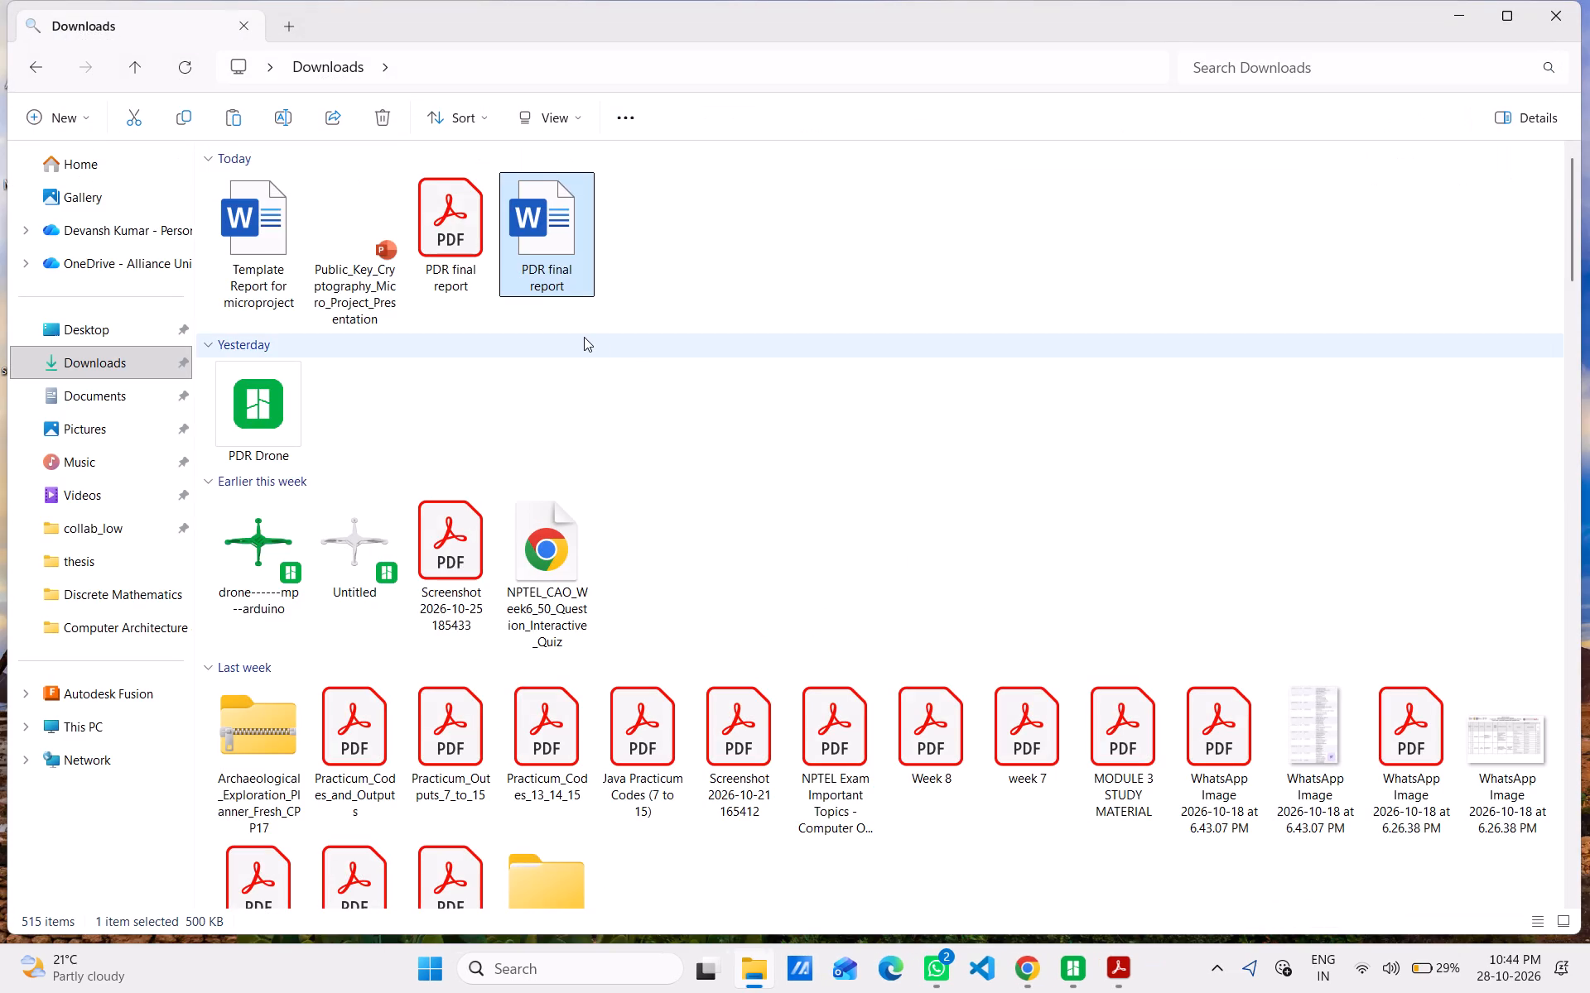
# Copy the edited PDR final report Word file from the Downloads folder in File Explorer.
pyautogui.hotkey('ctrl', 'c')
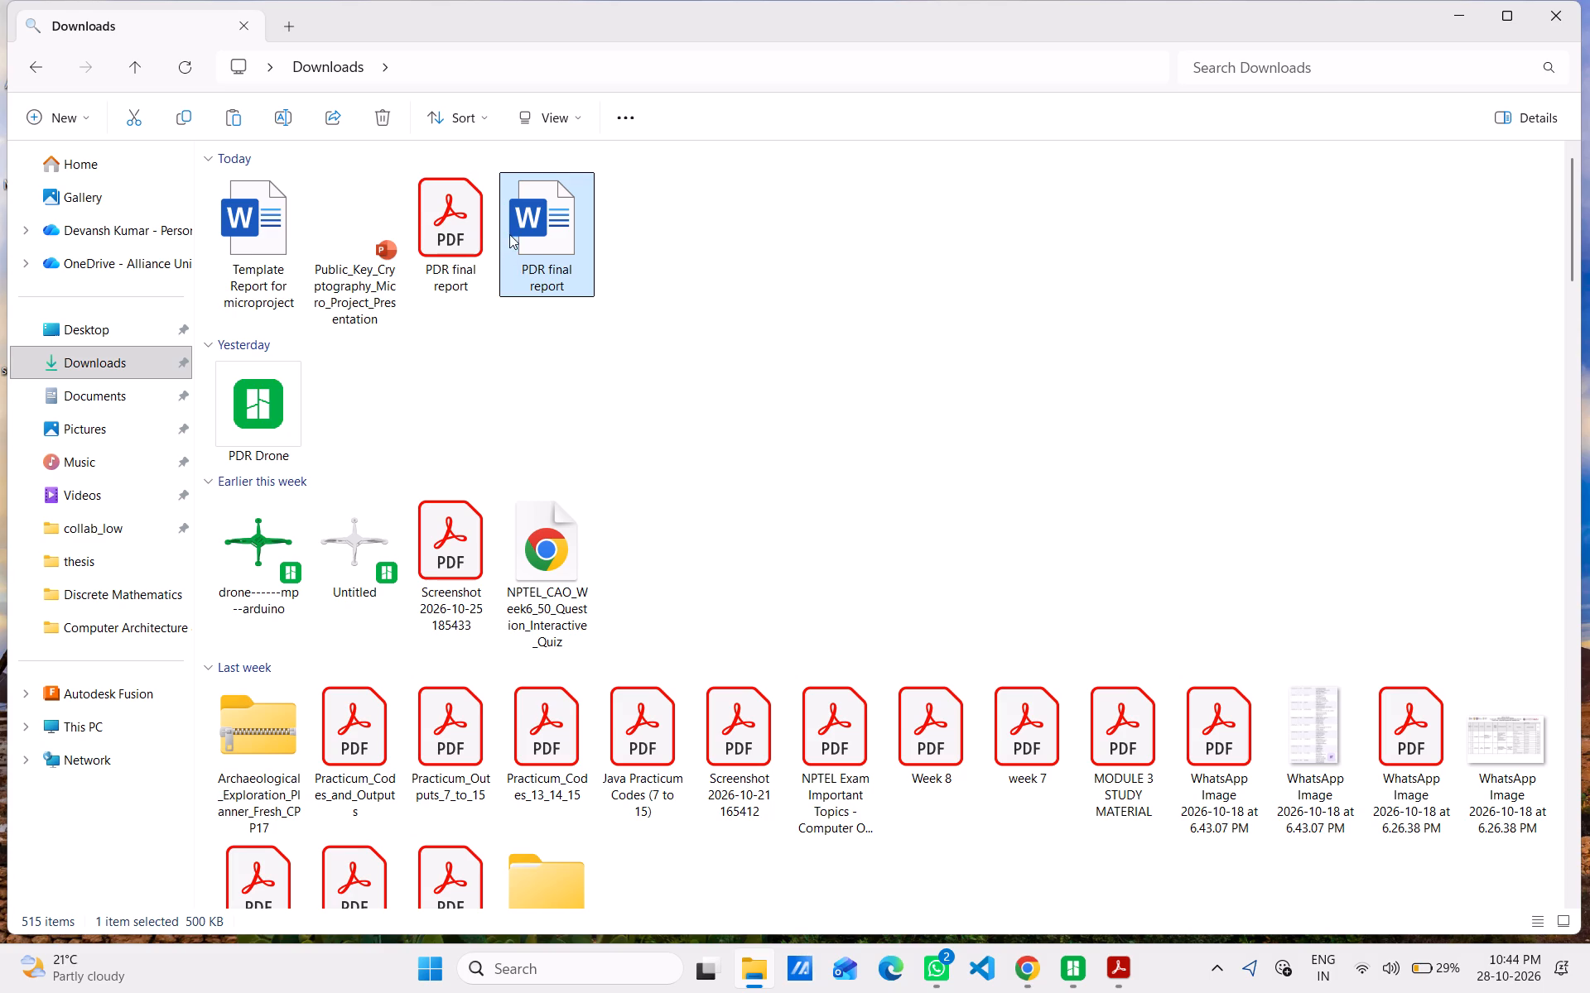
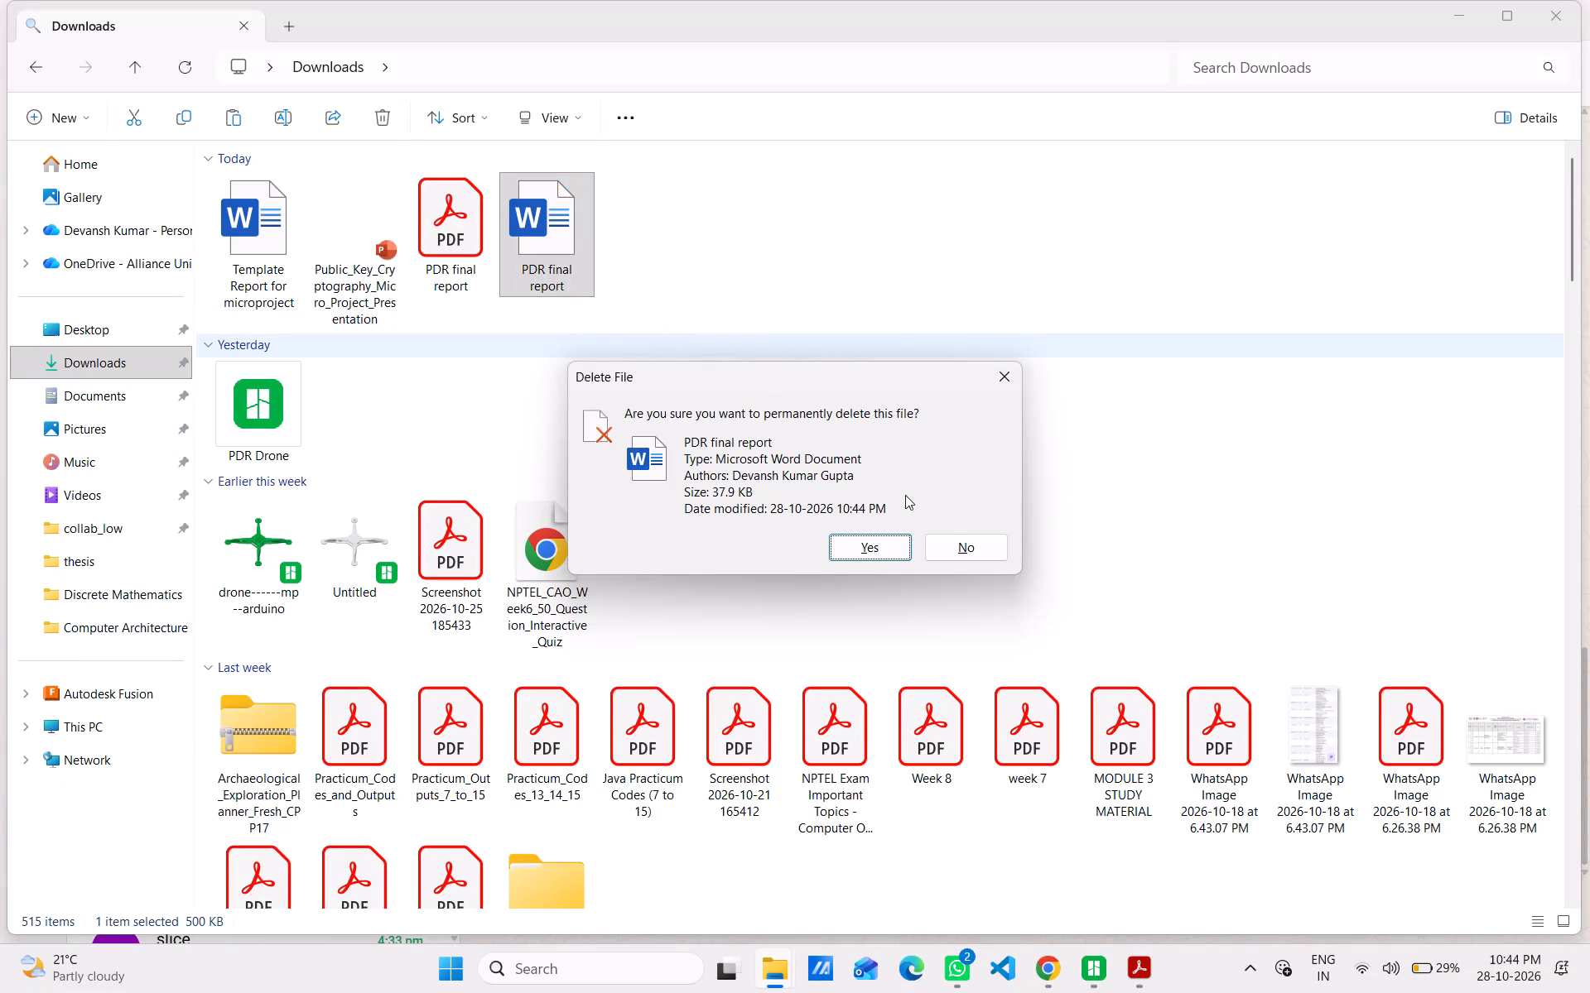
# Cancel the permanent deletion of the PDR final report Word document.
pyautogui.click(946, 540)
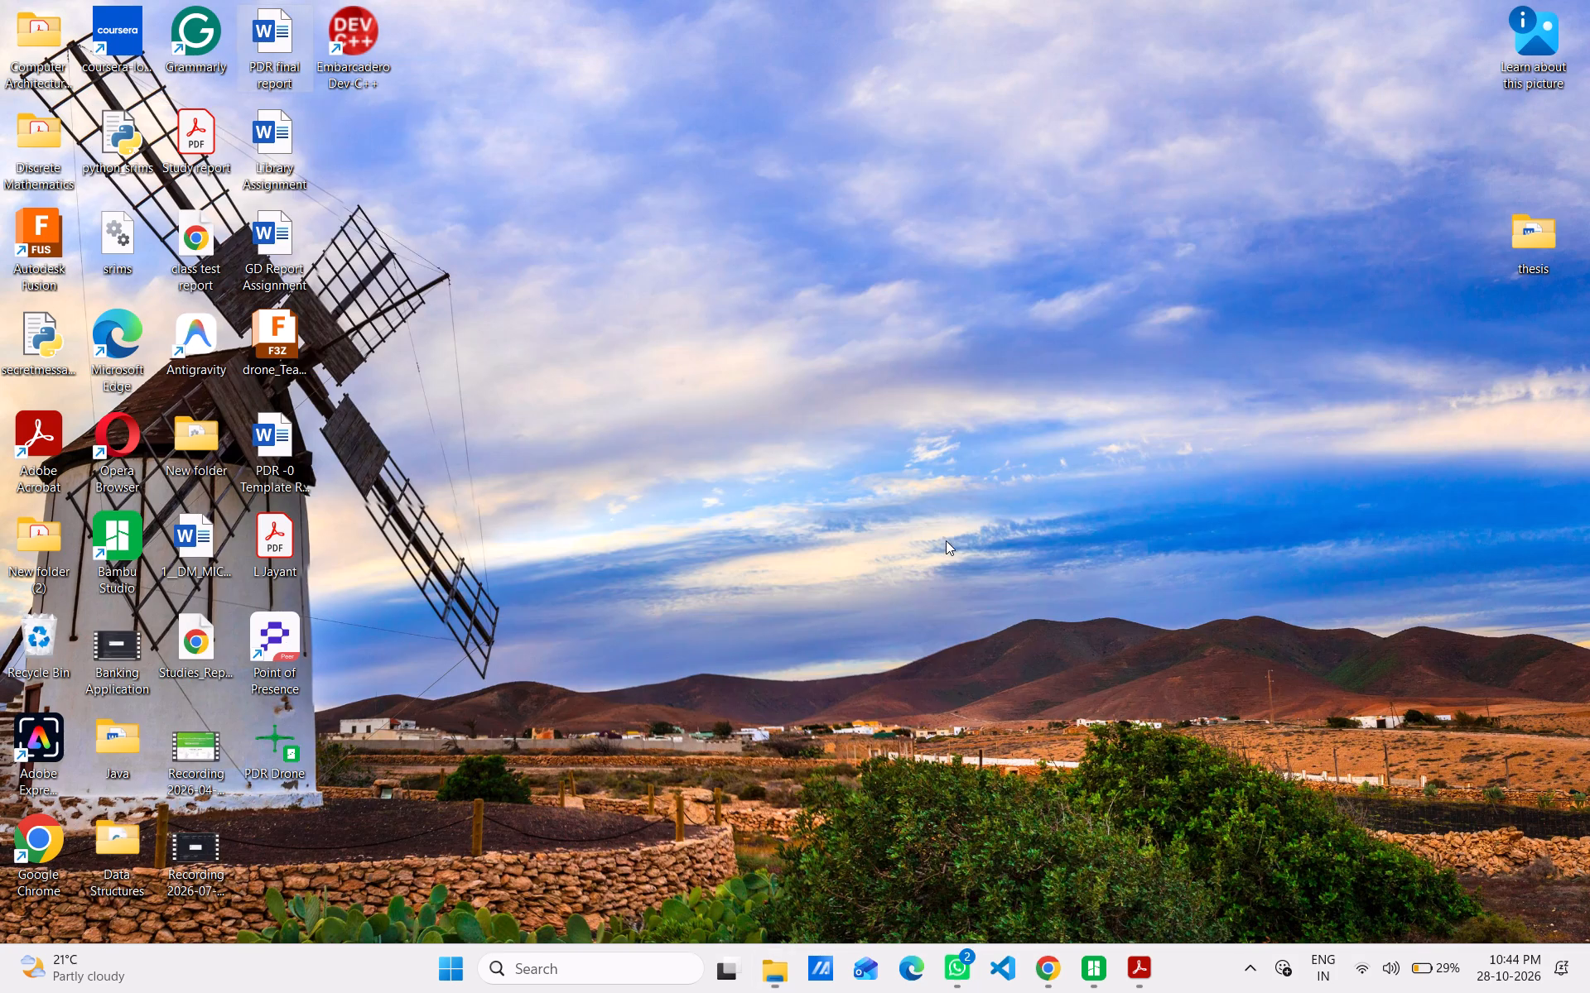
# Open the PDR final report Word document stored on the desktop.
pyautogui.doubleClick(263, 41)
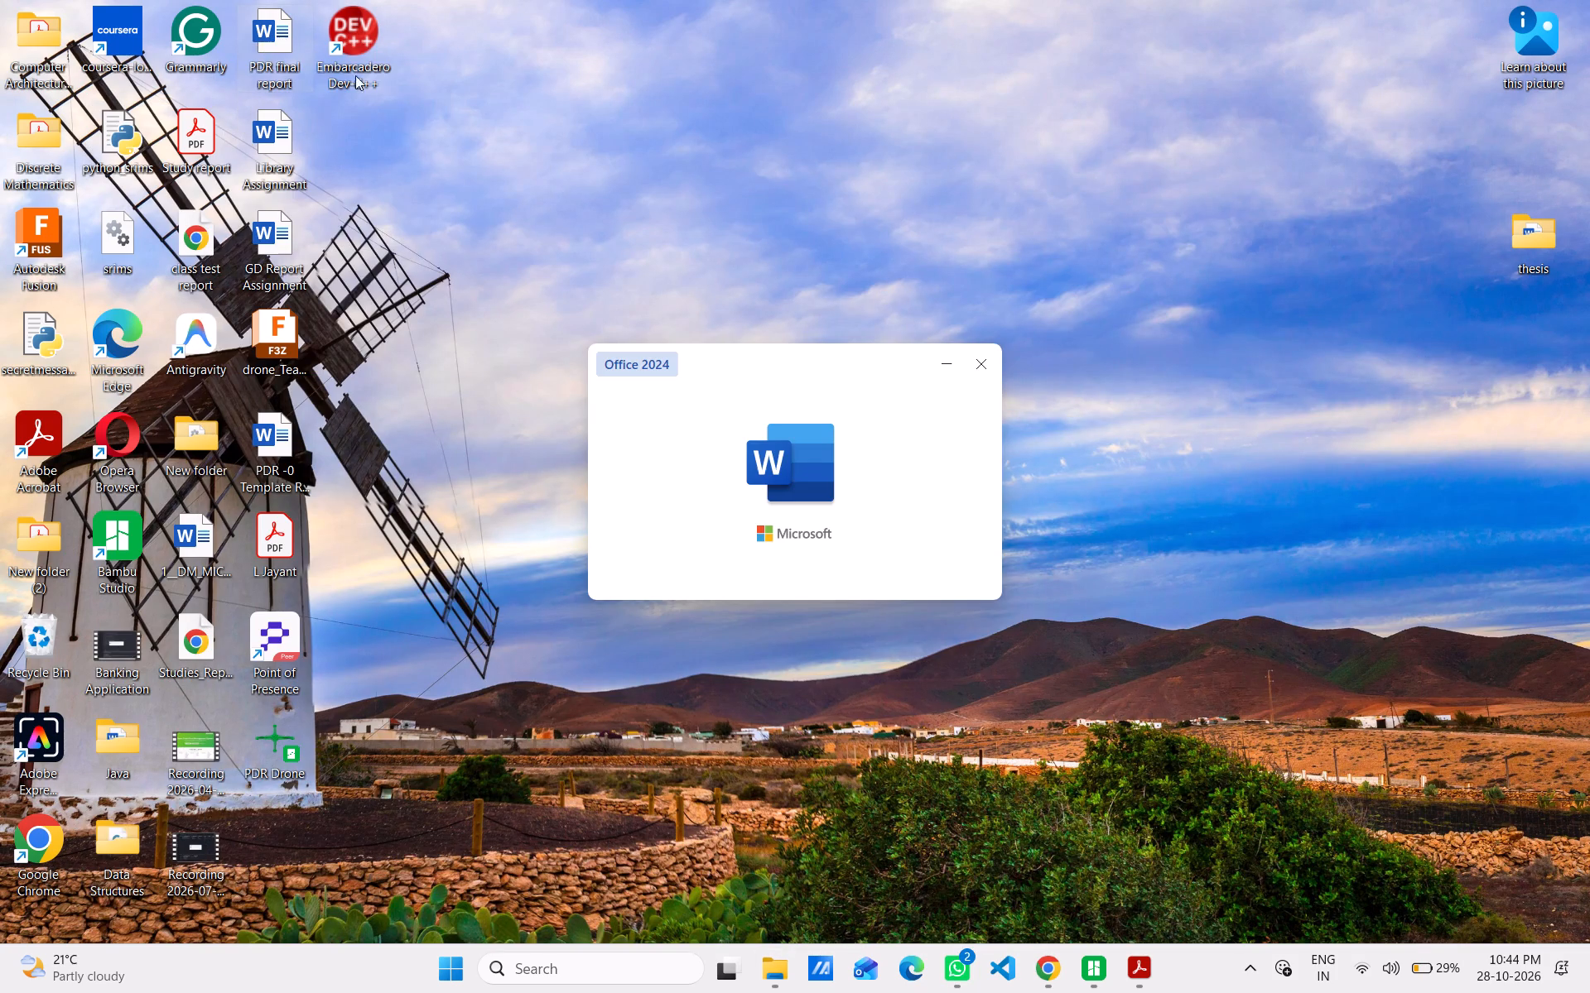
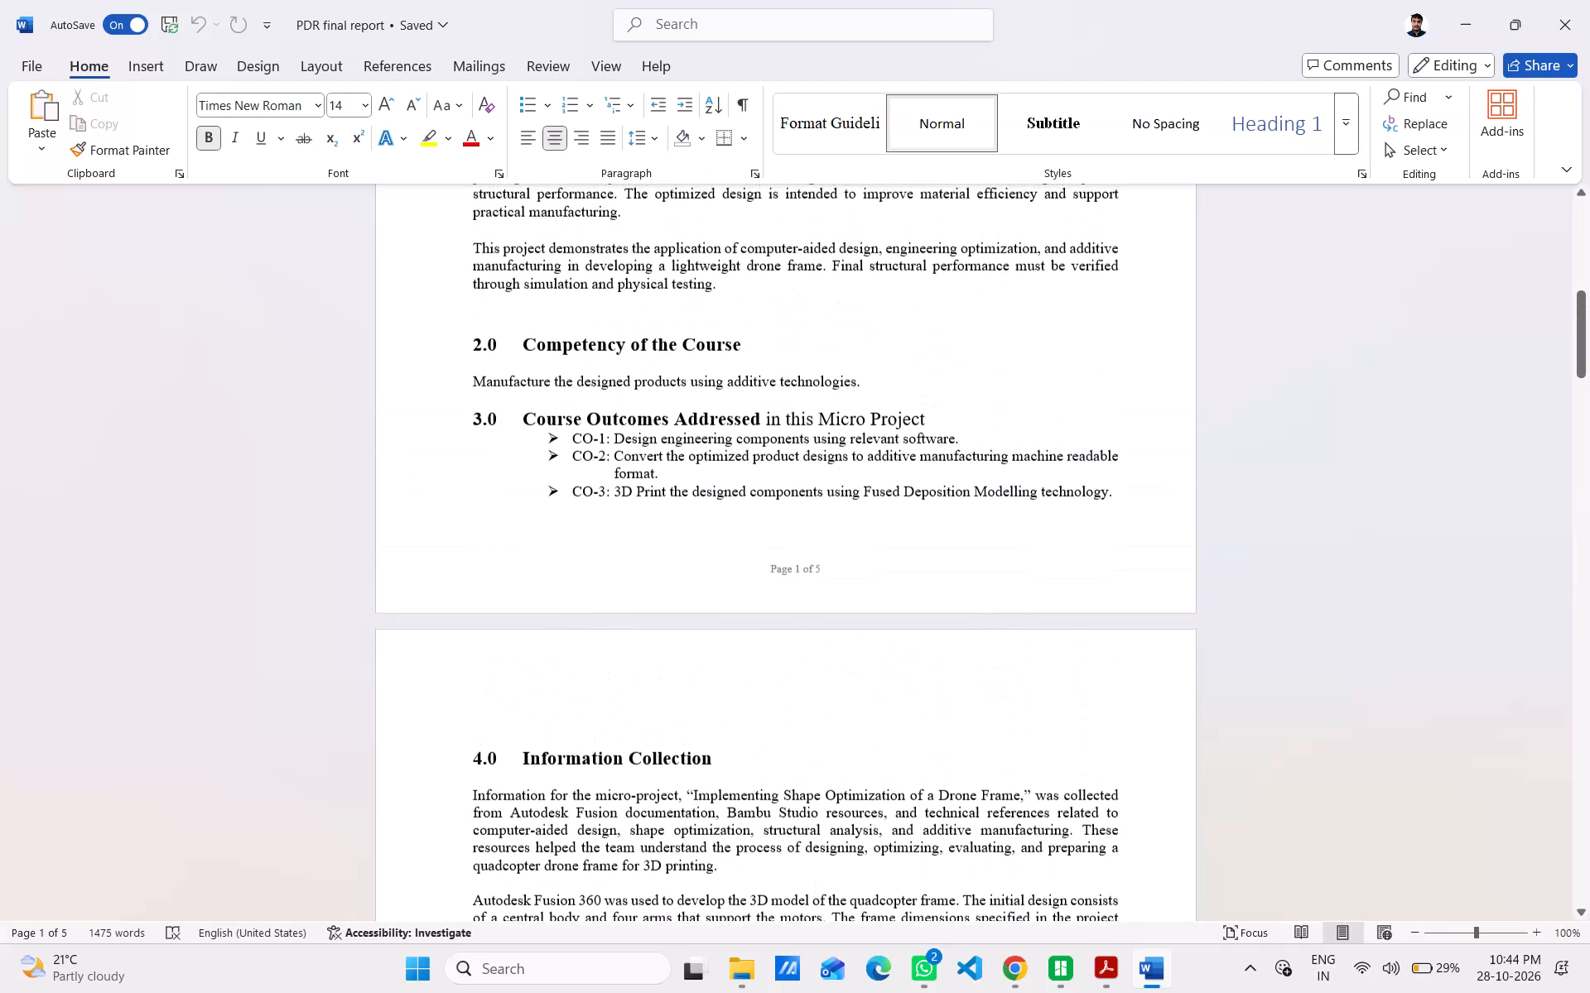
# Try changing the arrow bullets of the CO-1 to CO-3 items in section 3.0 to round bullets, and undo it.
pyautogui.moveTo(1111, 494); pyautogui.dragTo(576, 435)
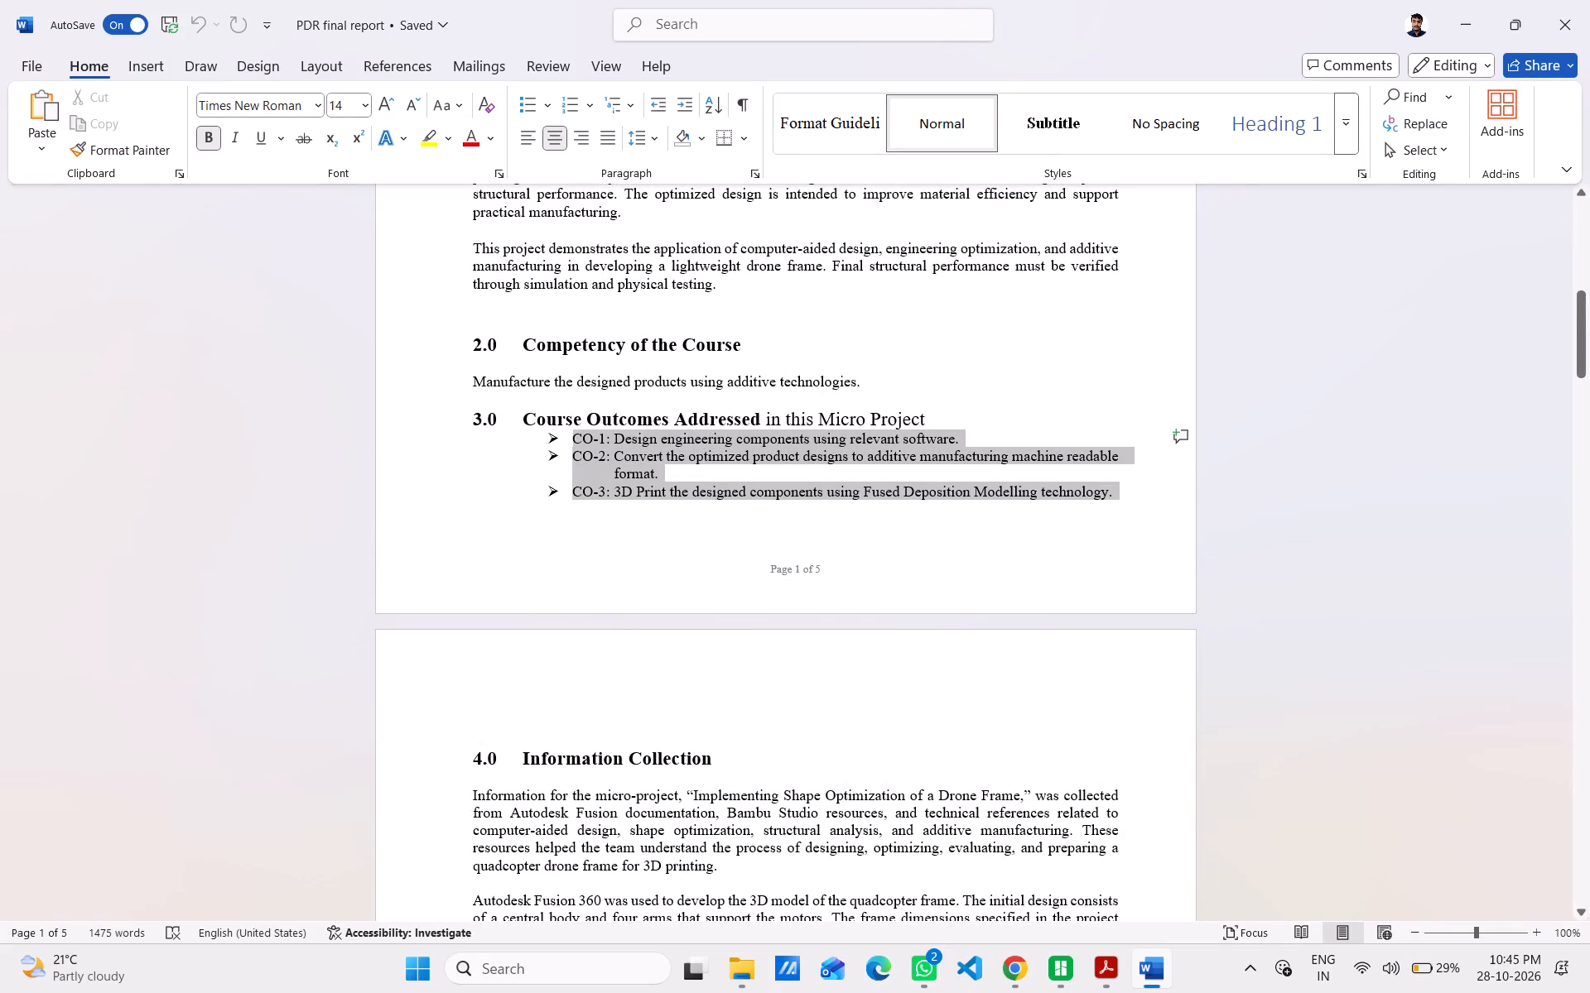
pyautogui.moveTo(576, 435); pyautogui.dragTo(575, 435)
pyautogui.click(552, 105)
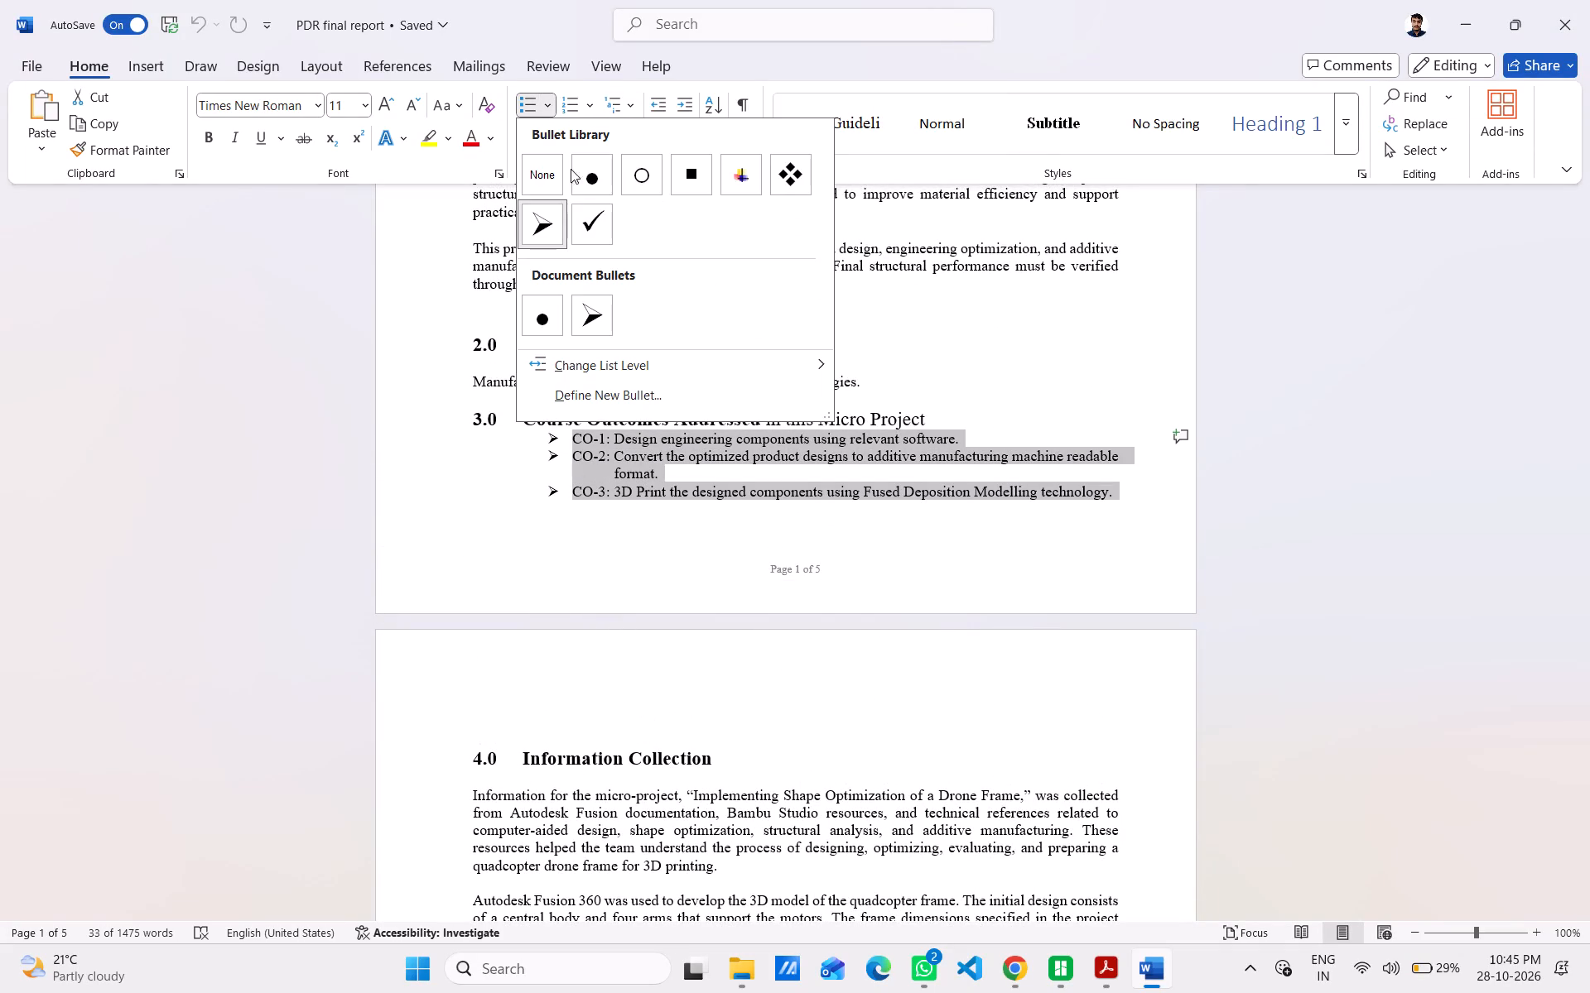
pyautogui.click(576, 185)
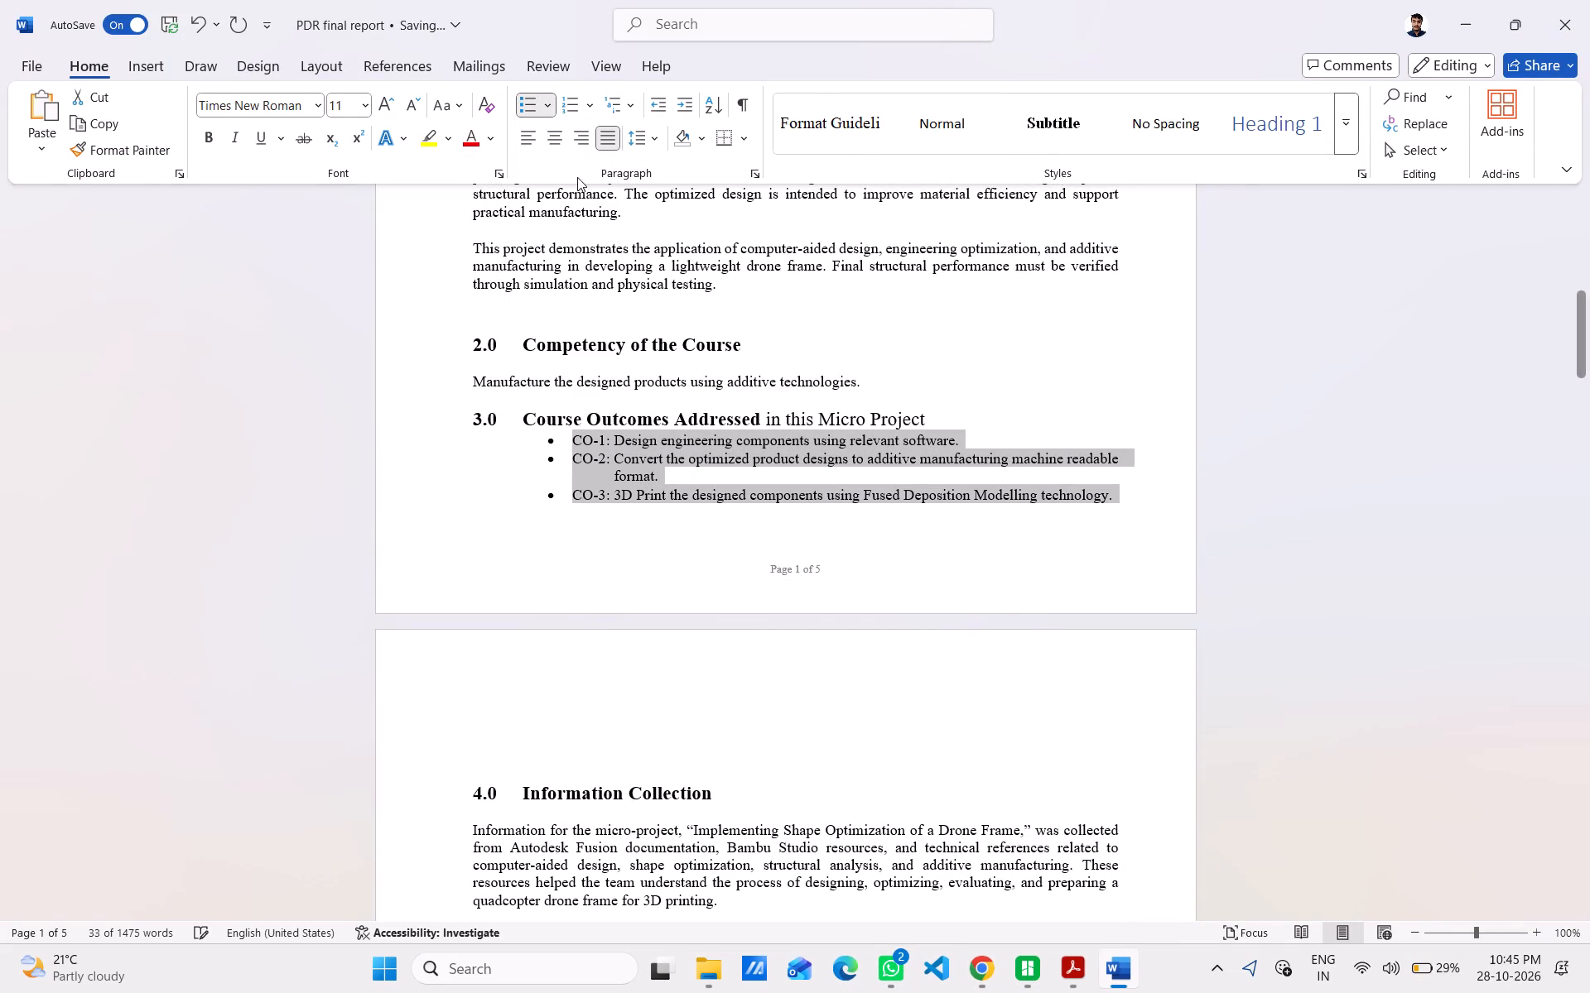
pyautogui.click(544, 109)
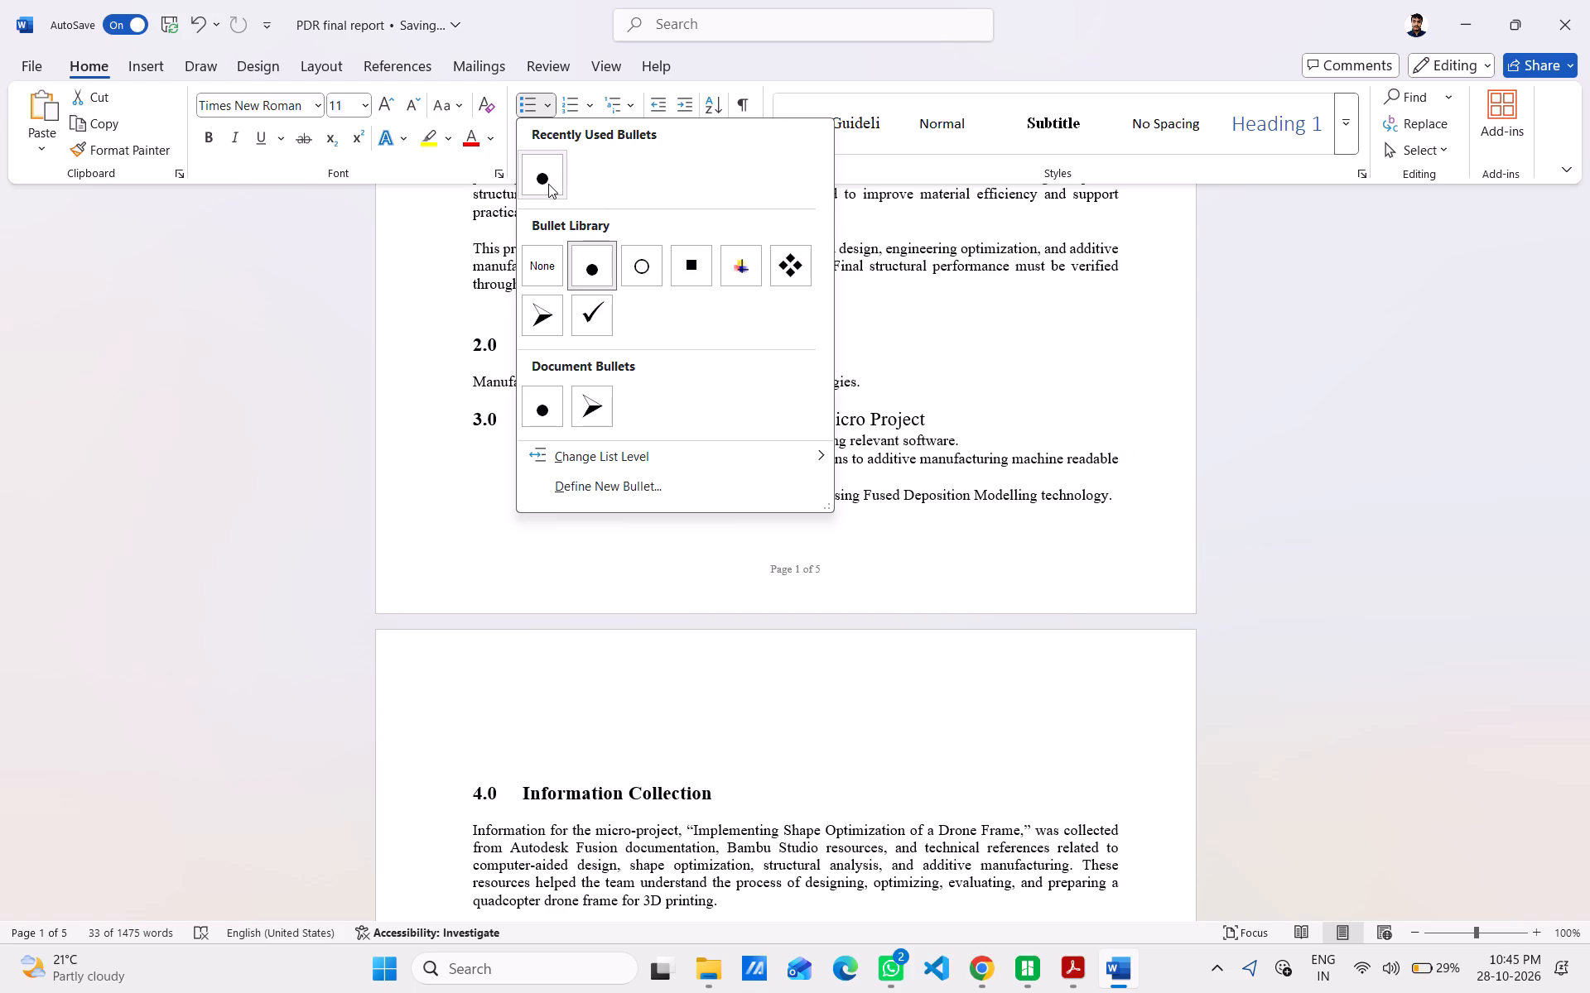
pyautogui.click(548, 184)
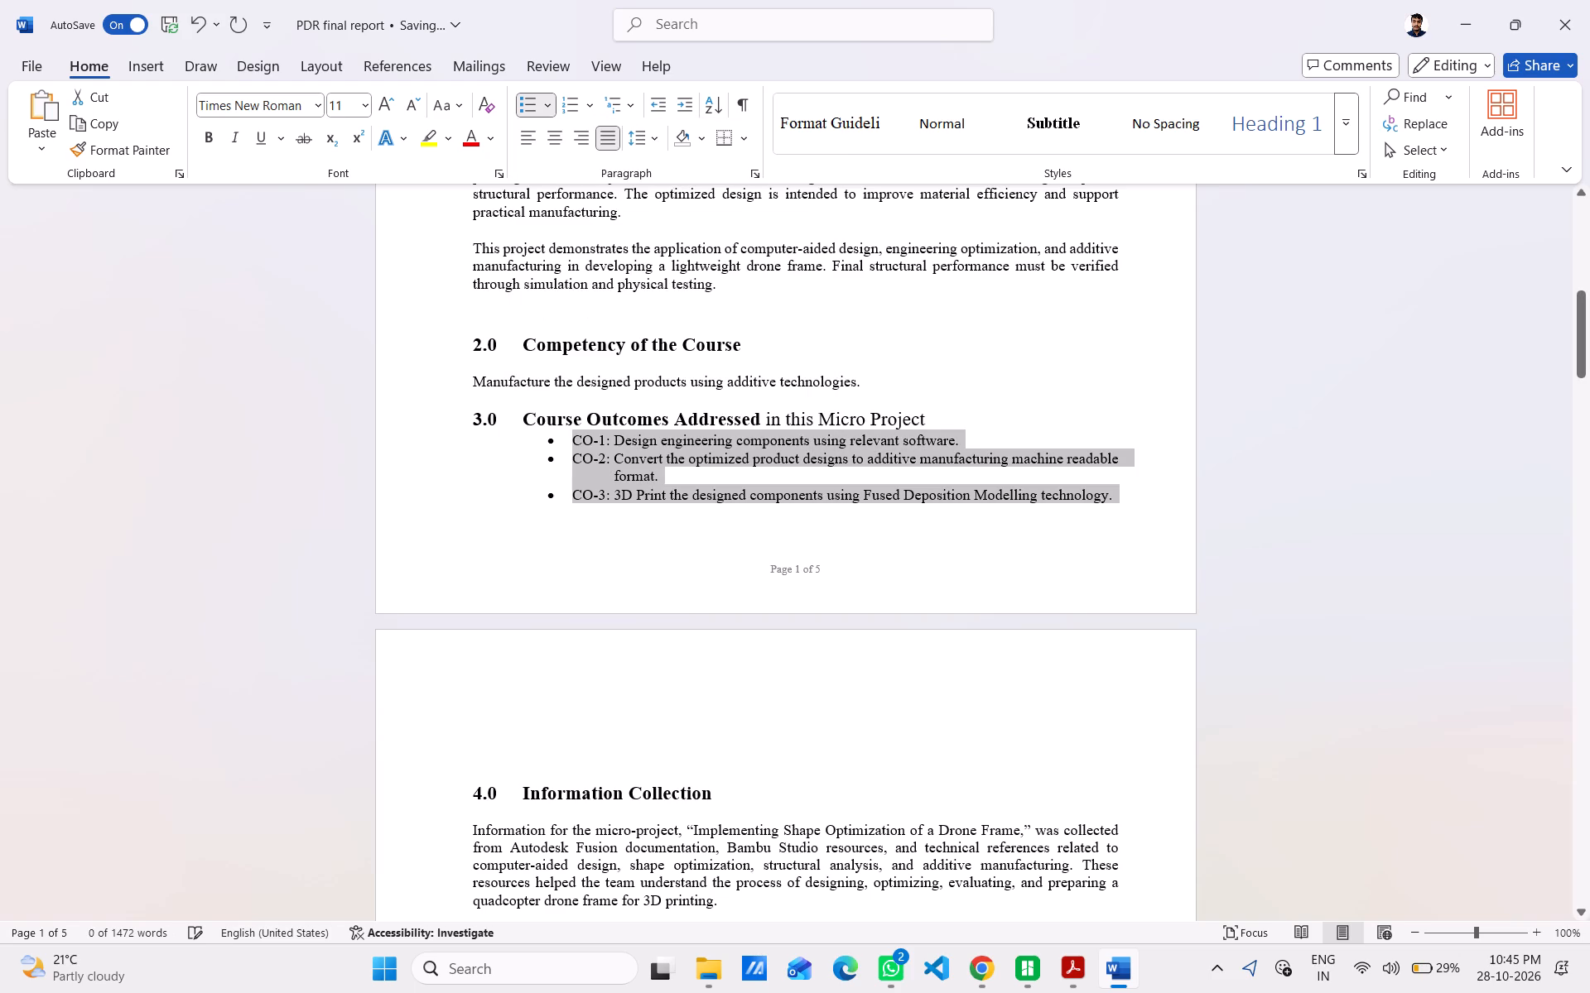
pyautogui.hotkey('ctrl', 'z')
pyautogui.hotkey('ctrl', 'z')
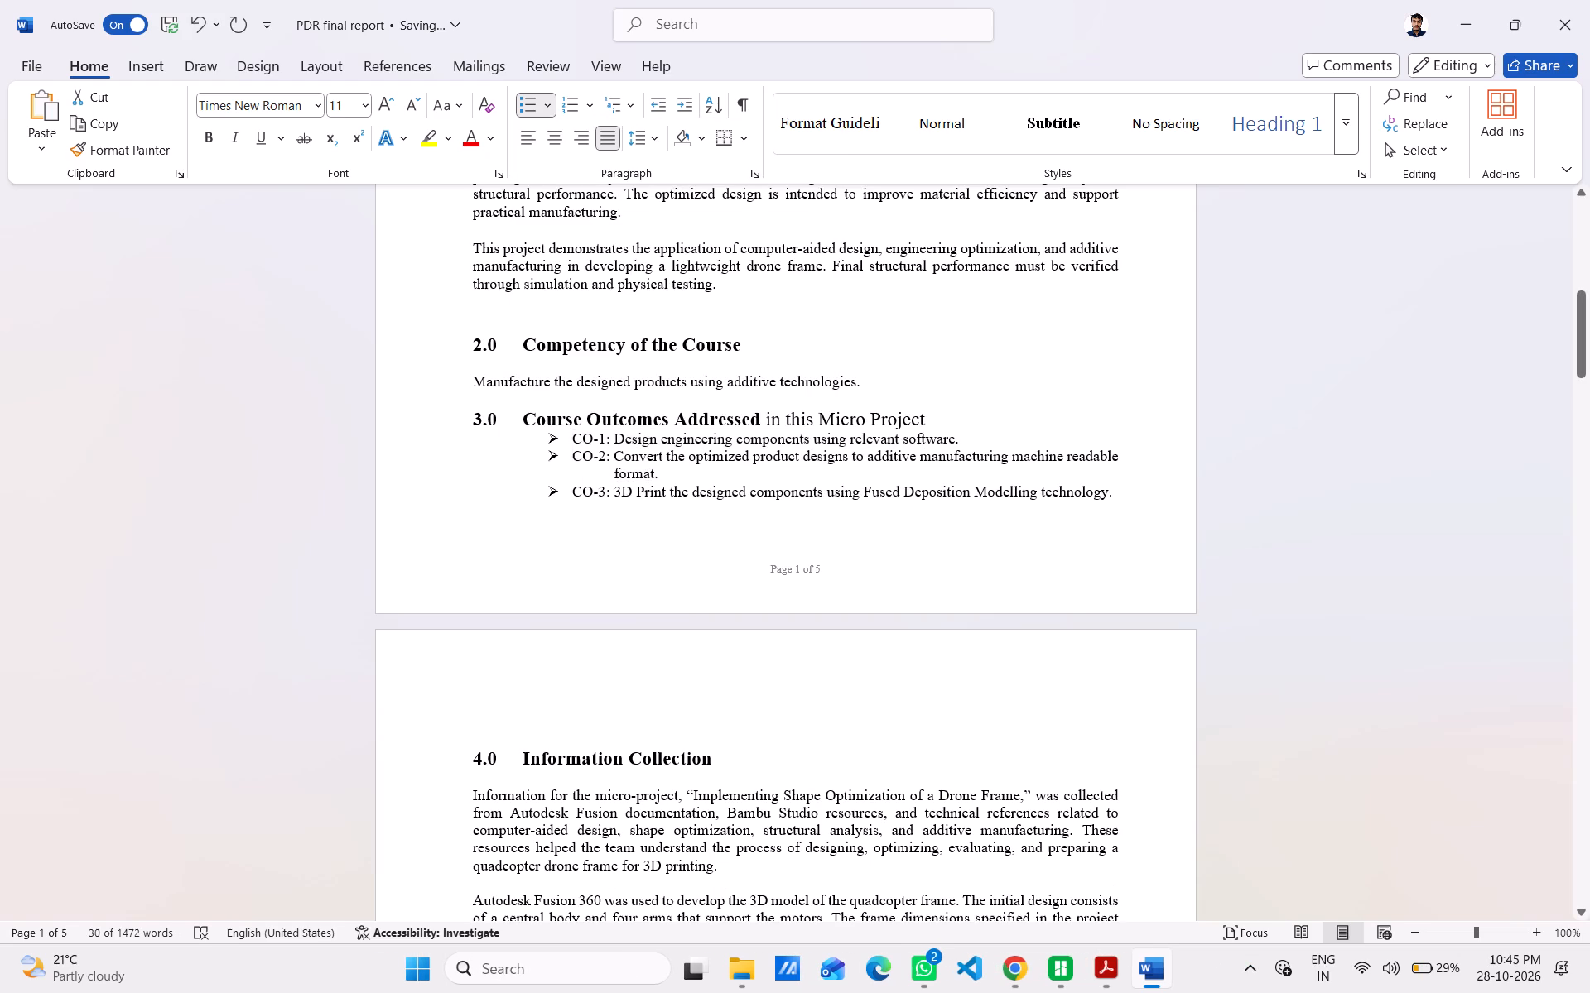
# Remove the arrow bullets and the paragraph indents from the CO-1, CO-2 and CO-3 items in section 3.0.
pyautogui.click(527, 108)
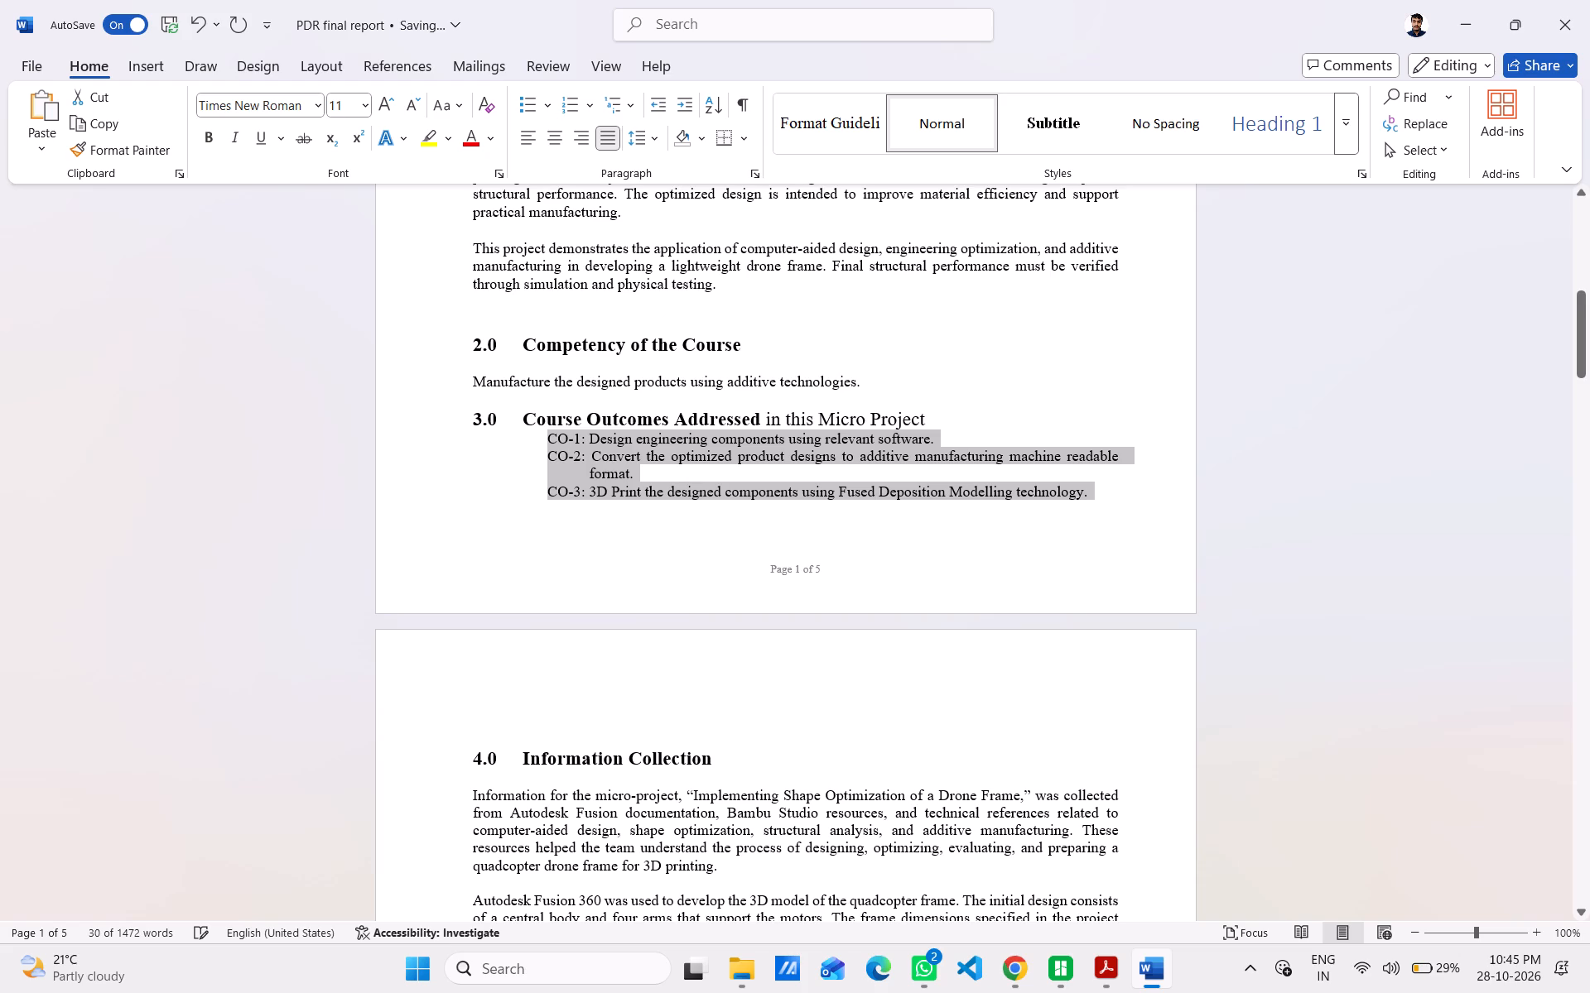
pyautogui.click(547, 443)
pyautogui.press('BackSpace')
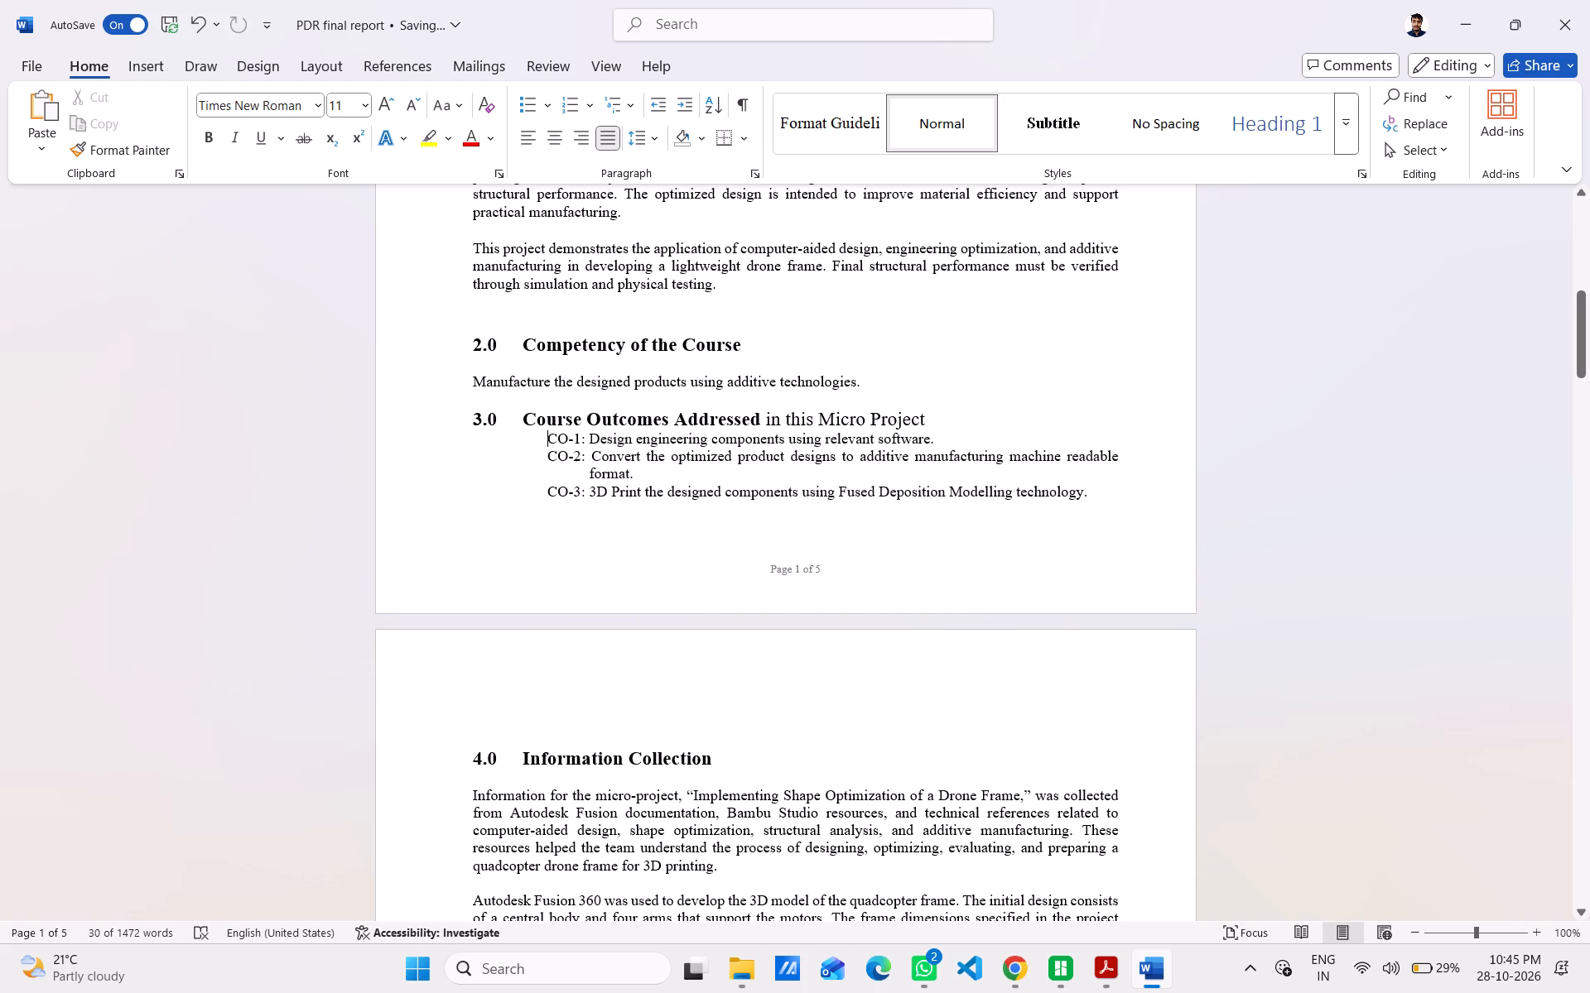
pyautogui.press('Down')
pyautogui.press('BackSpace')
pyautogui.press('Down')
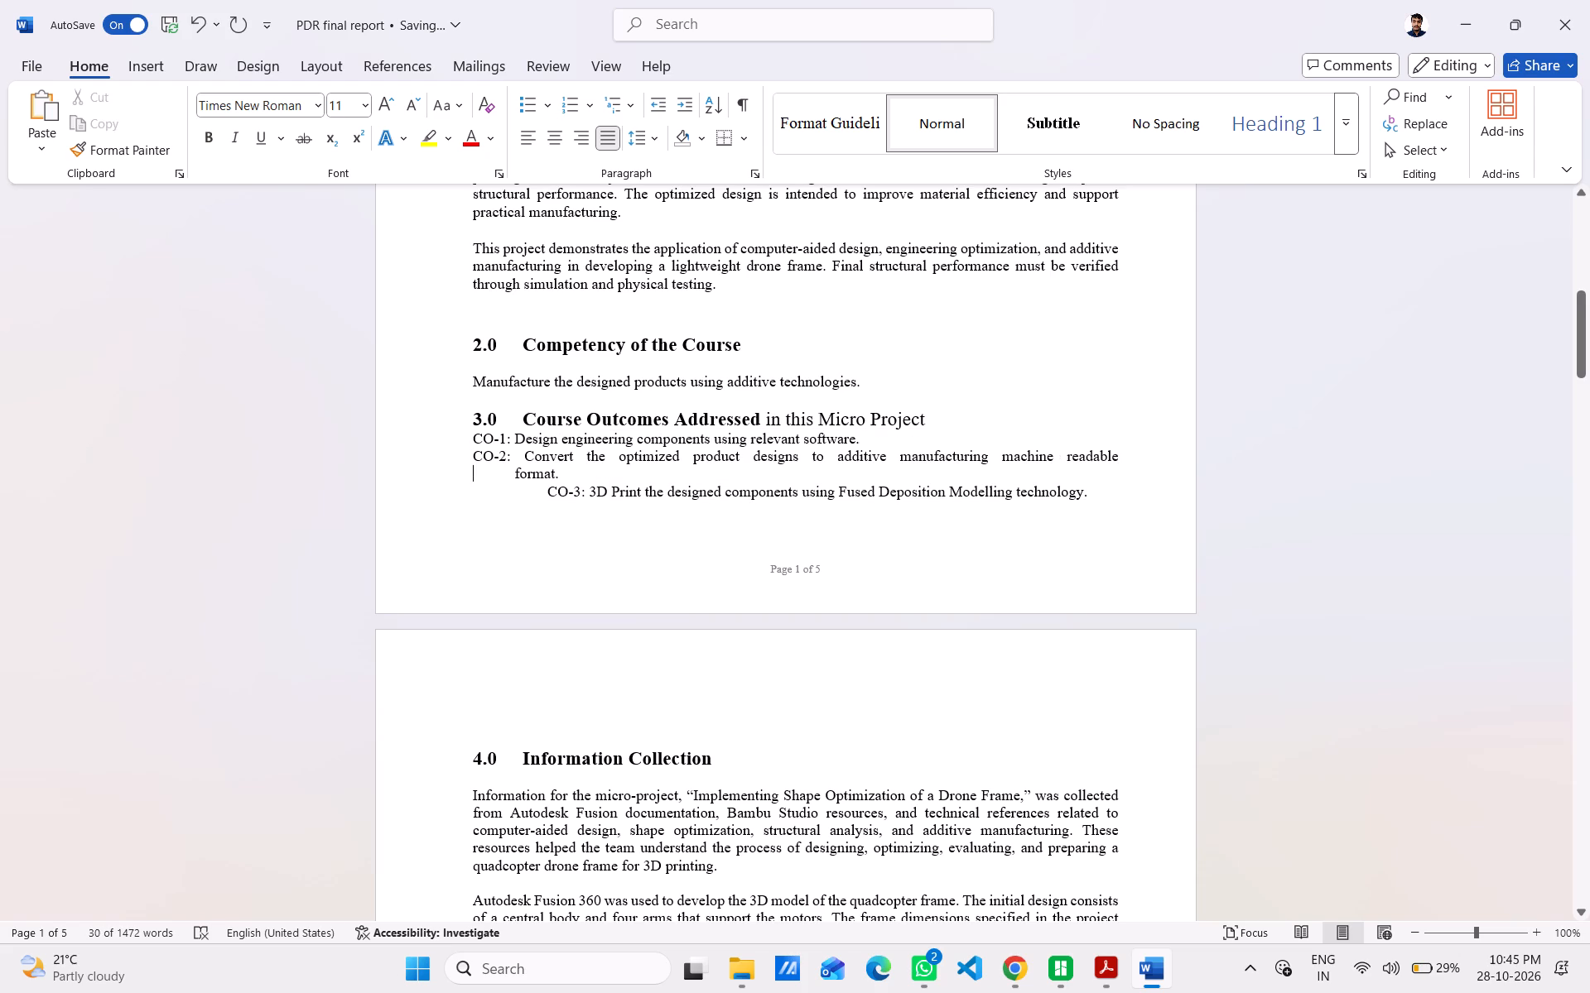
pyautogui.press('Down')
pyautogui.press('BackSpace')
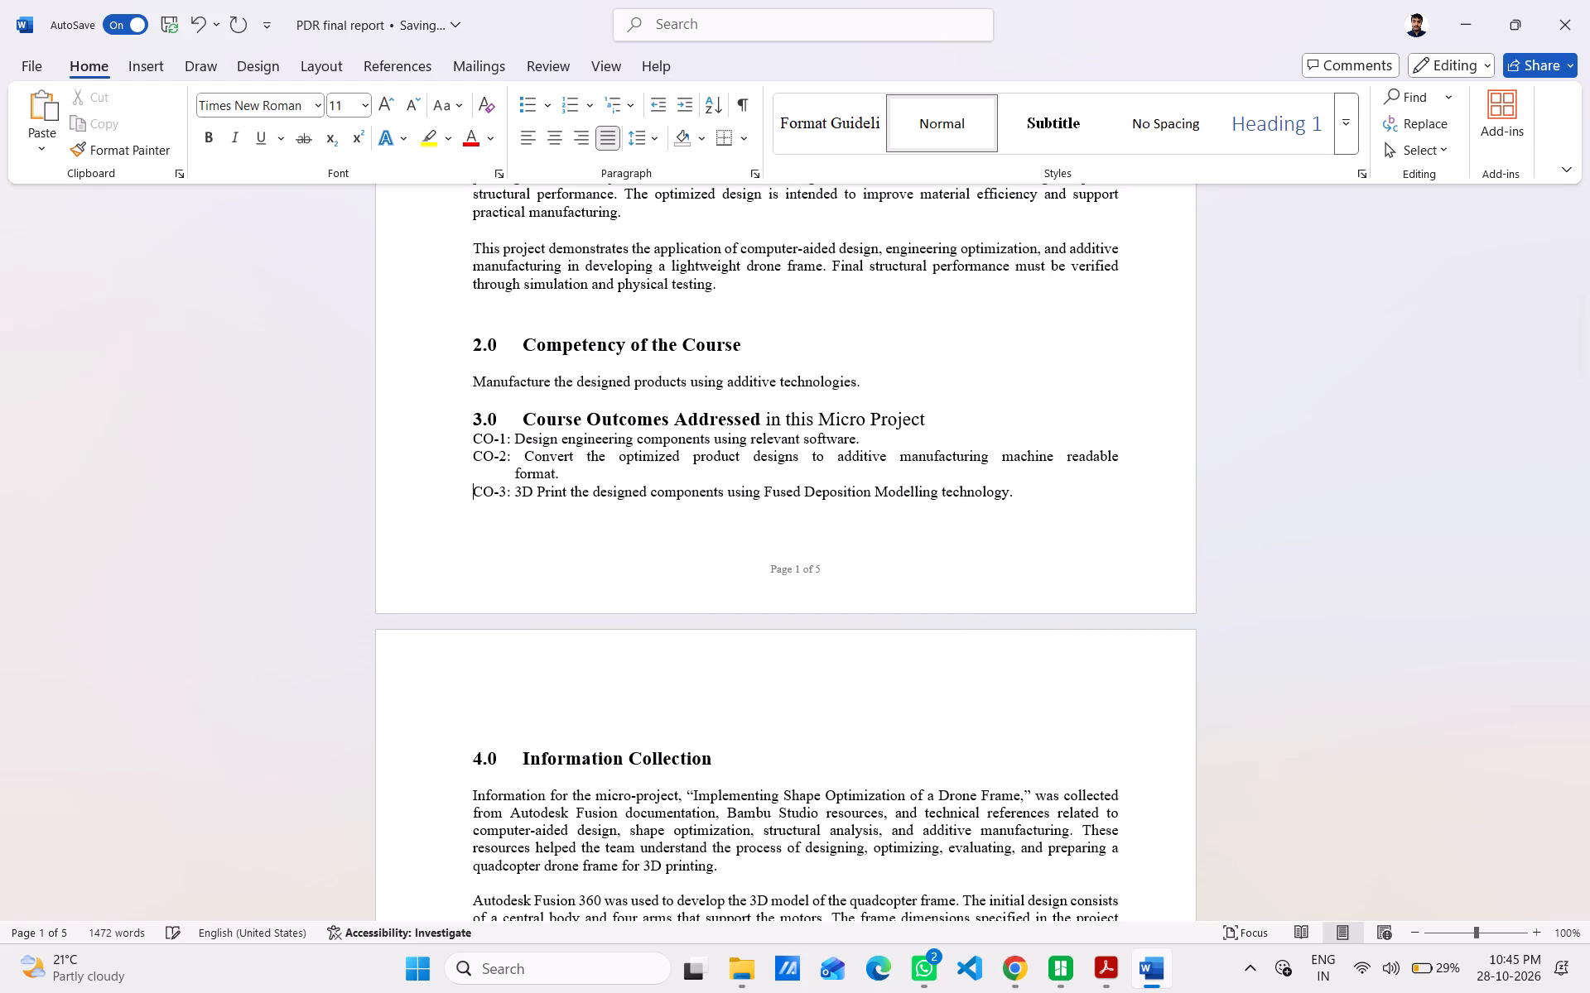
# Apply round bullets to the three course outcome items CO-1 to CO-3.
pyautogui.moveTo(1009, 501); pyautogui.dragTo(542, 444)
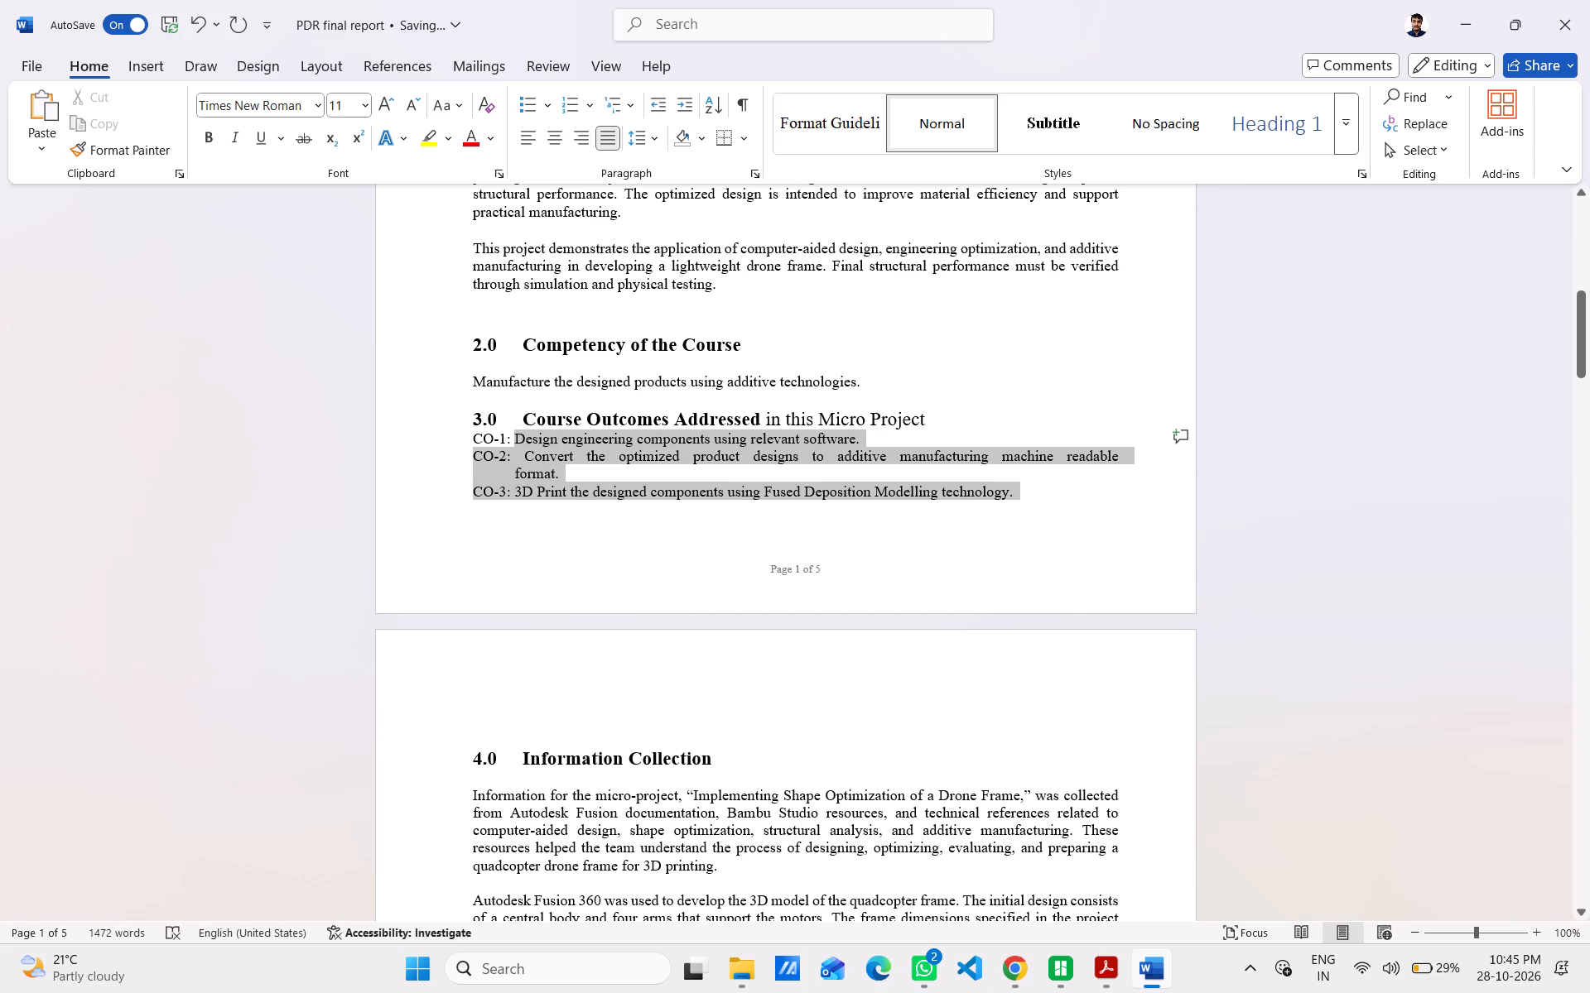
pyautogui.moveTo(542, 444); pyautogui.dragTo(470, 440)
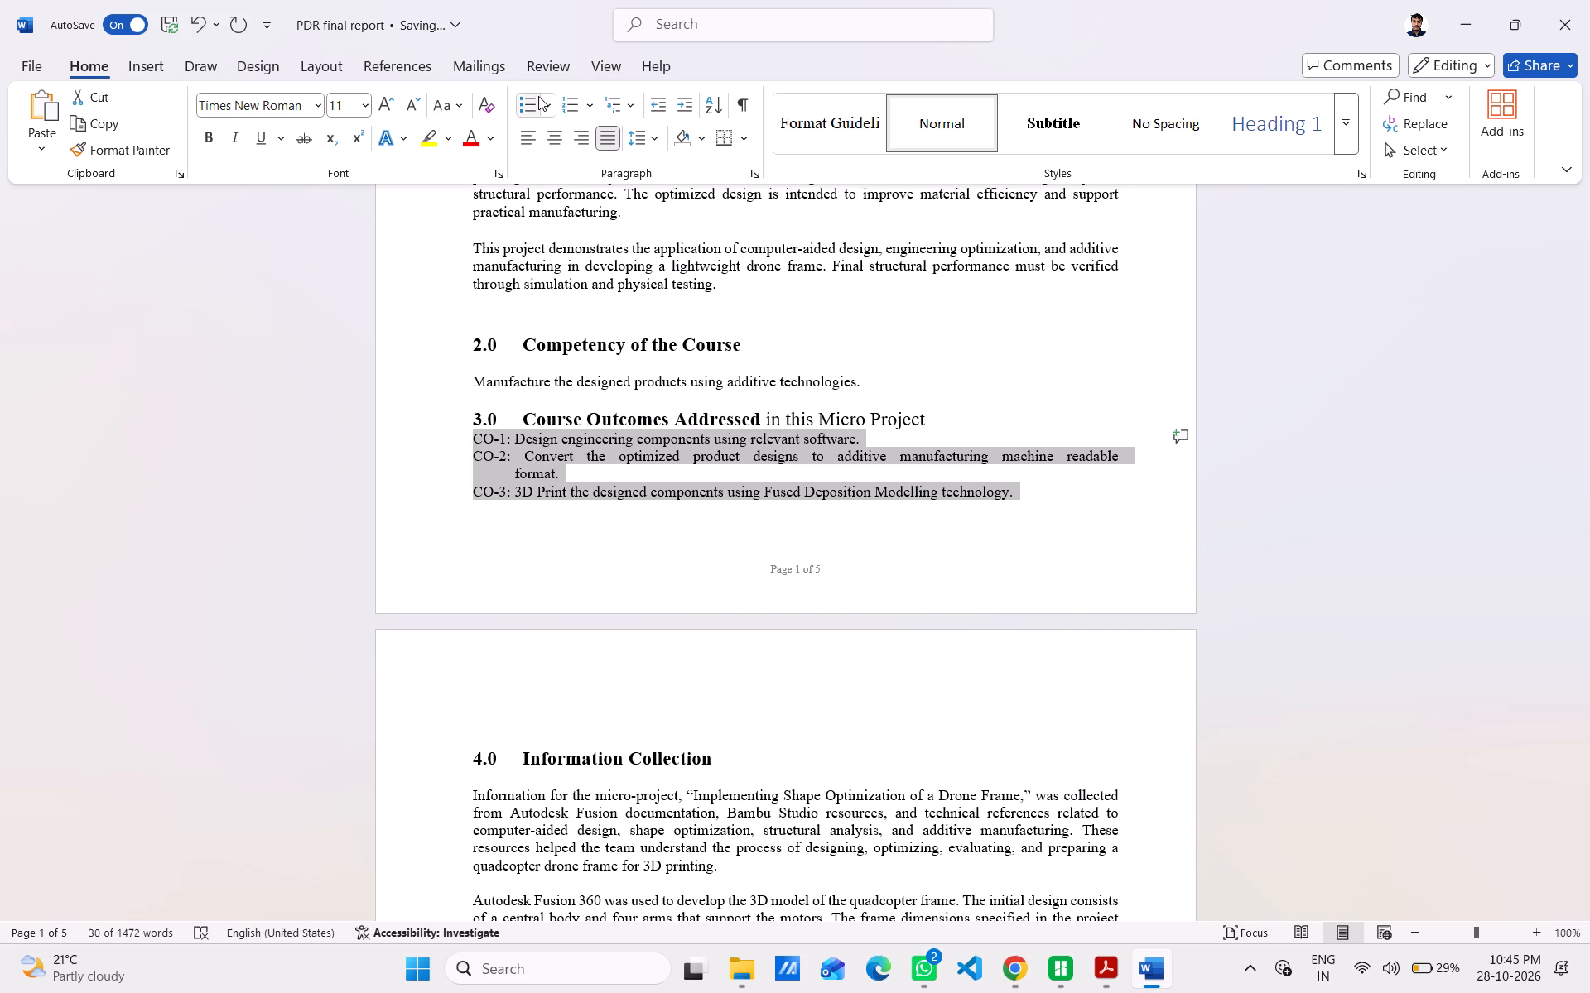
pyautogui.click(532, 98)
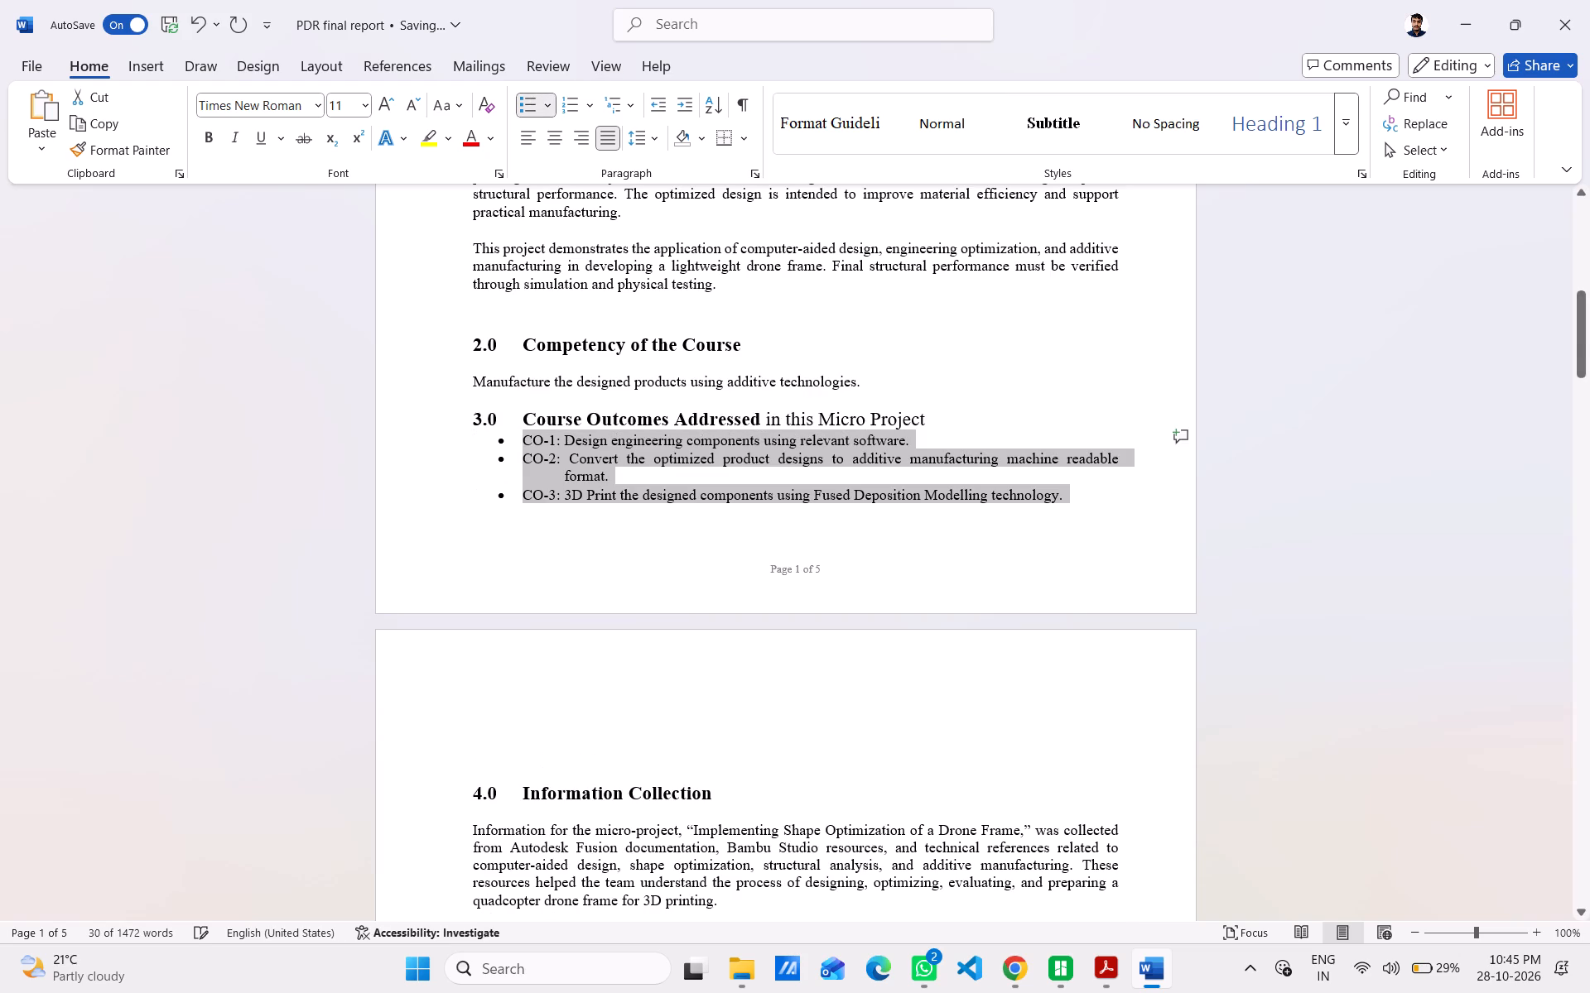
# Delete the empty lines above the 4.0 Information Collection heading on the second page.
pyautogui.scroll(-4, 732, 615)
pyautogui.scroll(4, 732, 615)
pyautogui.click(763, 570)
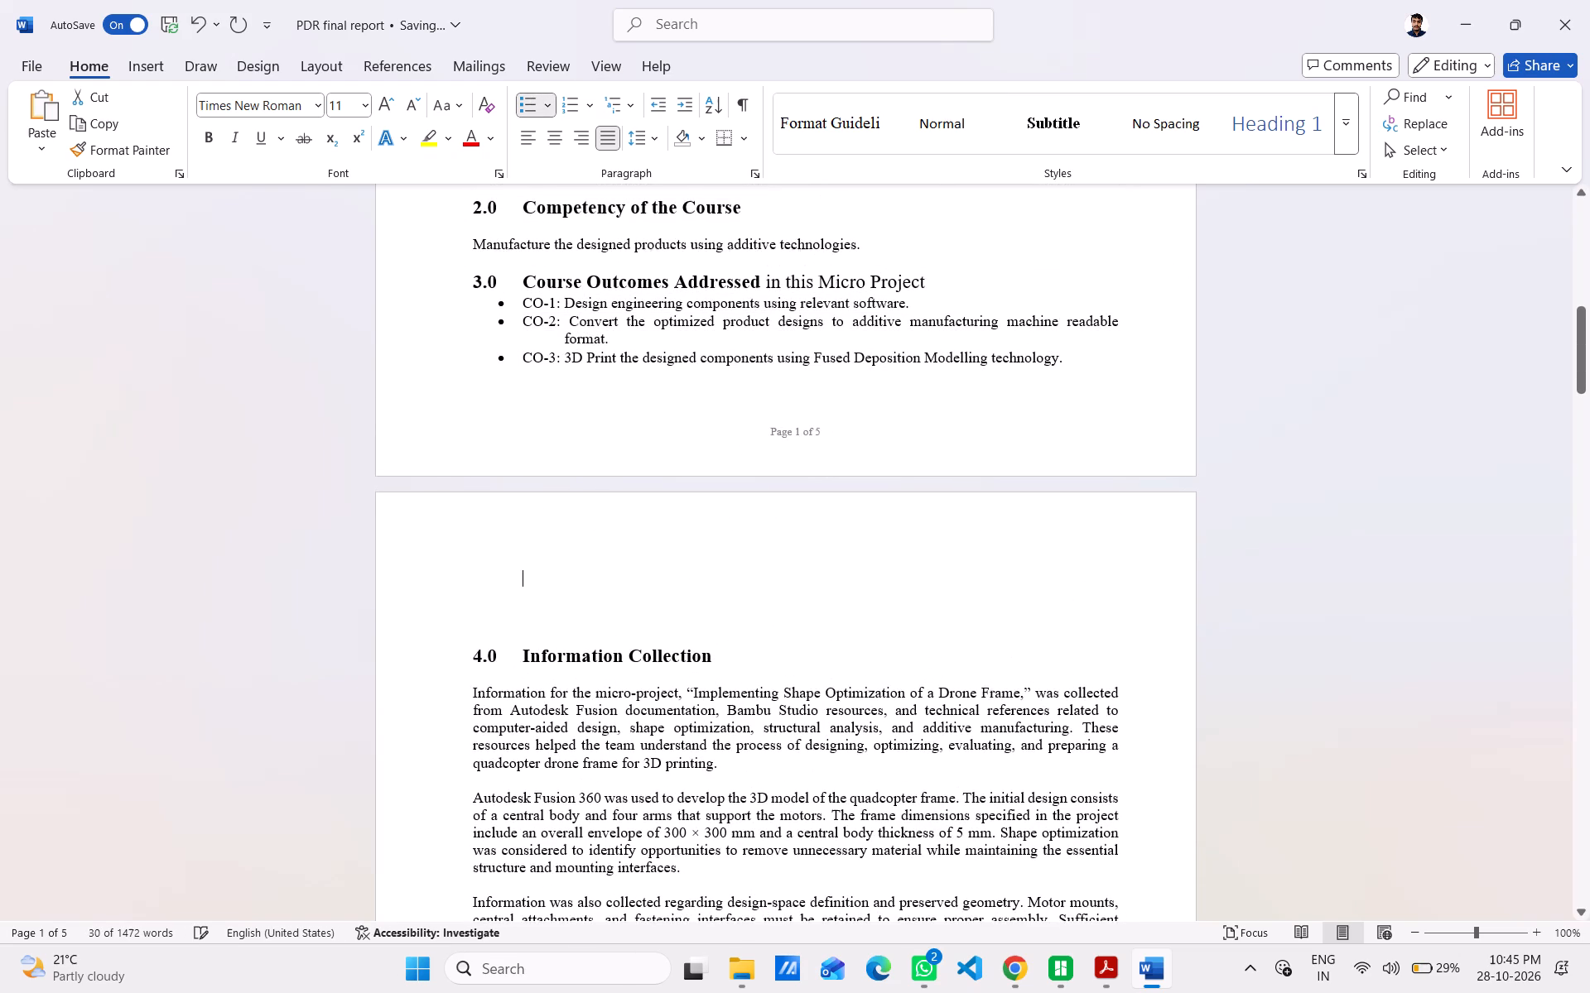
pyautogui.press('Delete')
pyautogui.press('Up')
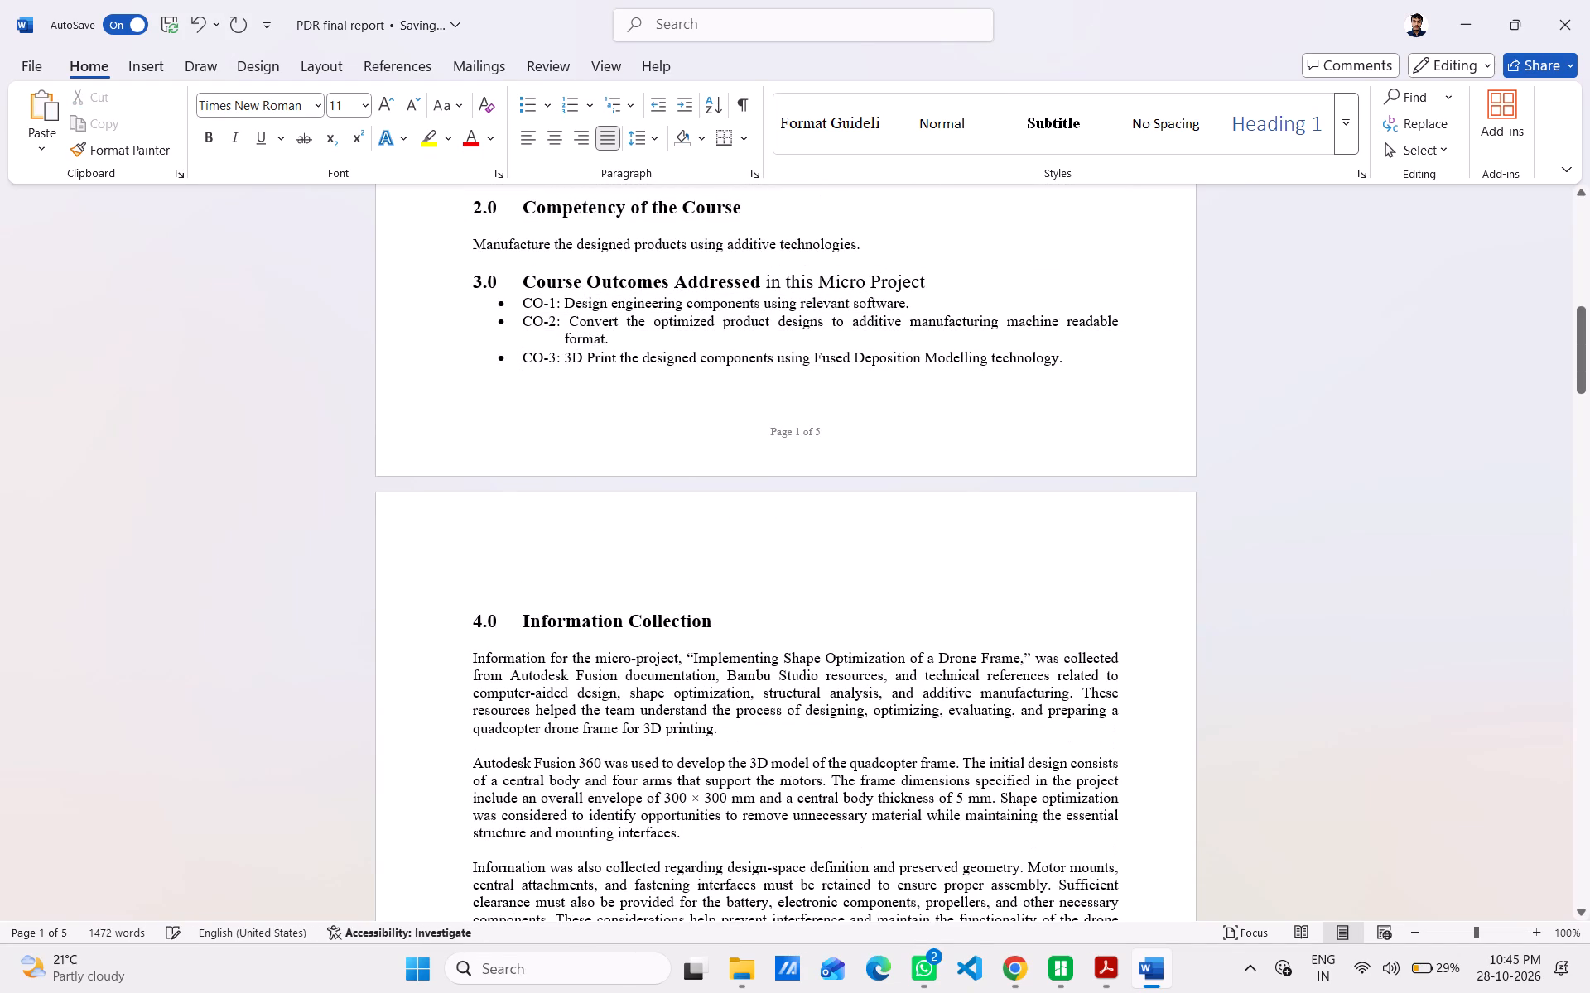
pyautogui.press('Down')
pyautogui.press('Delete')
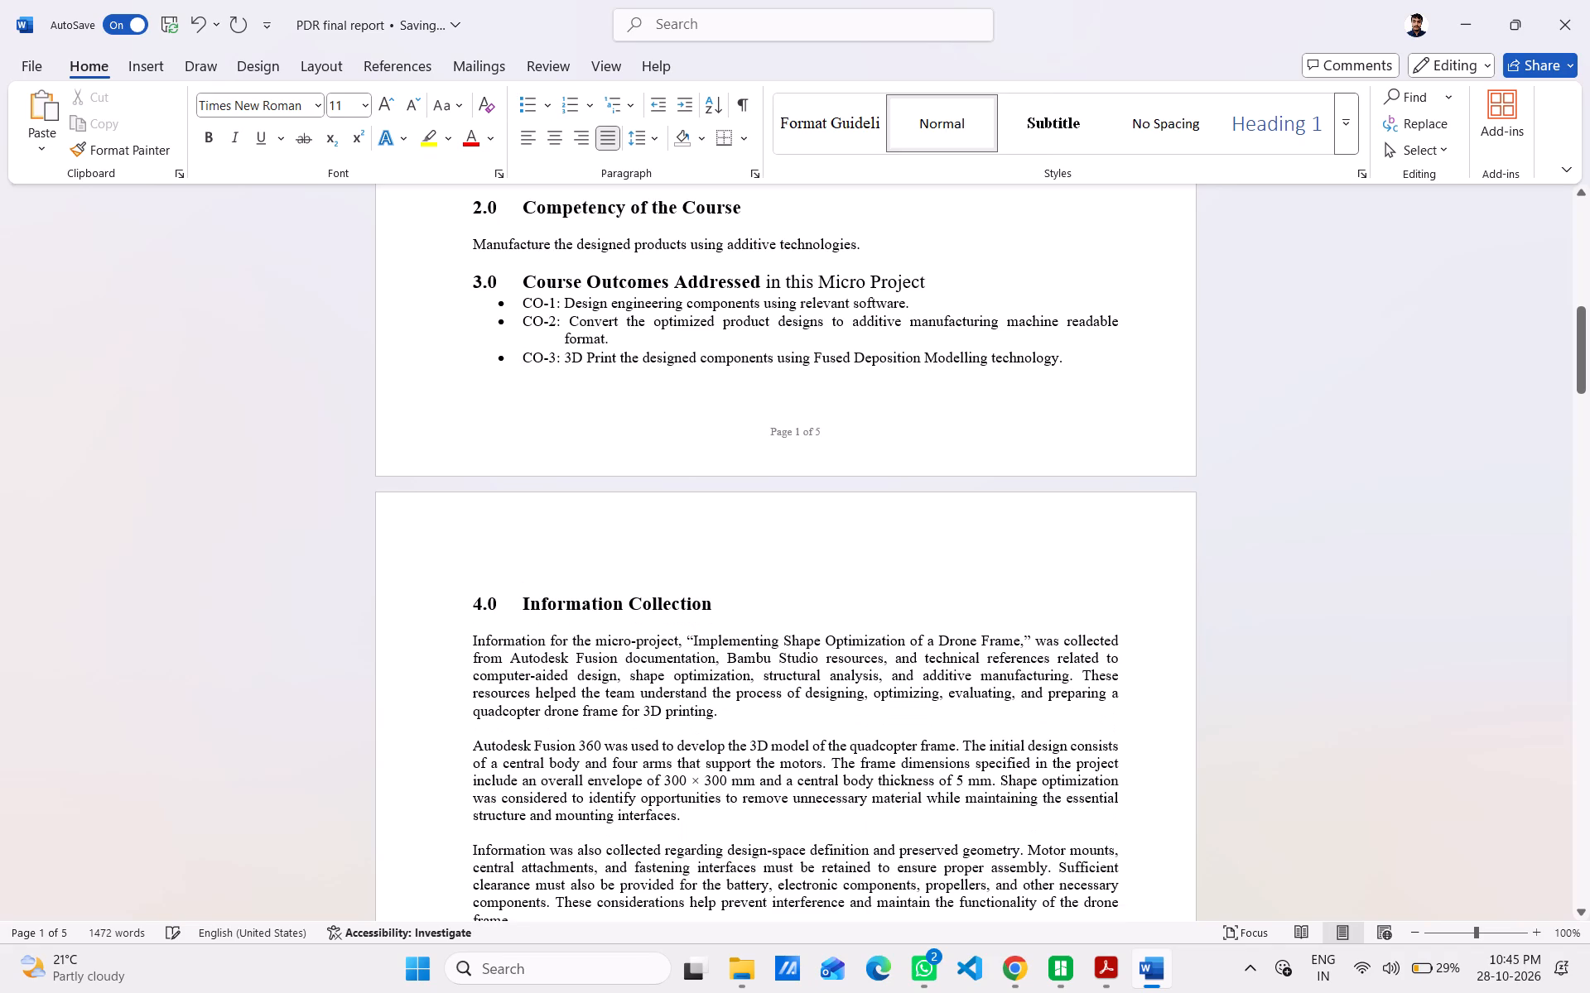
pyautogui.press('Delete')
# Renumber the Final Design of Drone figure caption as Fig. (i).
pyautogui.scroll(-3, 763, 570)
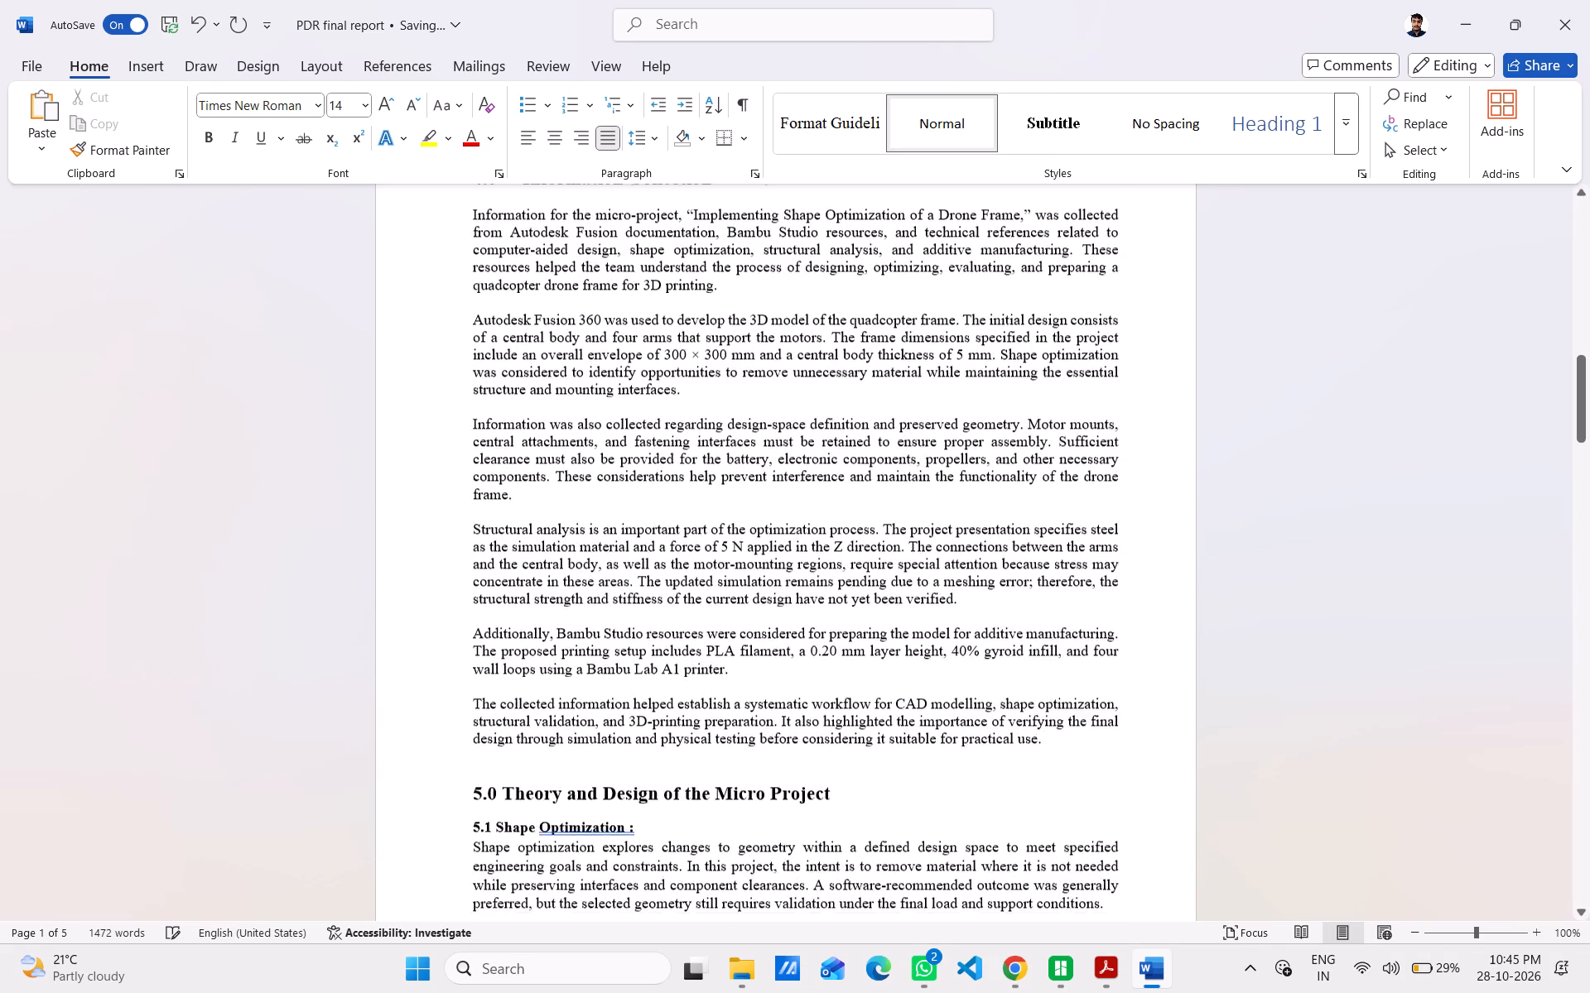
pyautogui.scroll(-7, 763, 570)
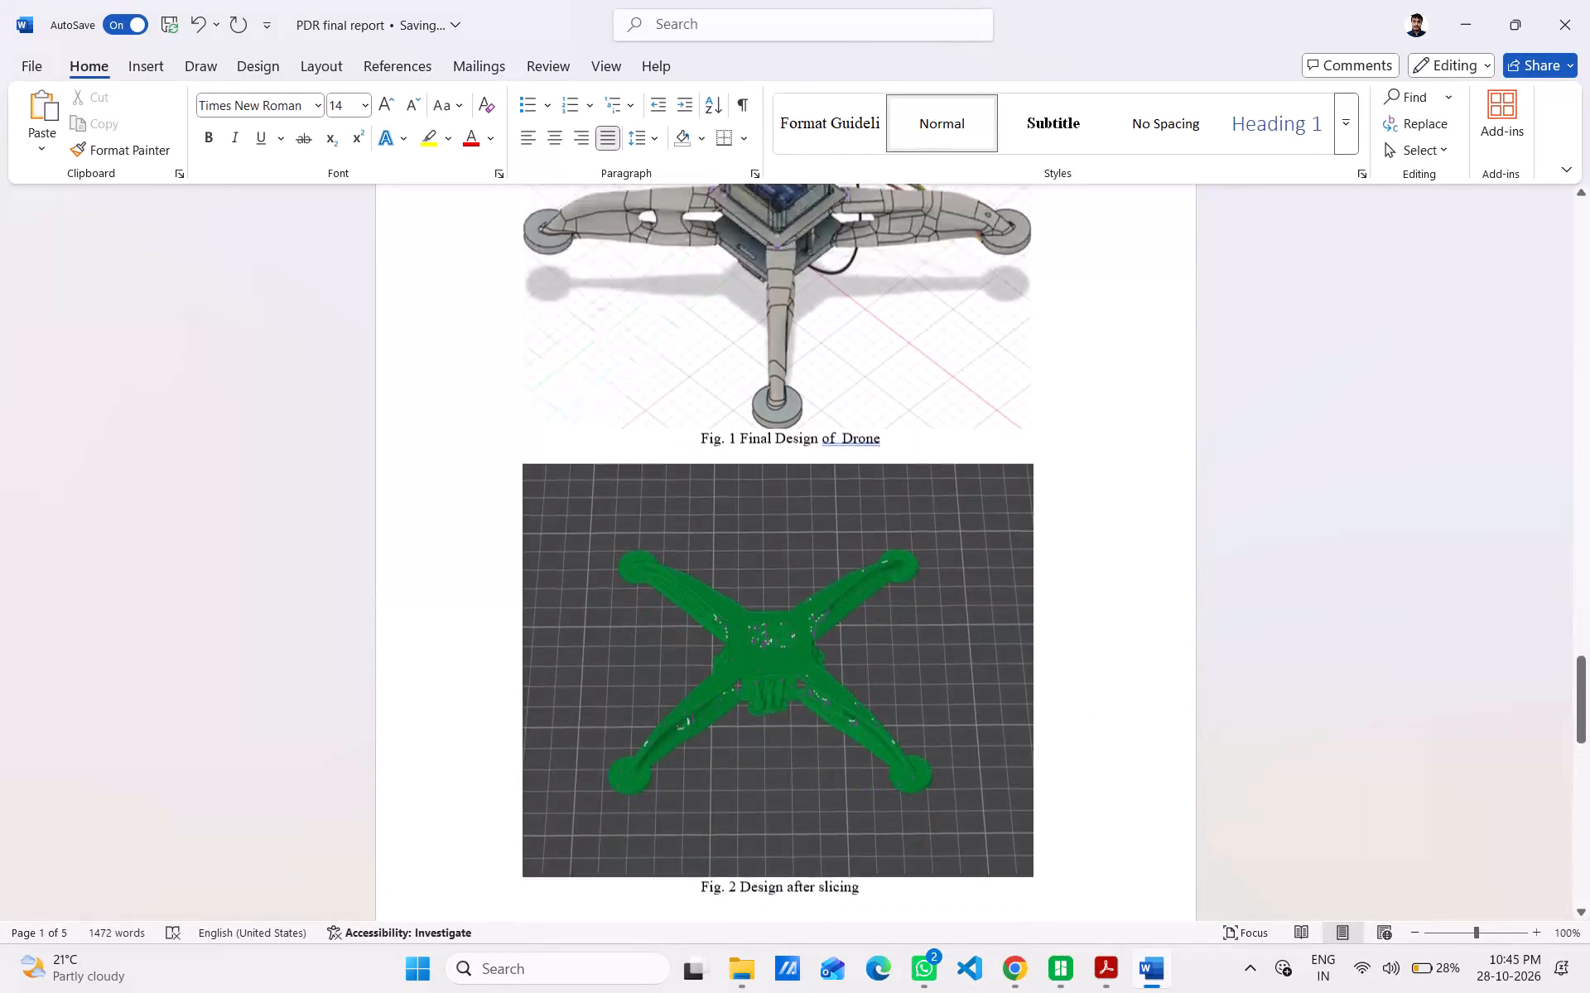
pyautogui.click(734, 468)
pyautogui.press('BackSpace')
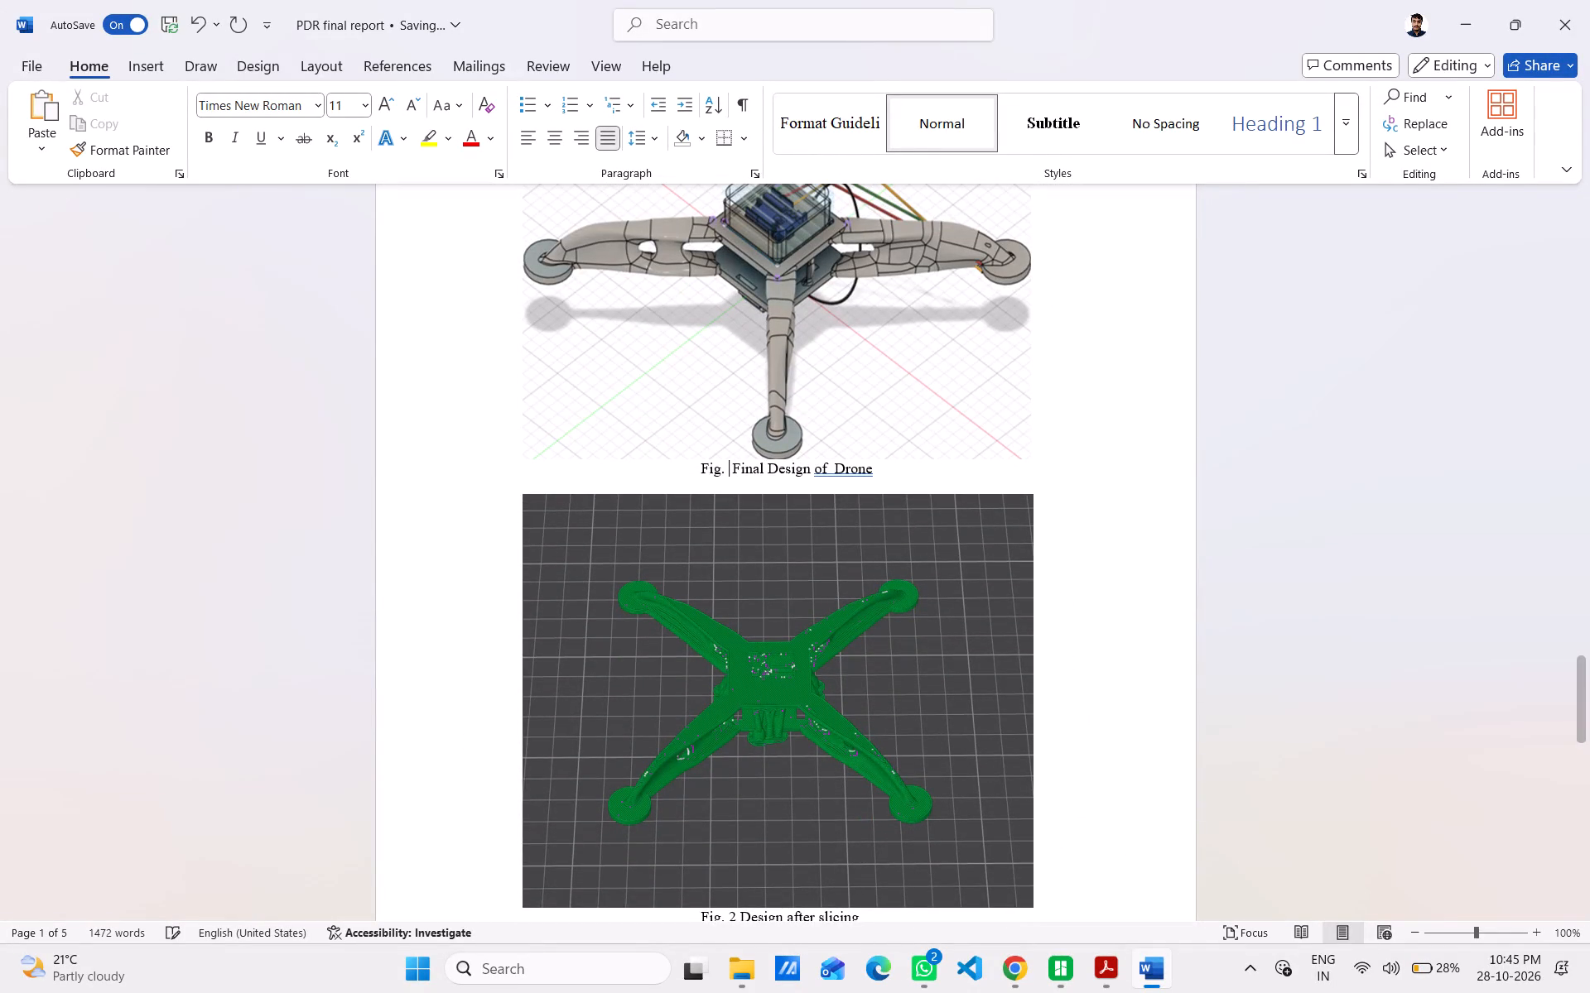
pyautogui.hotkey('shift', '(')
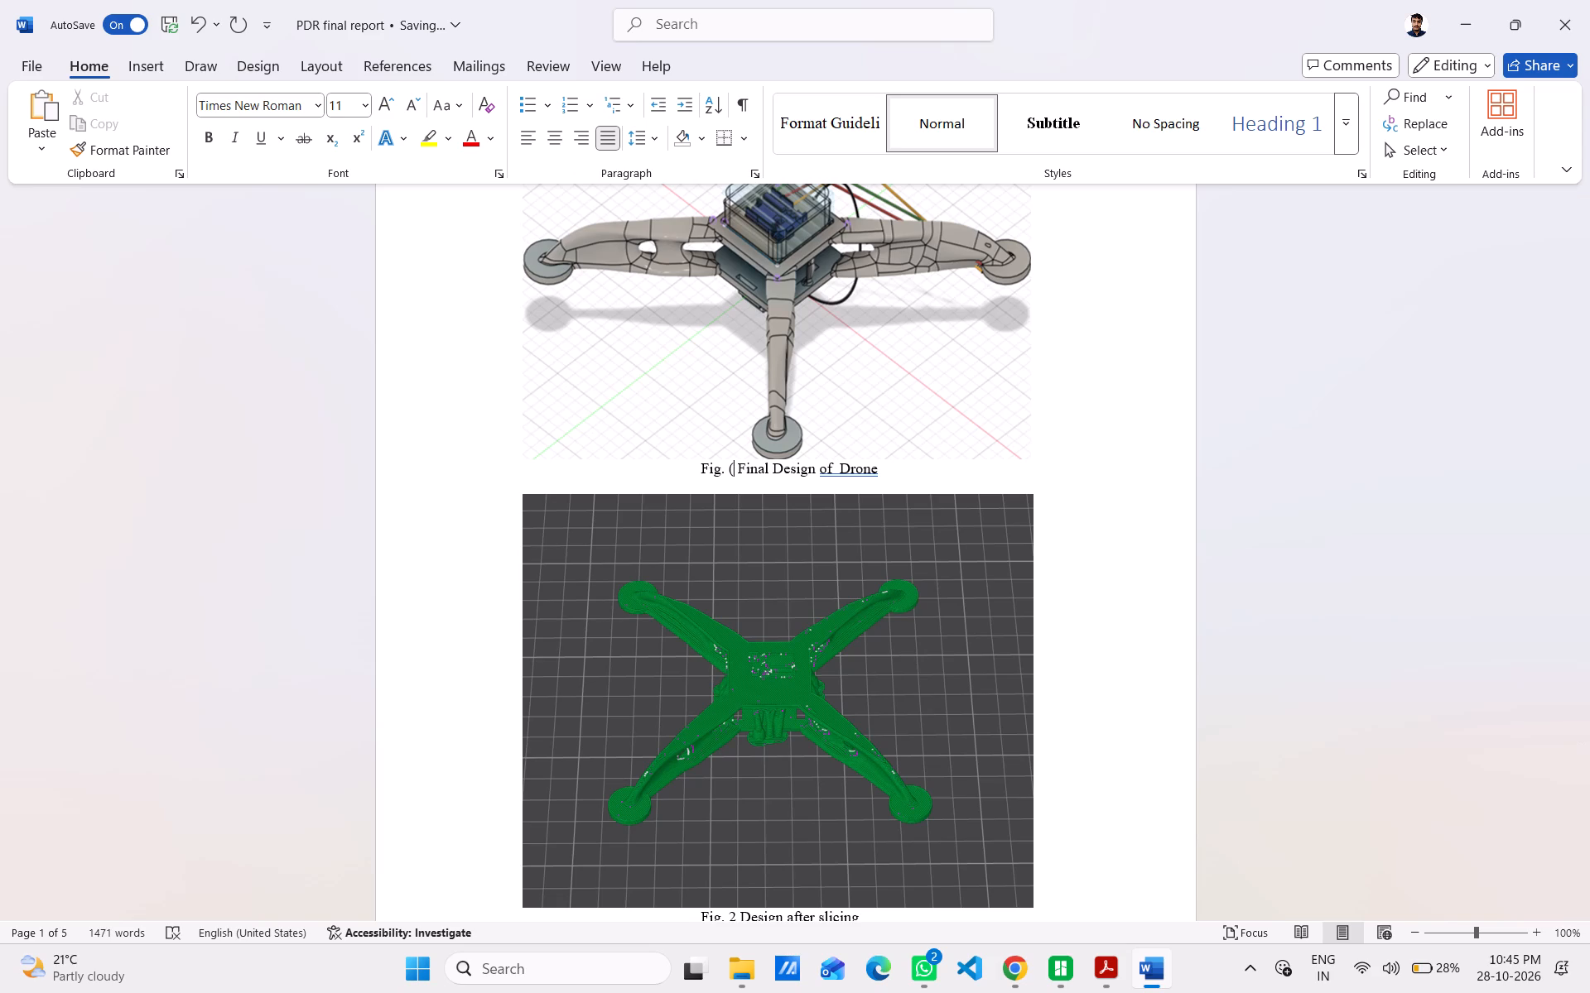
pyautogui.write('i)')
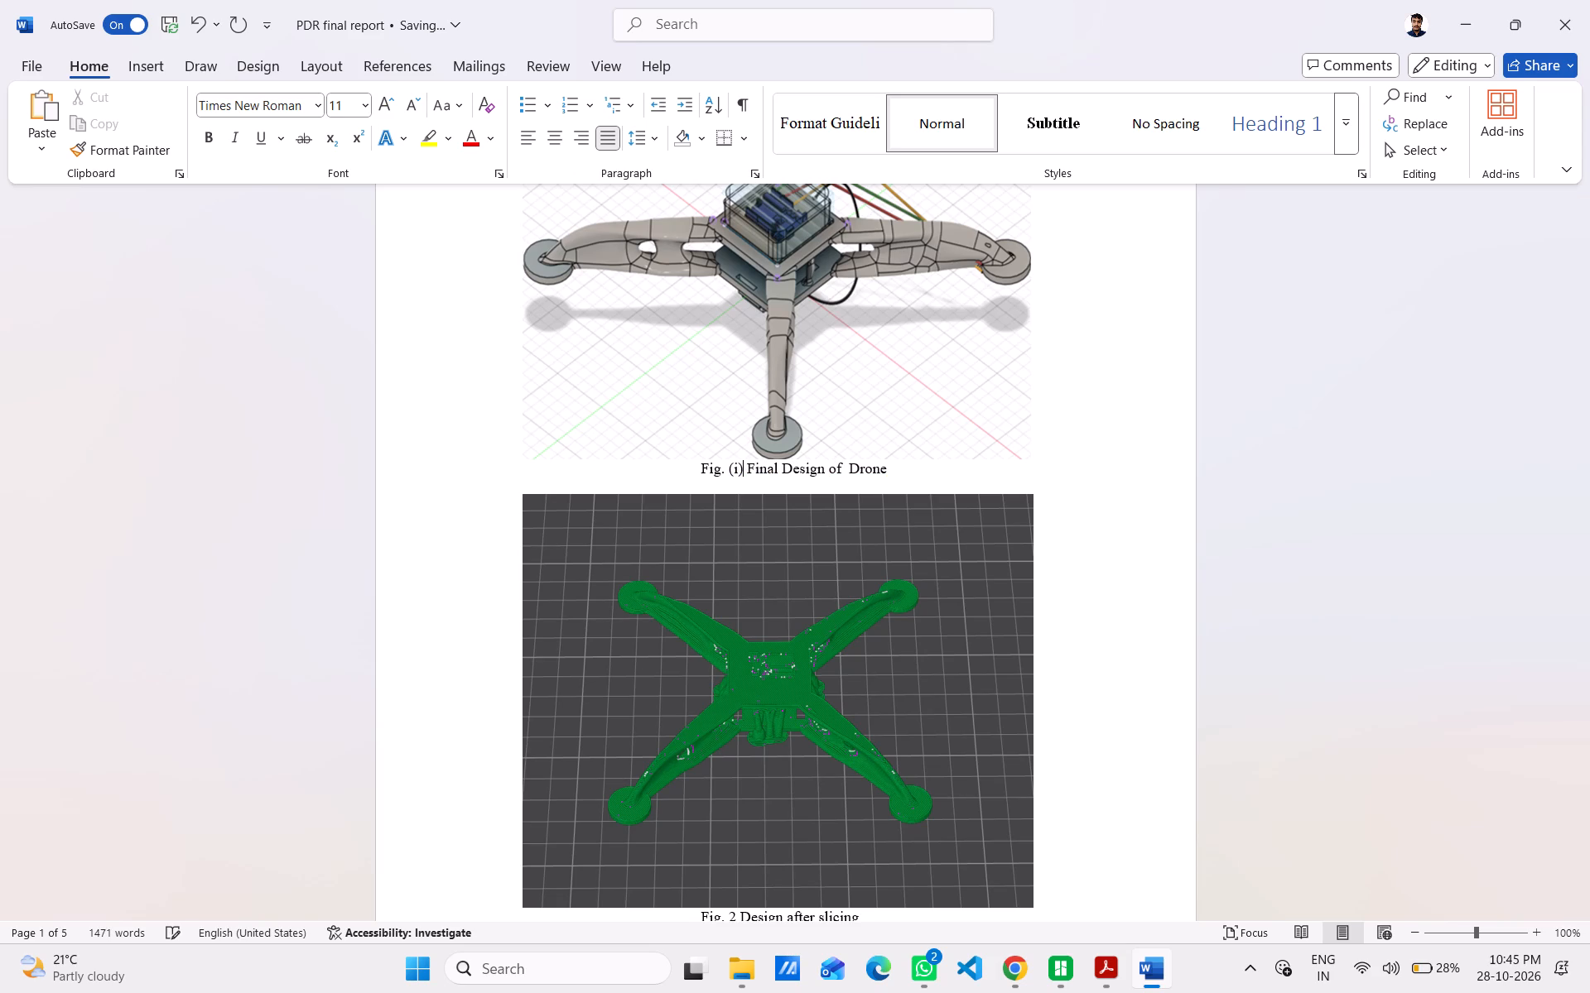
# Renumber the Design after slicing figure caption as Fig. (ii).
pyautogui.scroll(-1, 734, 468)
pyautogui.click(736, 696)
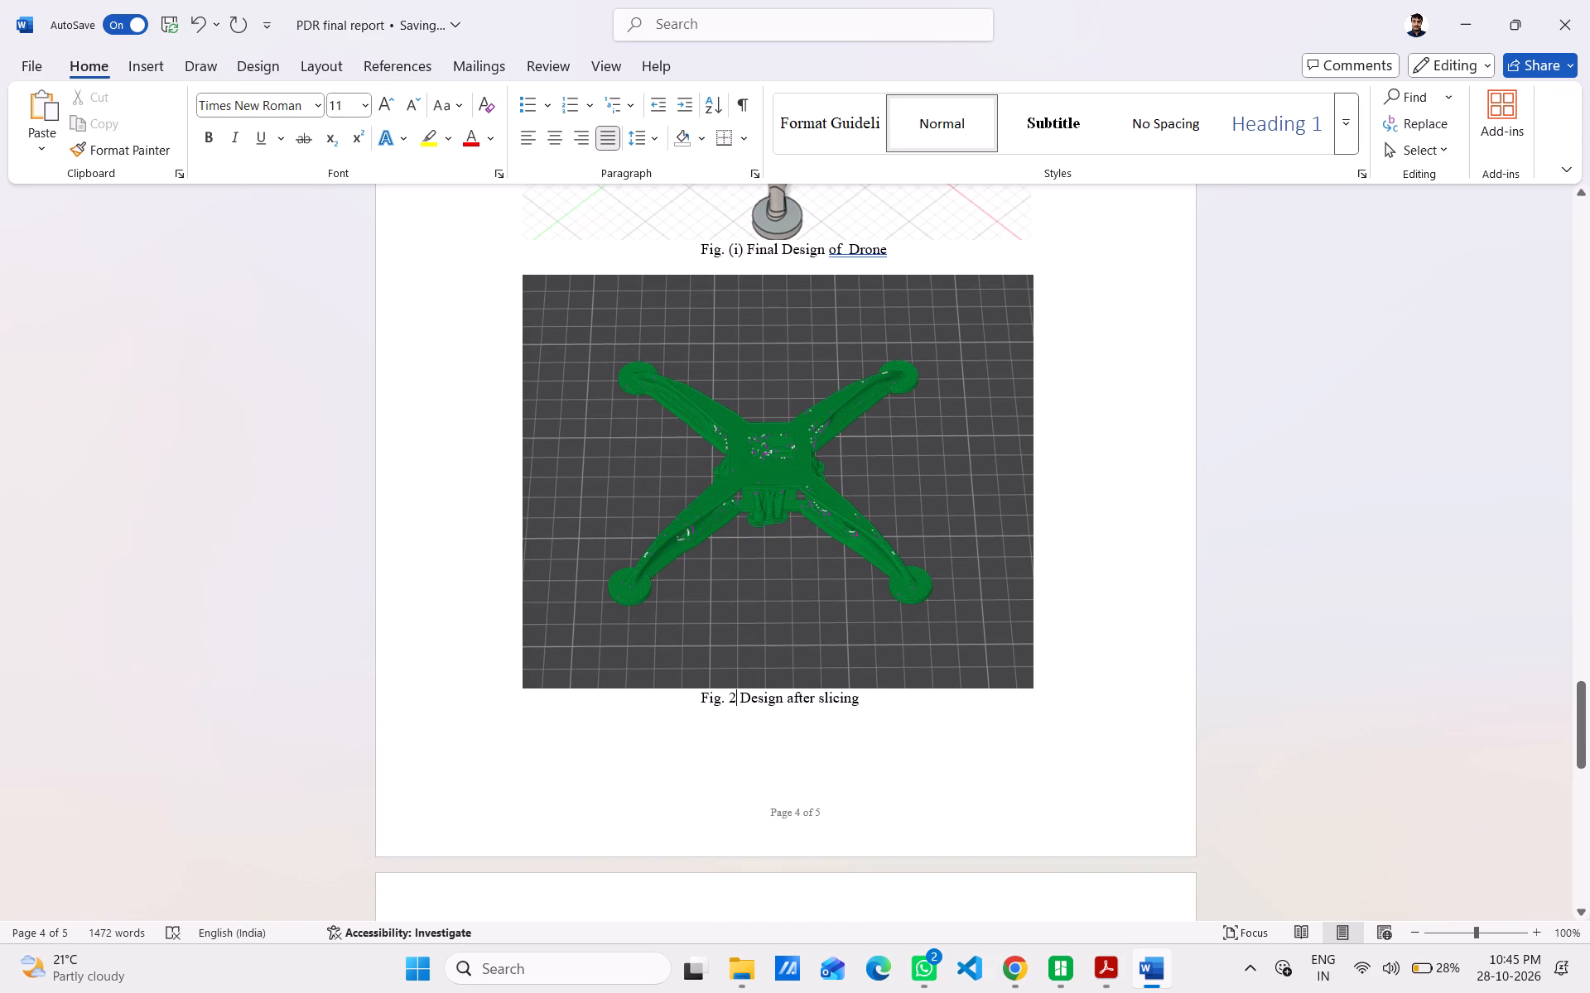
pyautogui.press('BackSpace')
pyautogui.write('(ii')
pyautogui.hotkey('shift', ')')
# Review the whole report, from the references back to the student team list and on to the drone figures, checking layout and numbering.
pyautogui.scroll(-1, 736, 696)
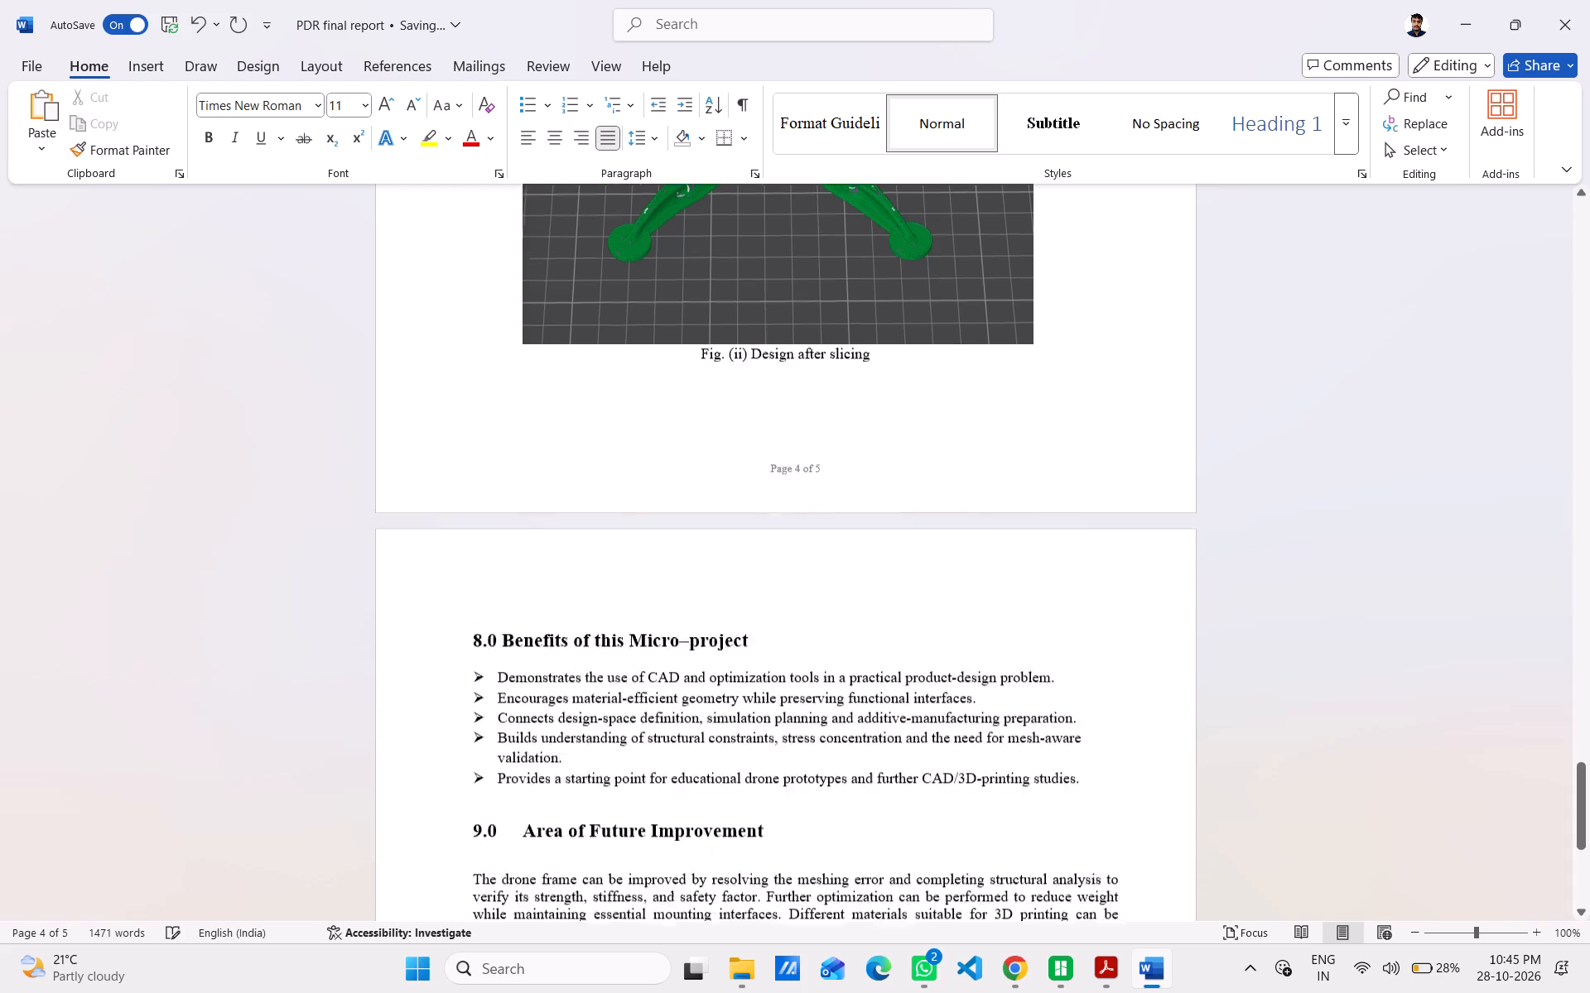
pyautogui.scroll(-1, 736, 696)
pyautogui.scroll(2, 736, 696)
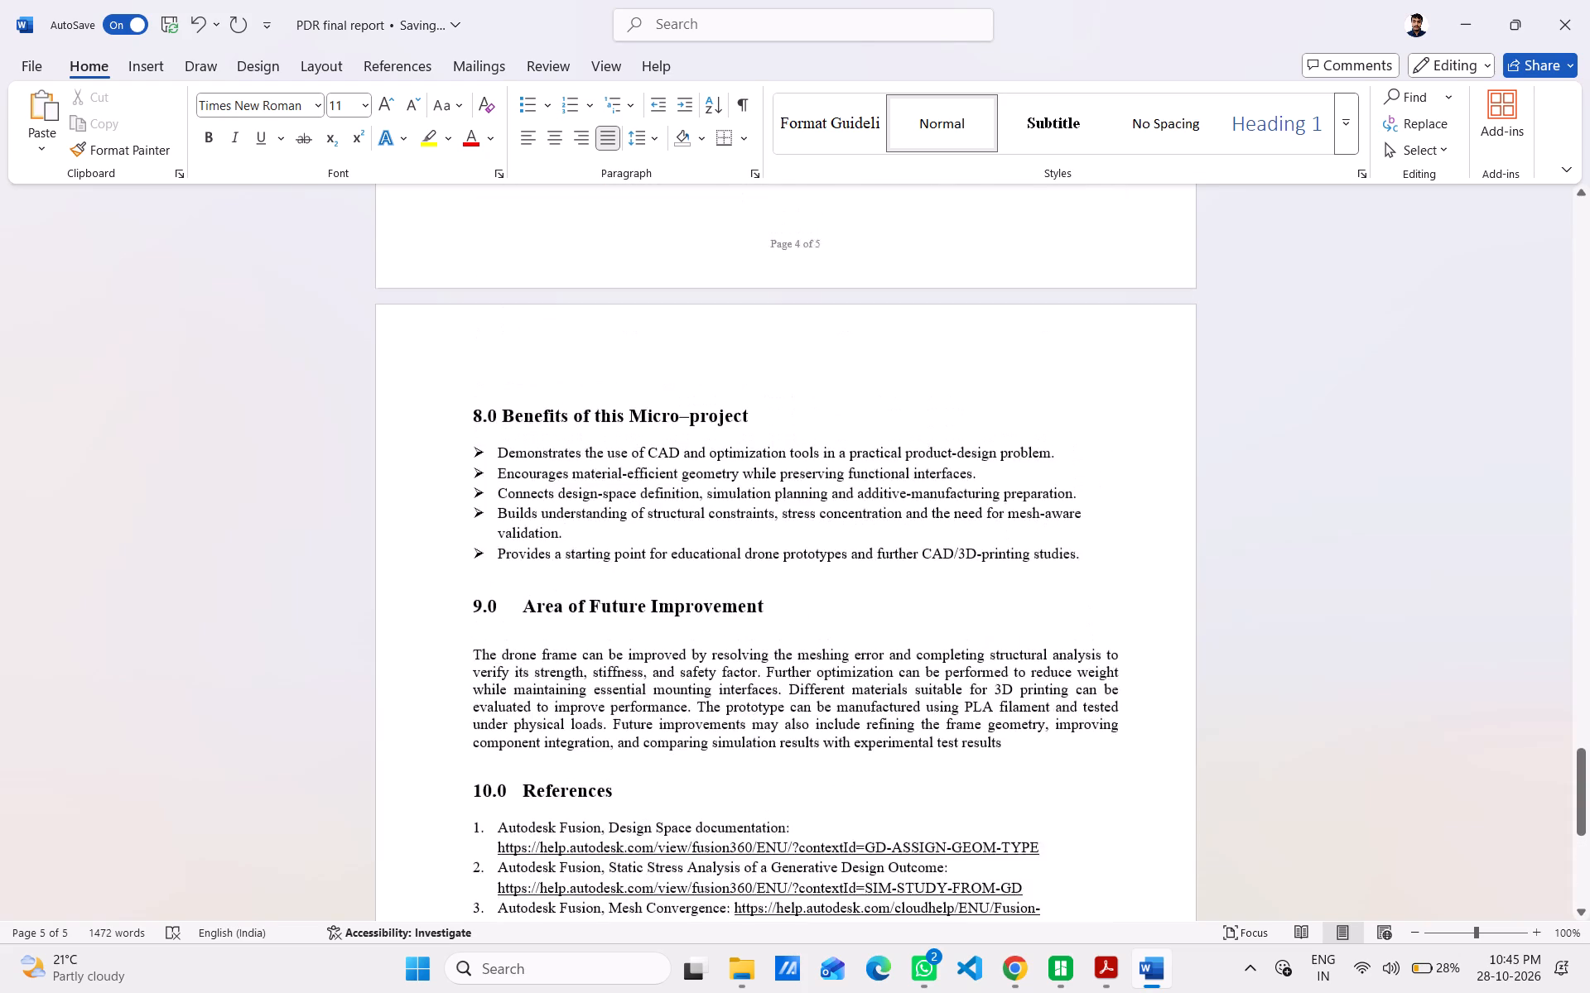
pyautogui.scroll(4, 736, 696)
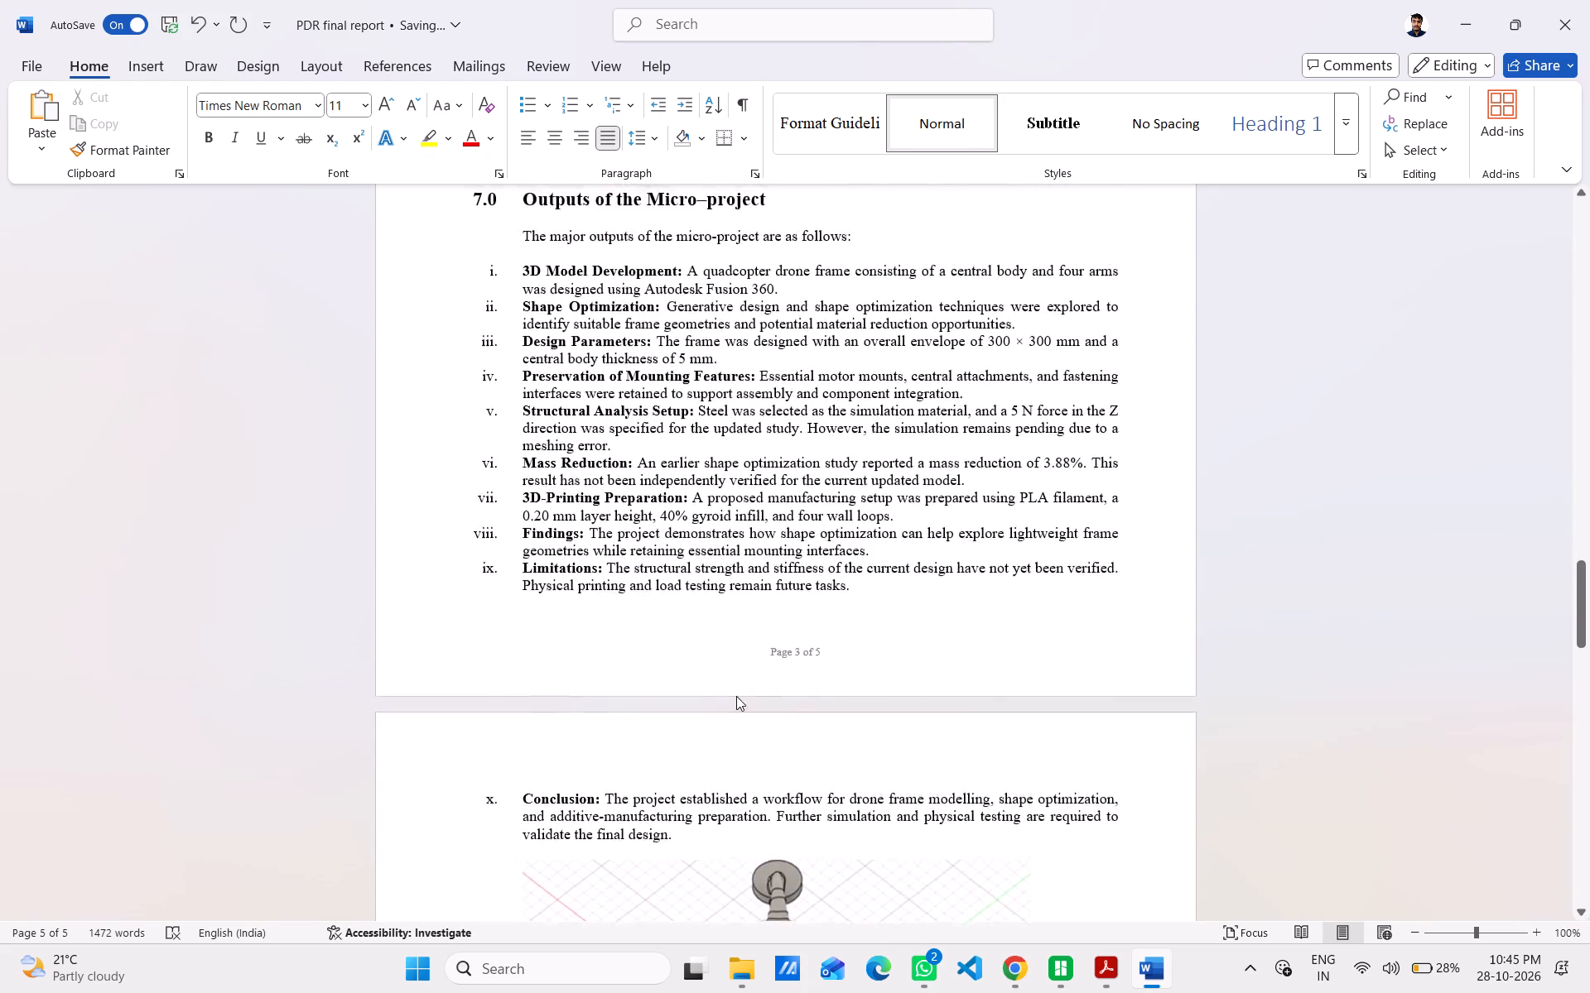
pyautogui.scroll(2, 736, 696)
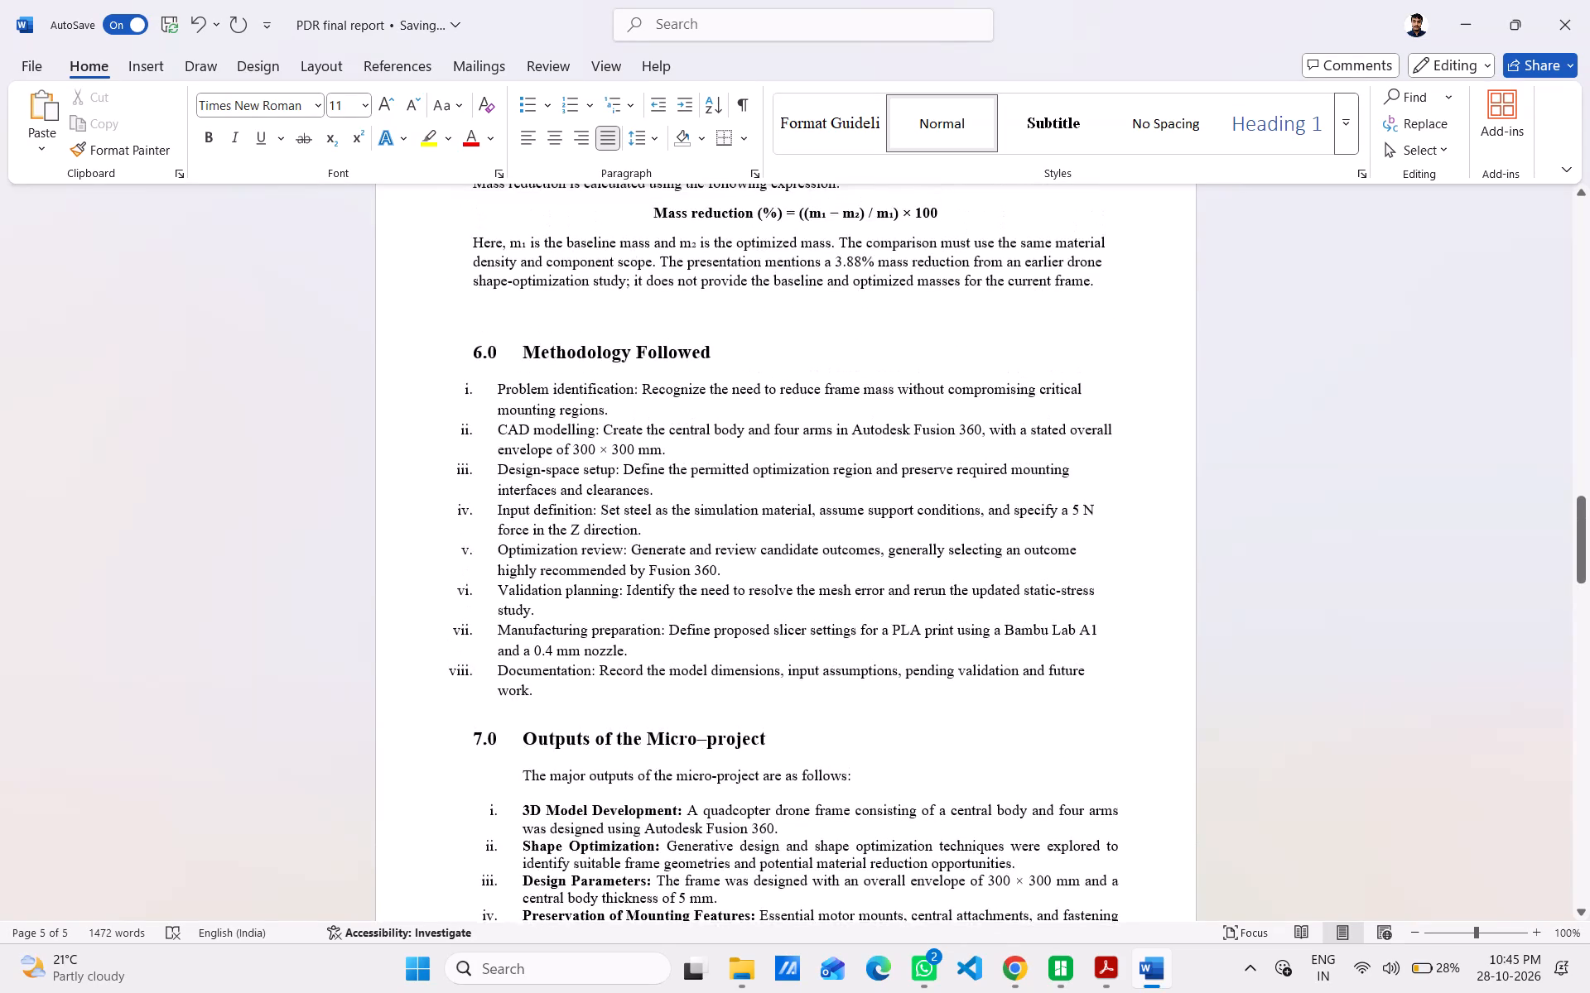
pyautogui.scroll(4, 736, 696)
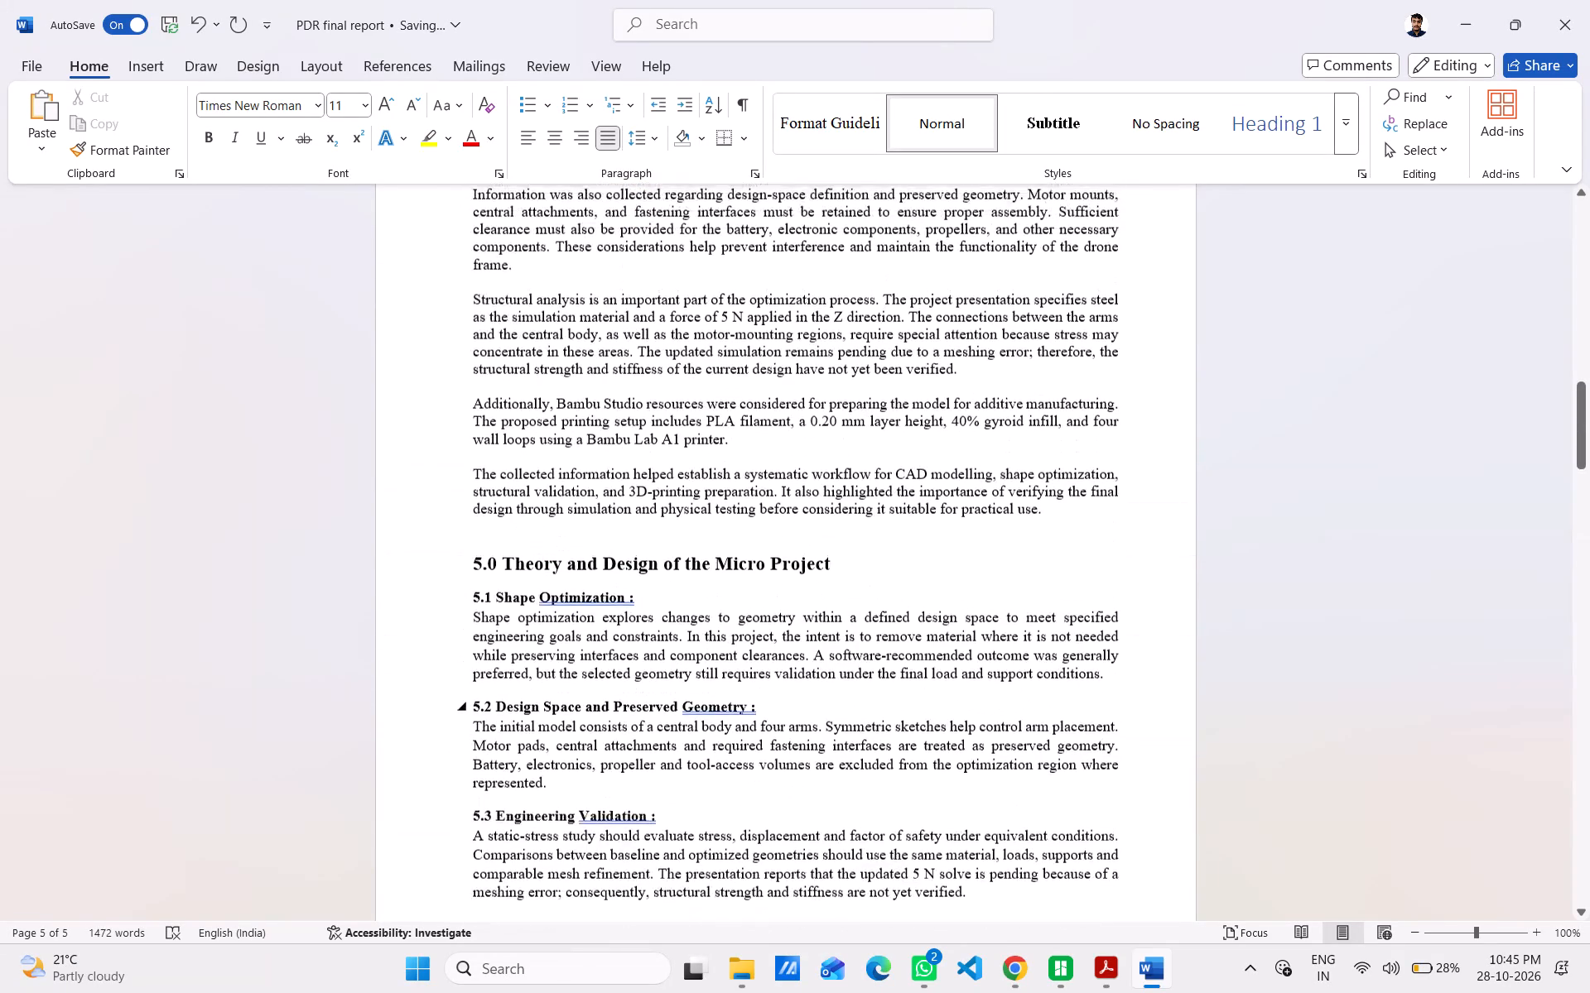
pyautogui.scroll(3, 736, 696)
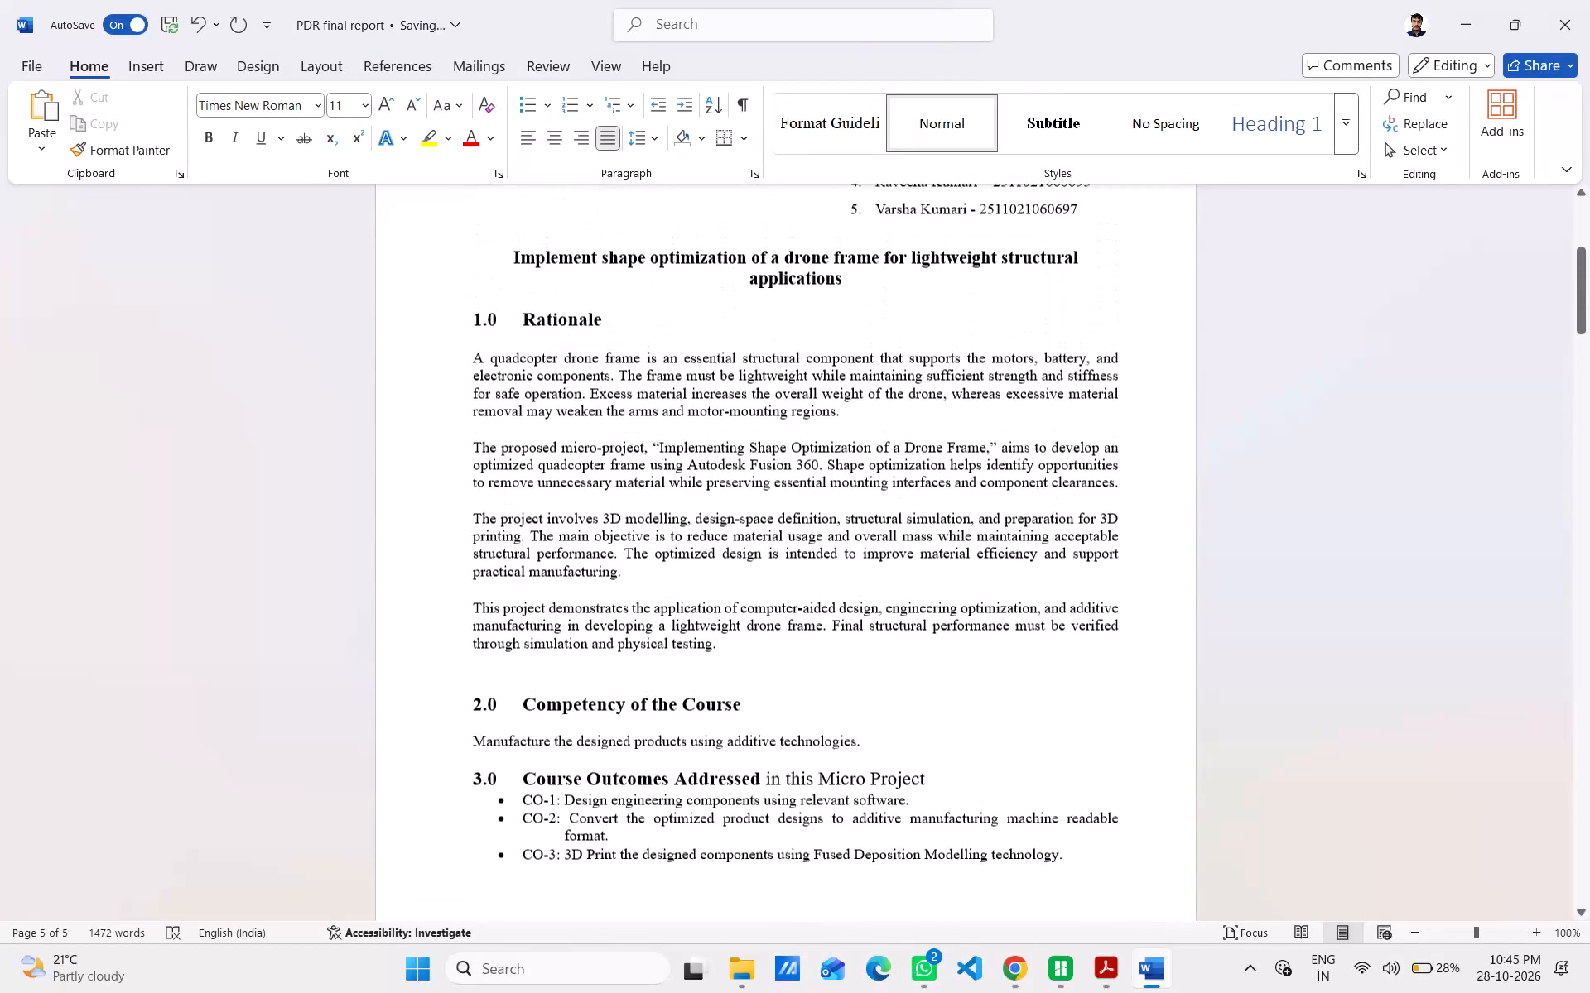
pyautogui.scroll(2, 736, 696)
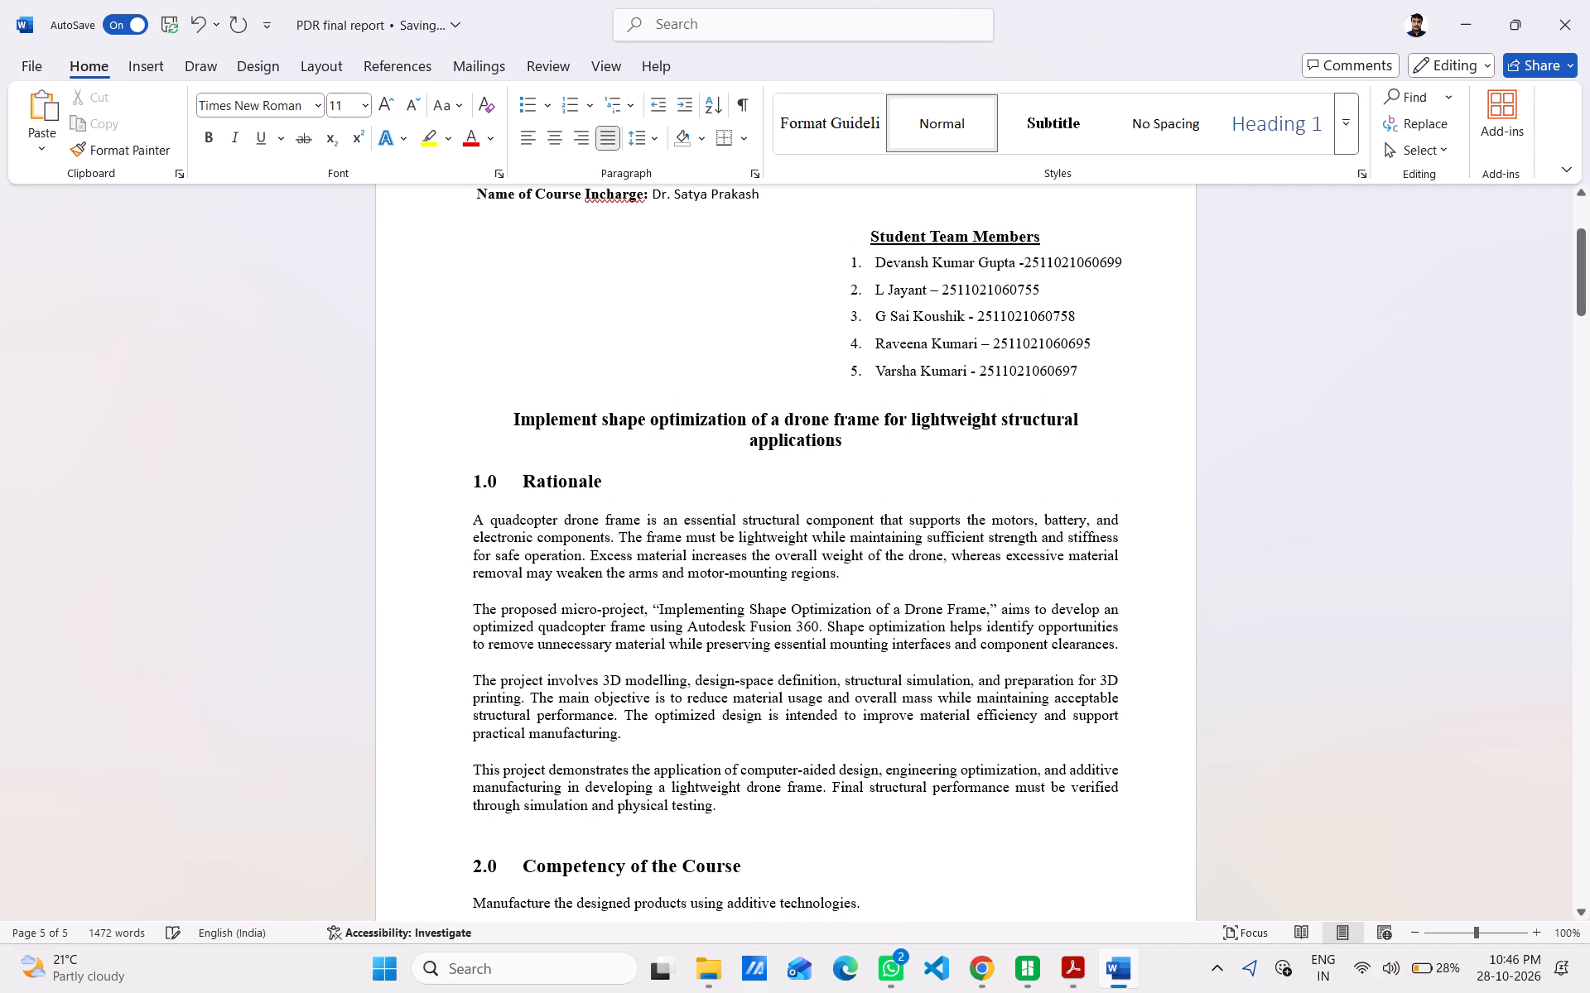
pyautogui.scroll(-2, 701, 736)
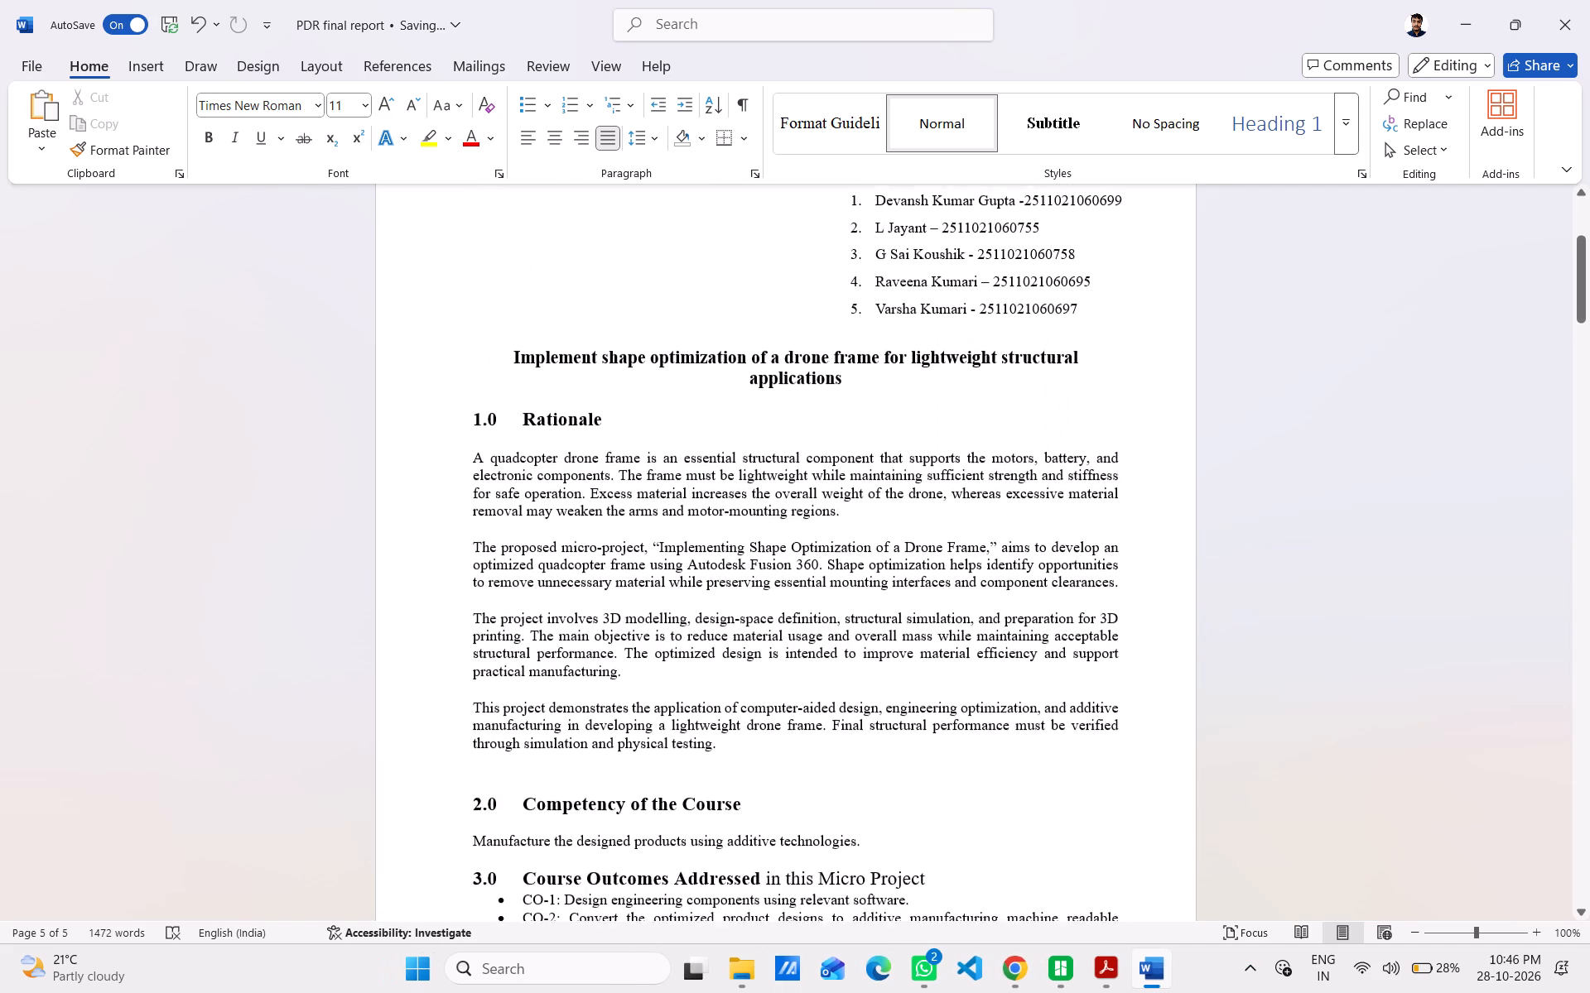
pyautogui.scroll(-4, 701, 736)
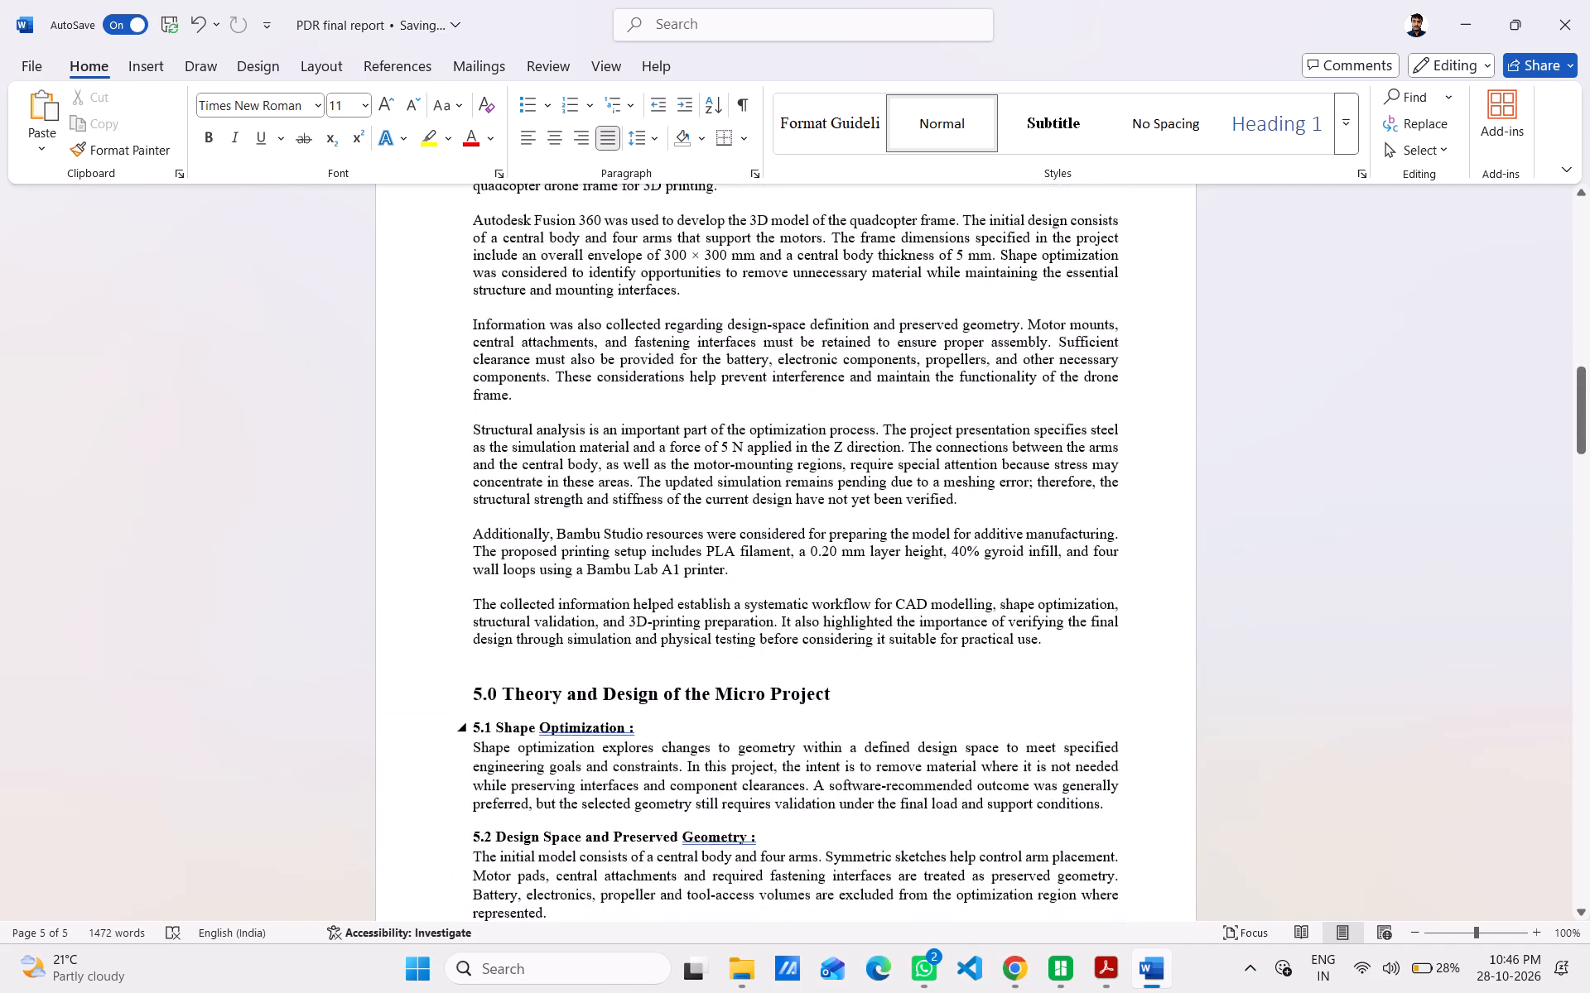
pyautogui.scroll(-6, 701, 736)
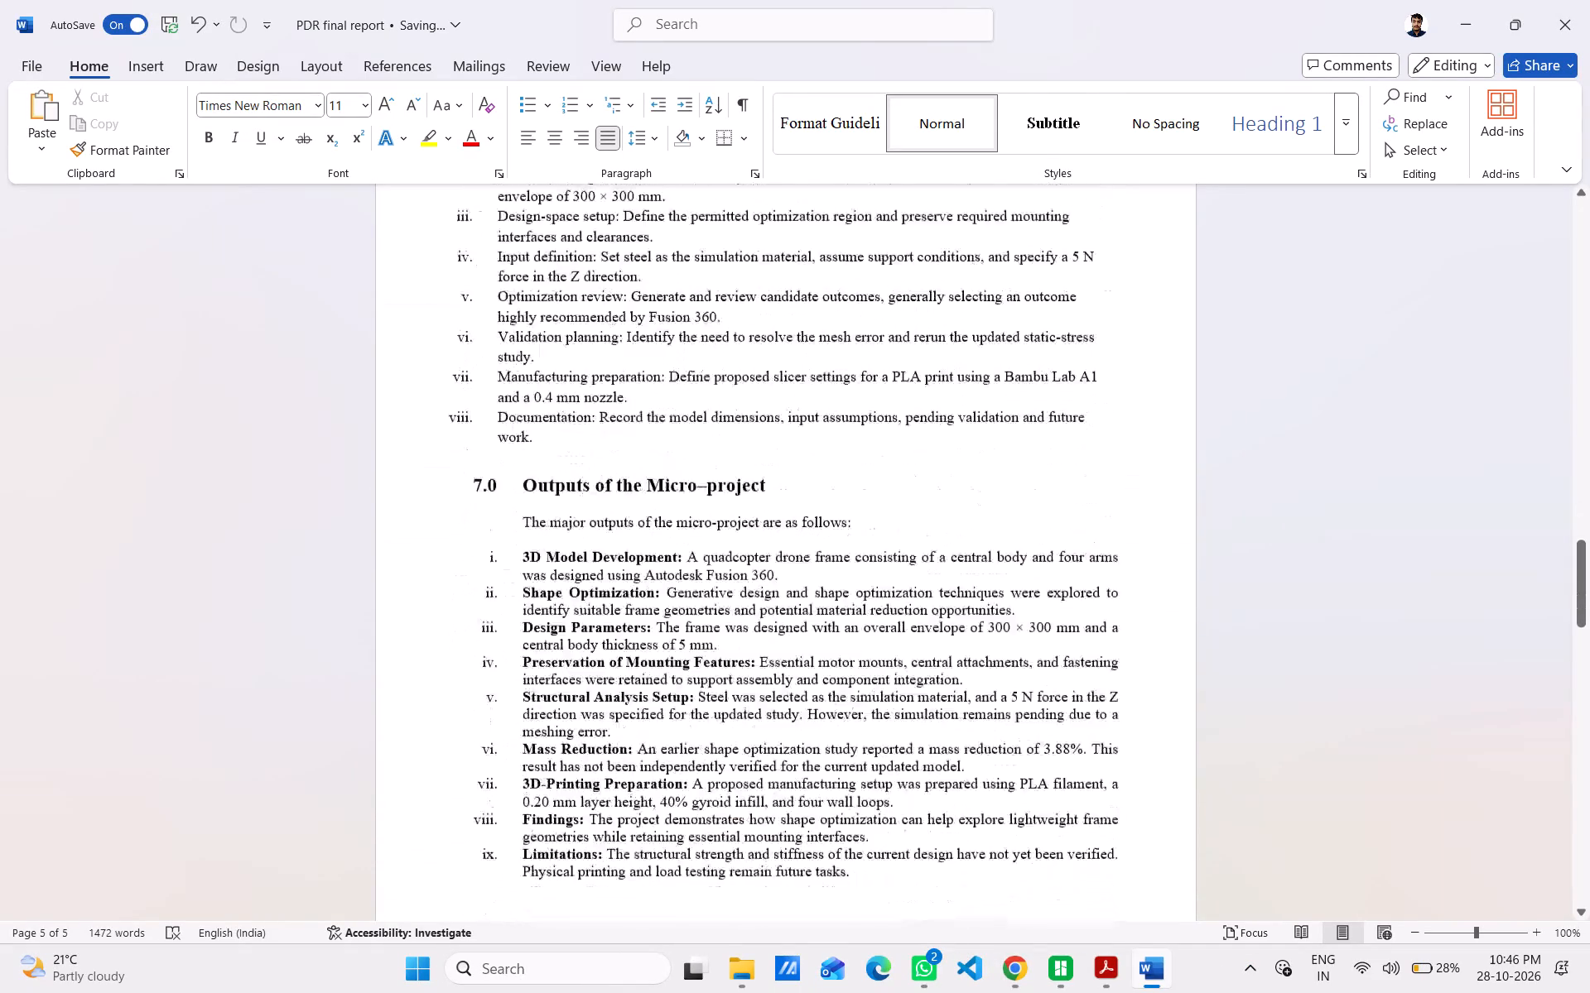
pyautogui.scroll(-4, 701, 736)
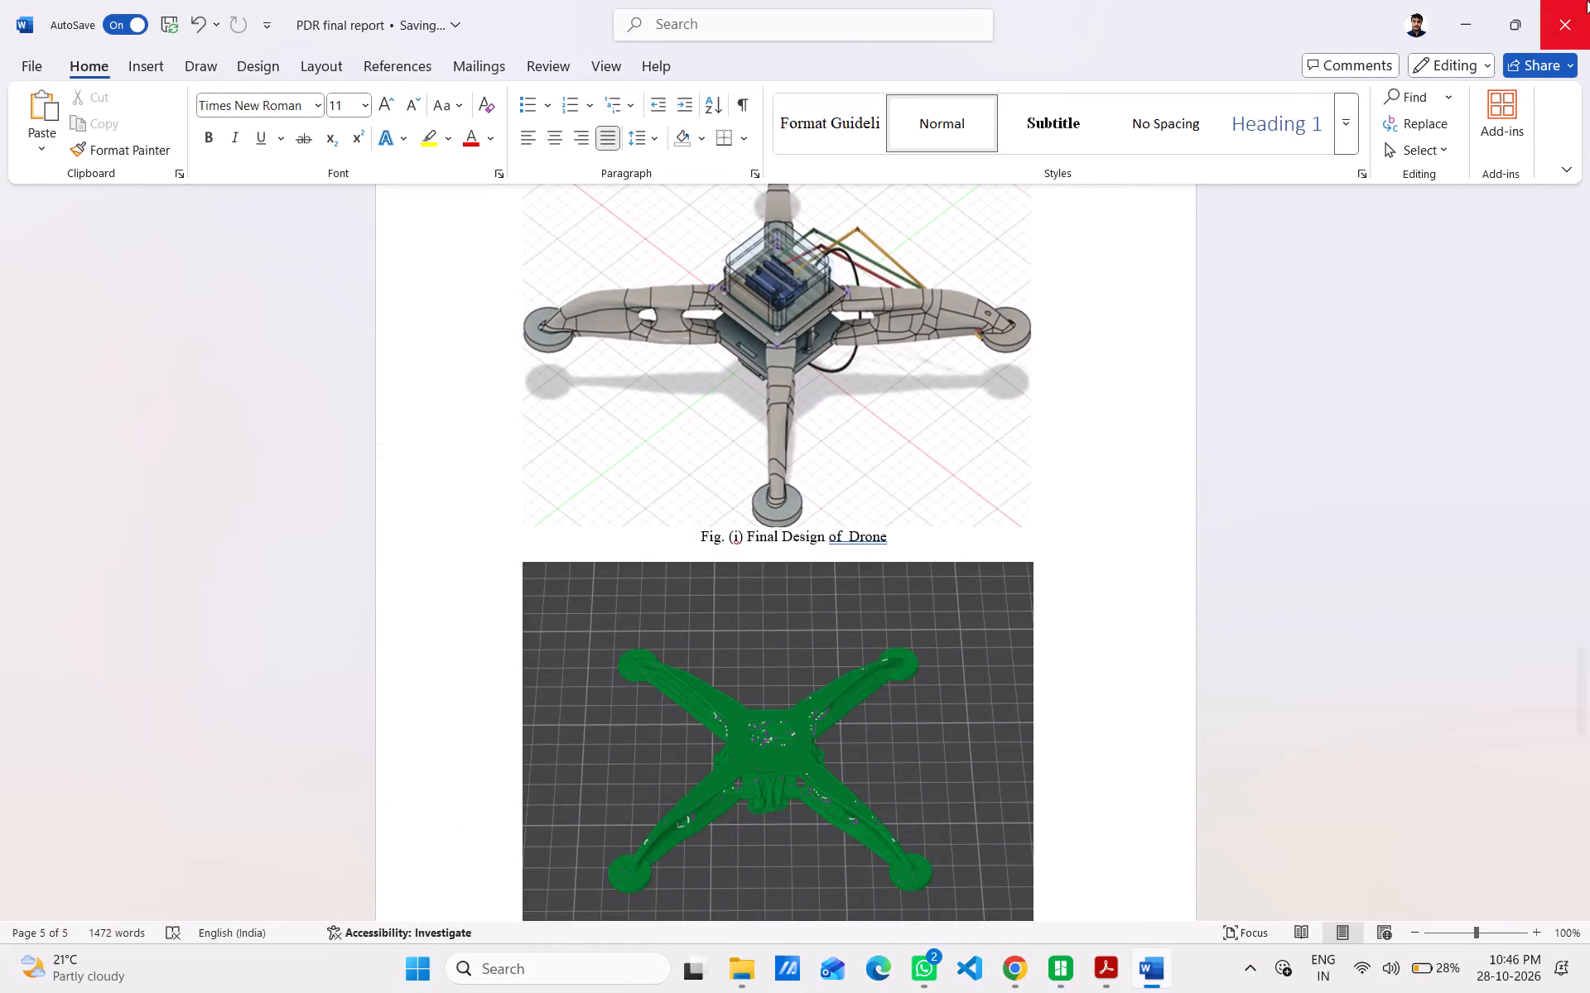
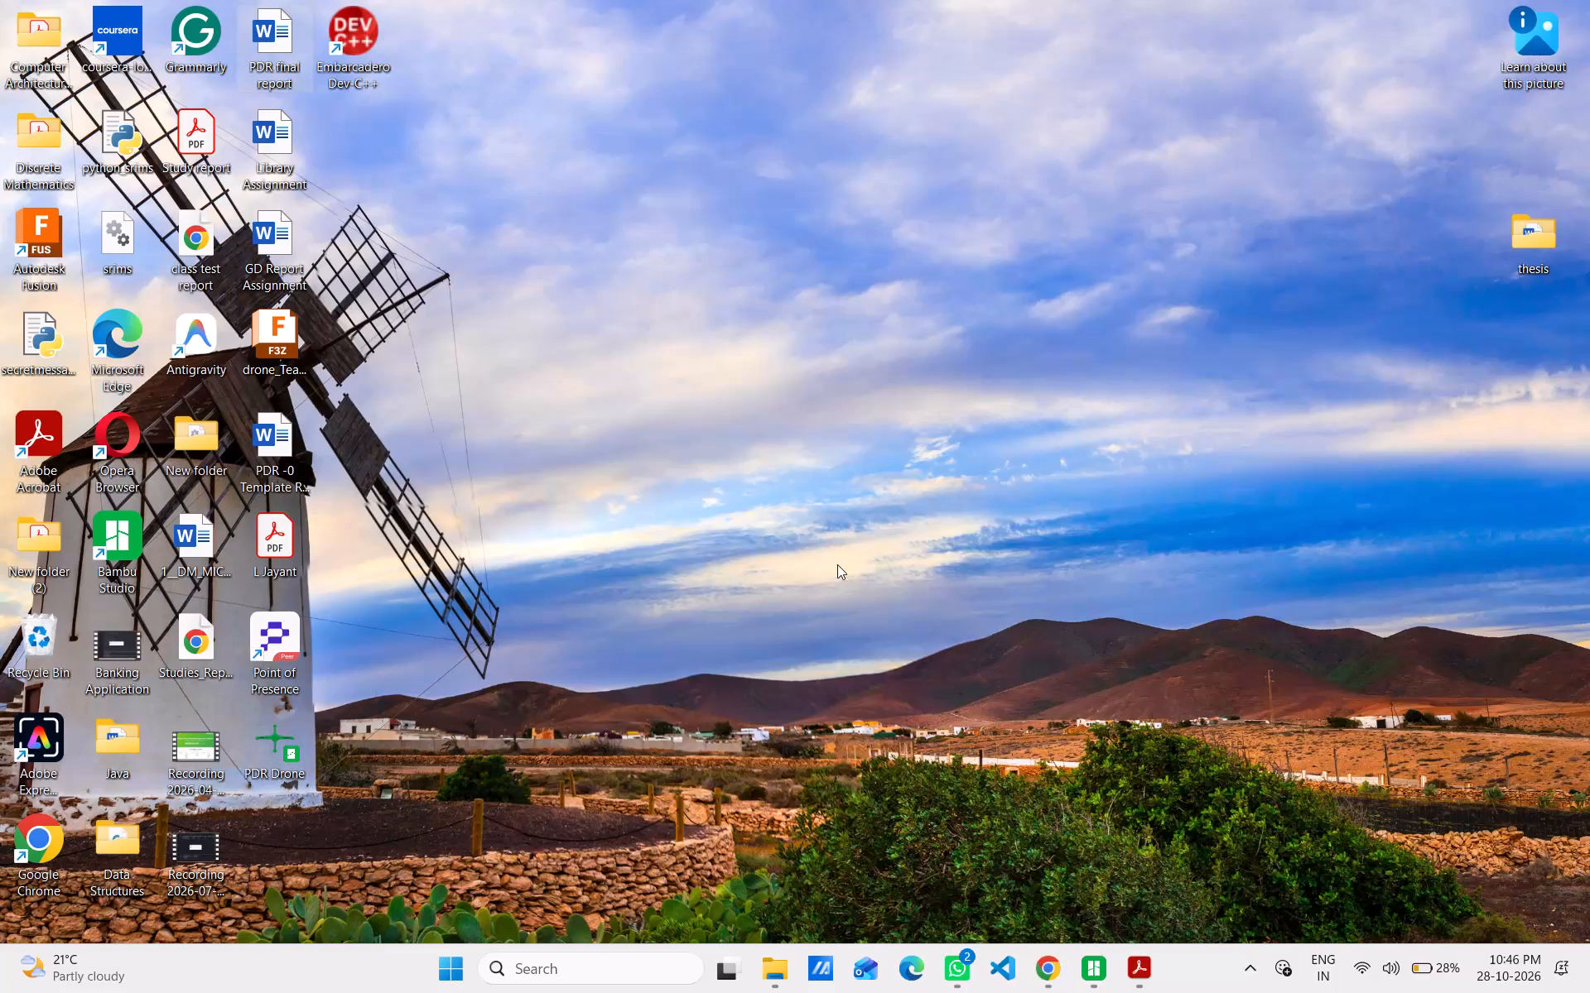
# Permanently delete the outdated PDR final report PDF from the Downloads folder, closing its open copy in Adobe Acrobat.
pyautogui.click(1053, 951)
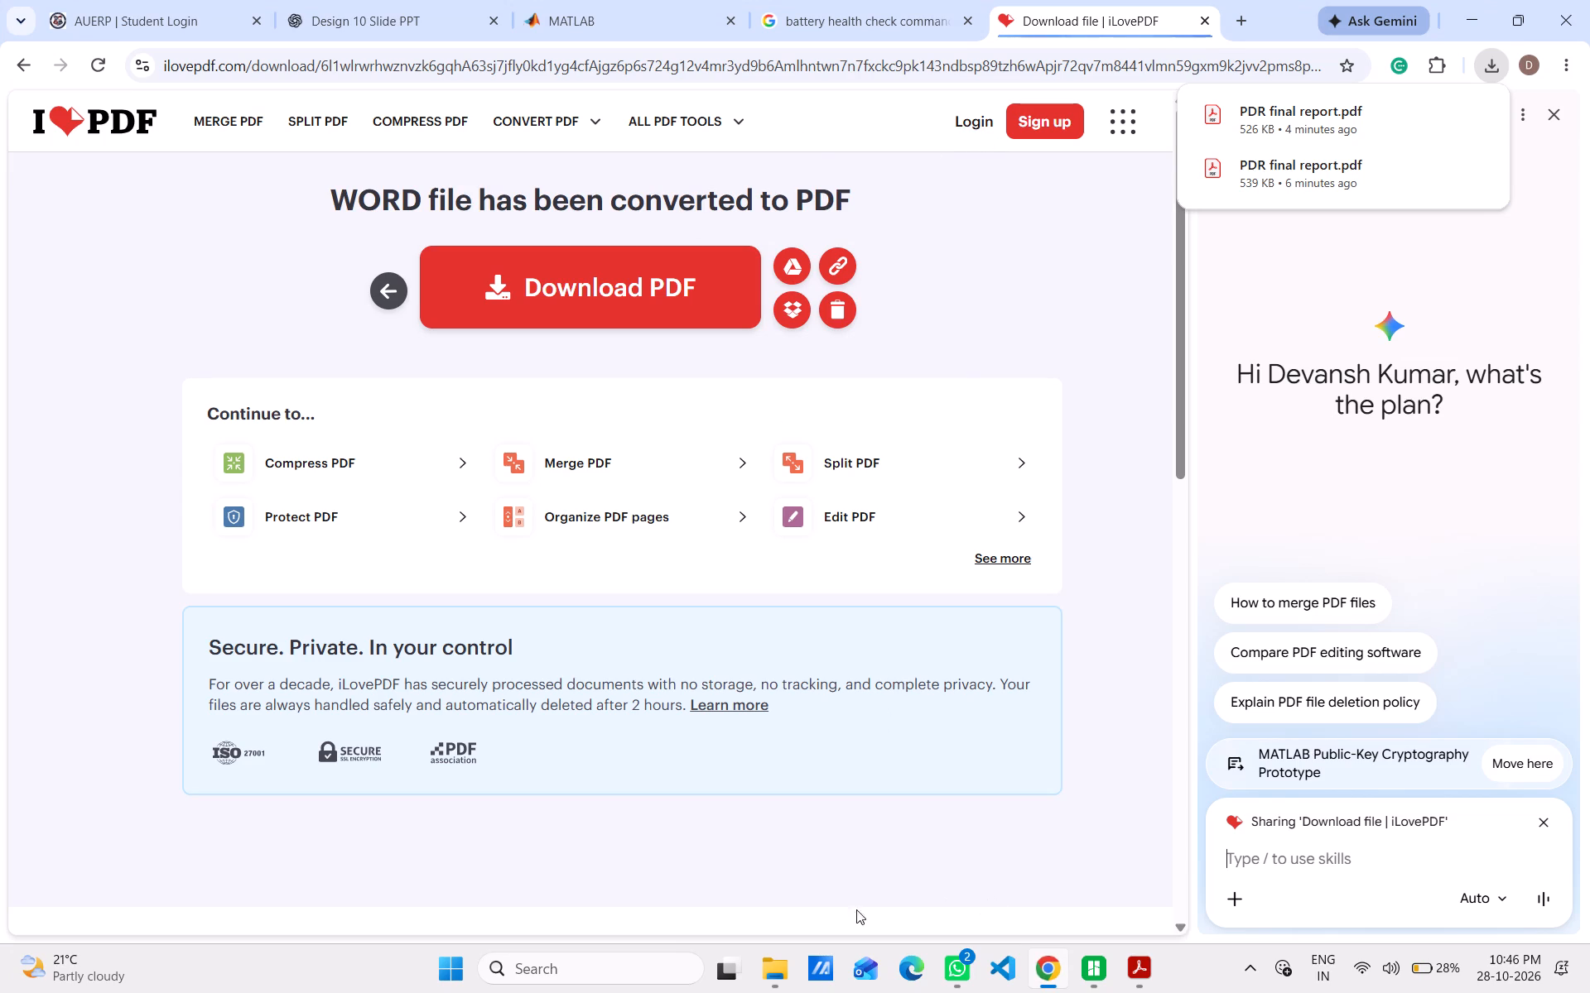
pyautogui.click(776, 962)
pyautogui.click(495, 247)
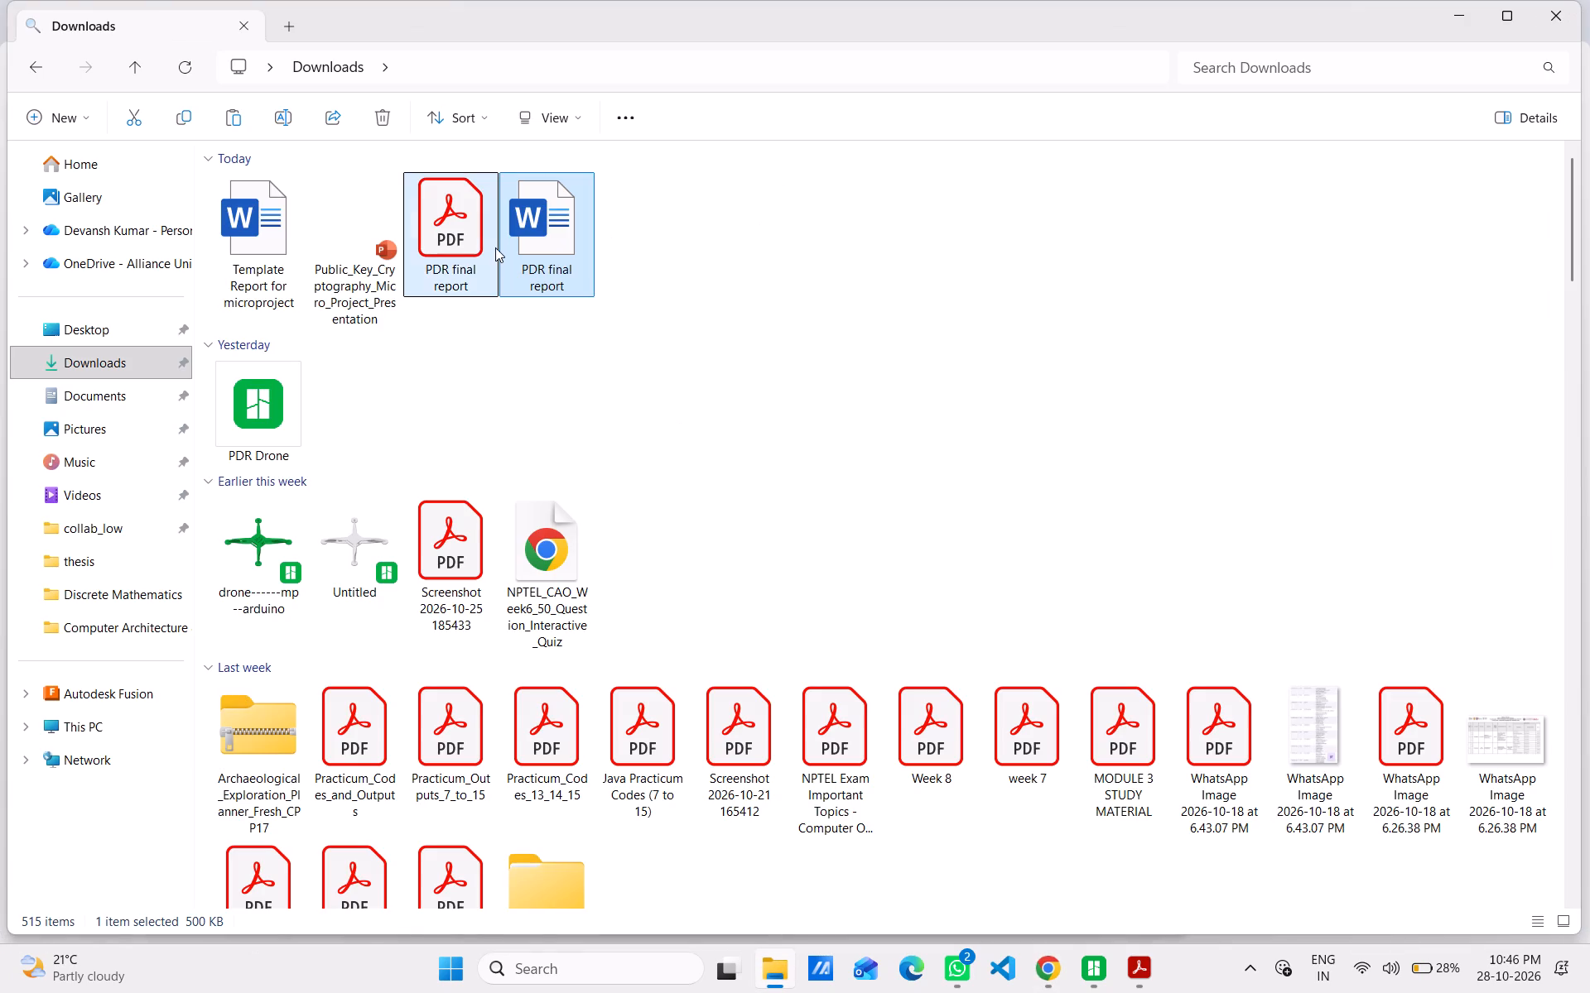
pyautogui.hotkey('shift', 'Delete')
pyautogui.press('Return')
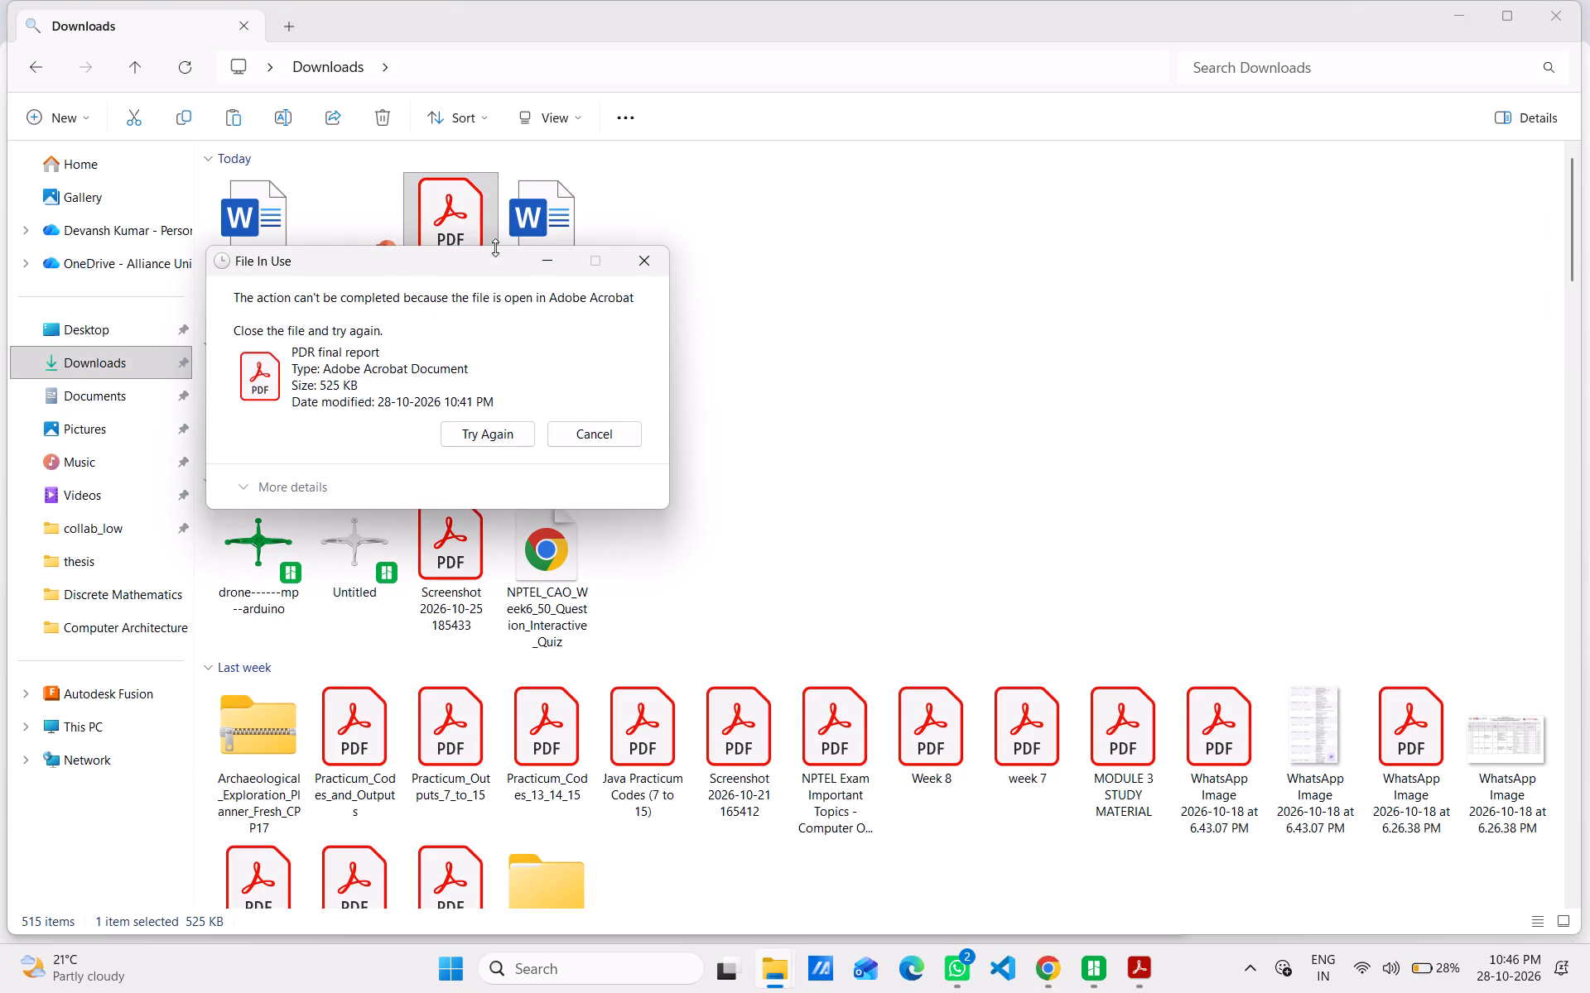
pyautogui.click(1135, 971)
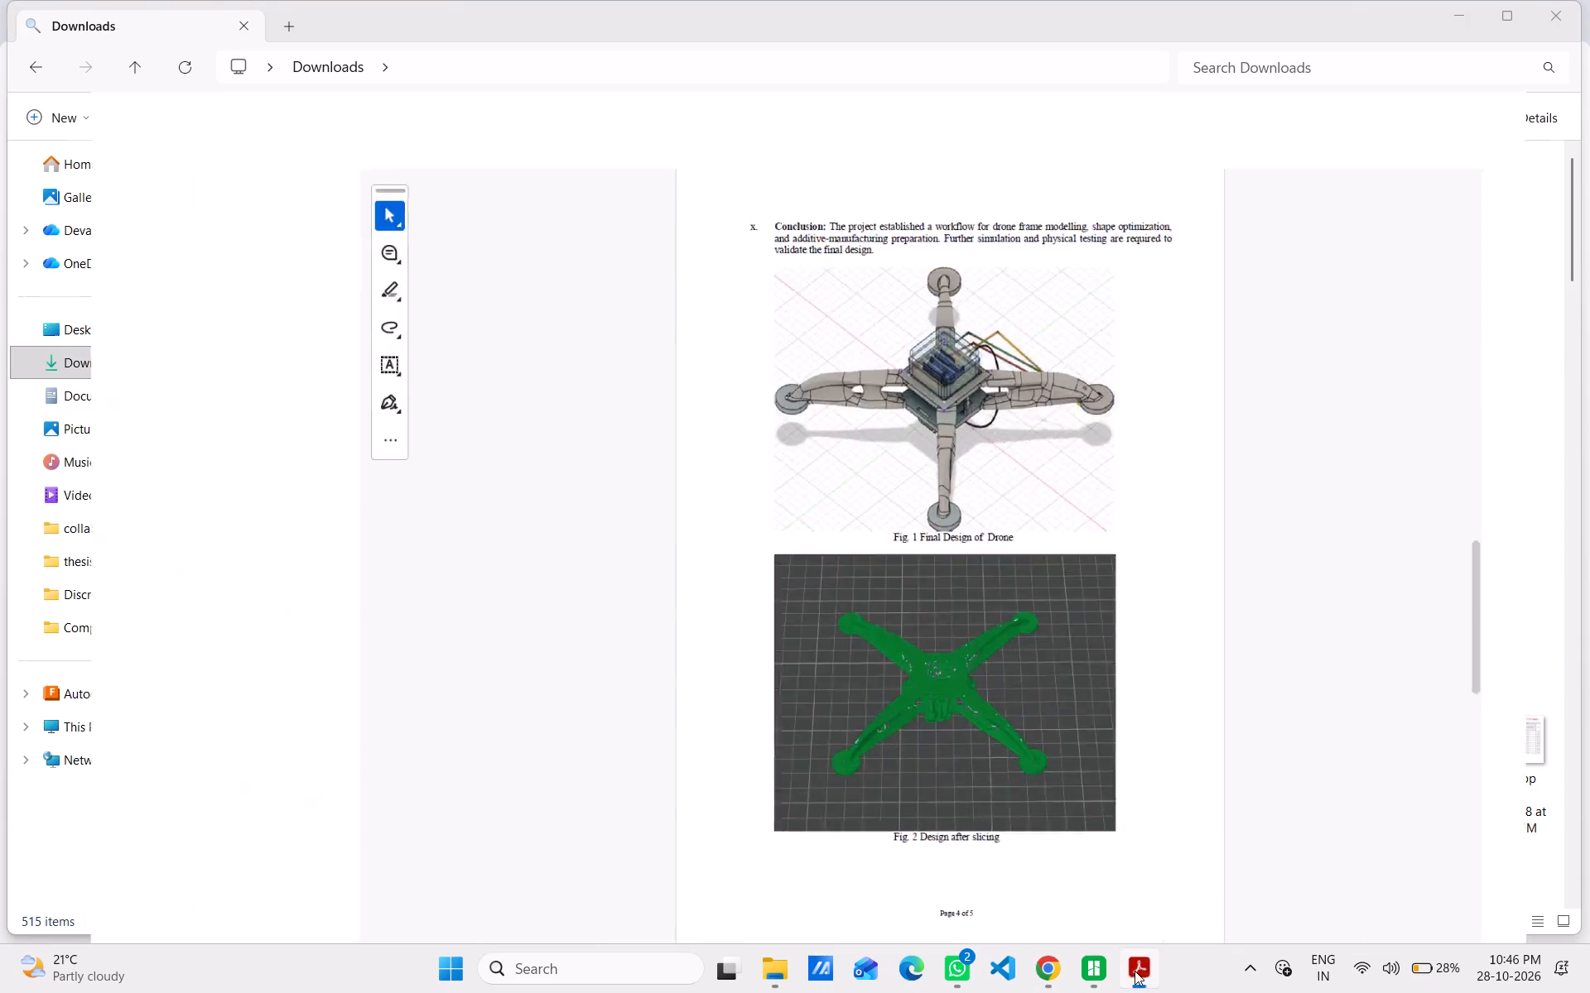
pyautogui.click(1589, 0)
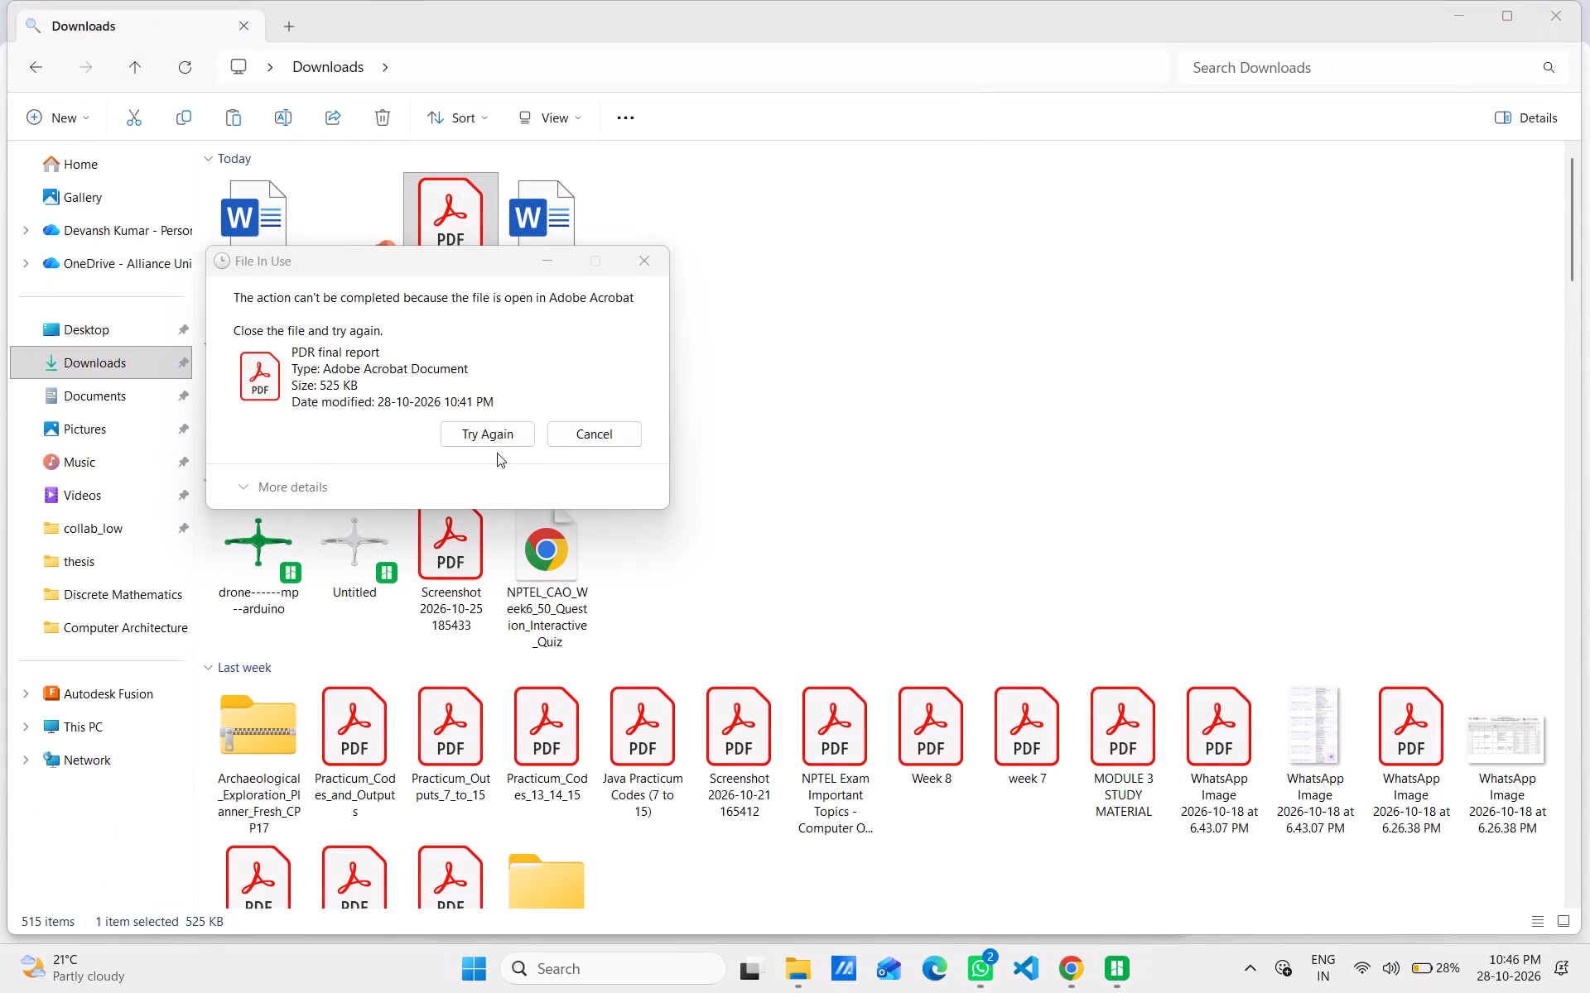
pyautogui.click(503, 434)
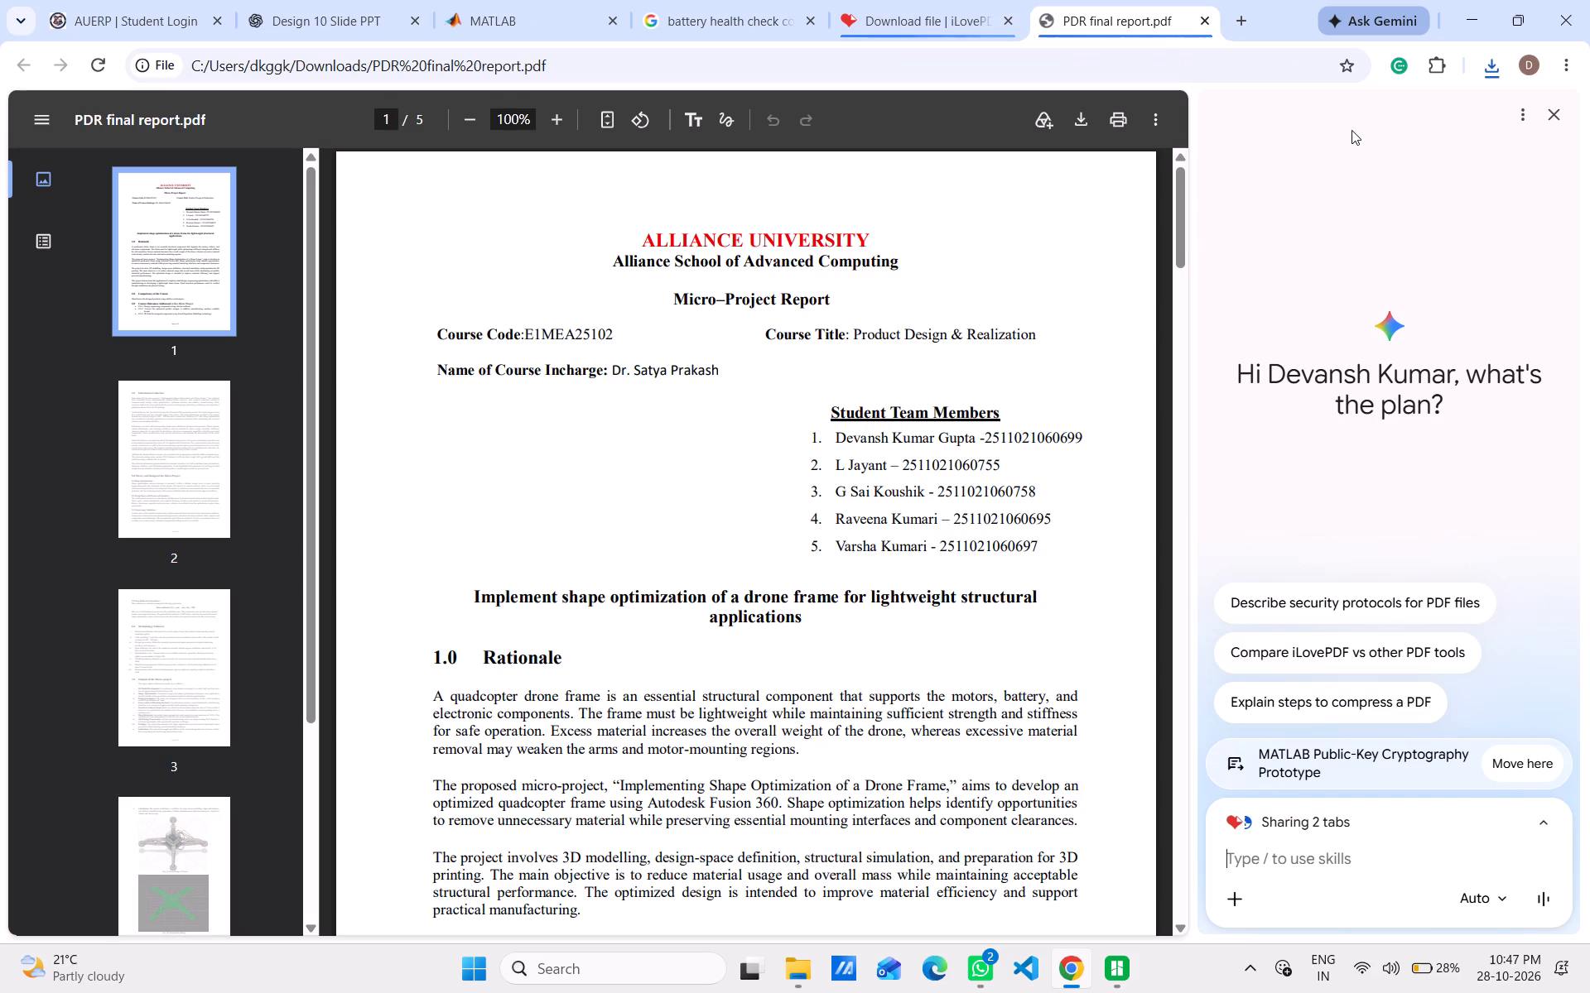
pyautogui.scroll(-1, 780, 543)
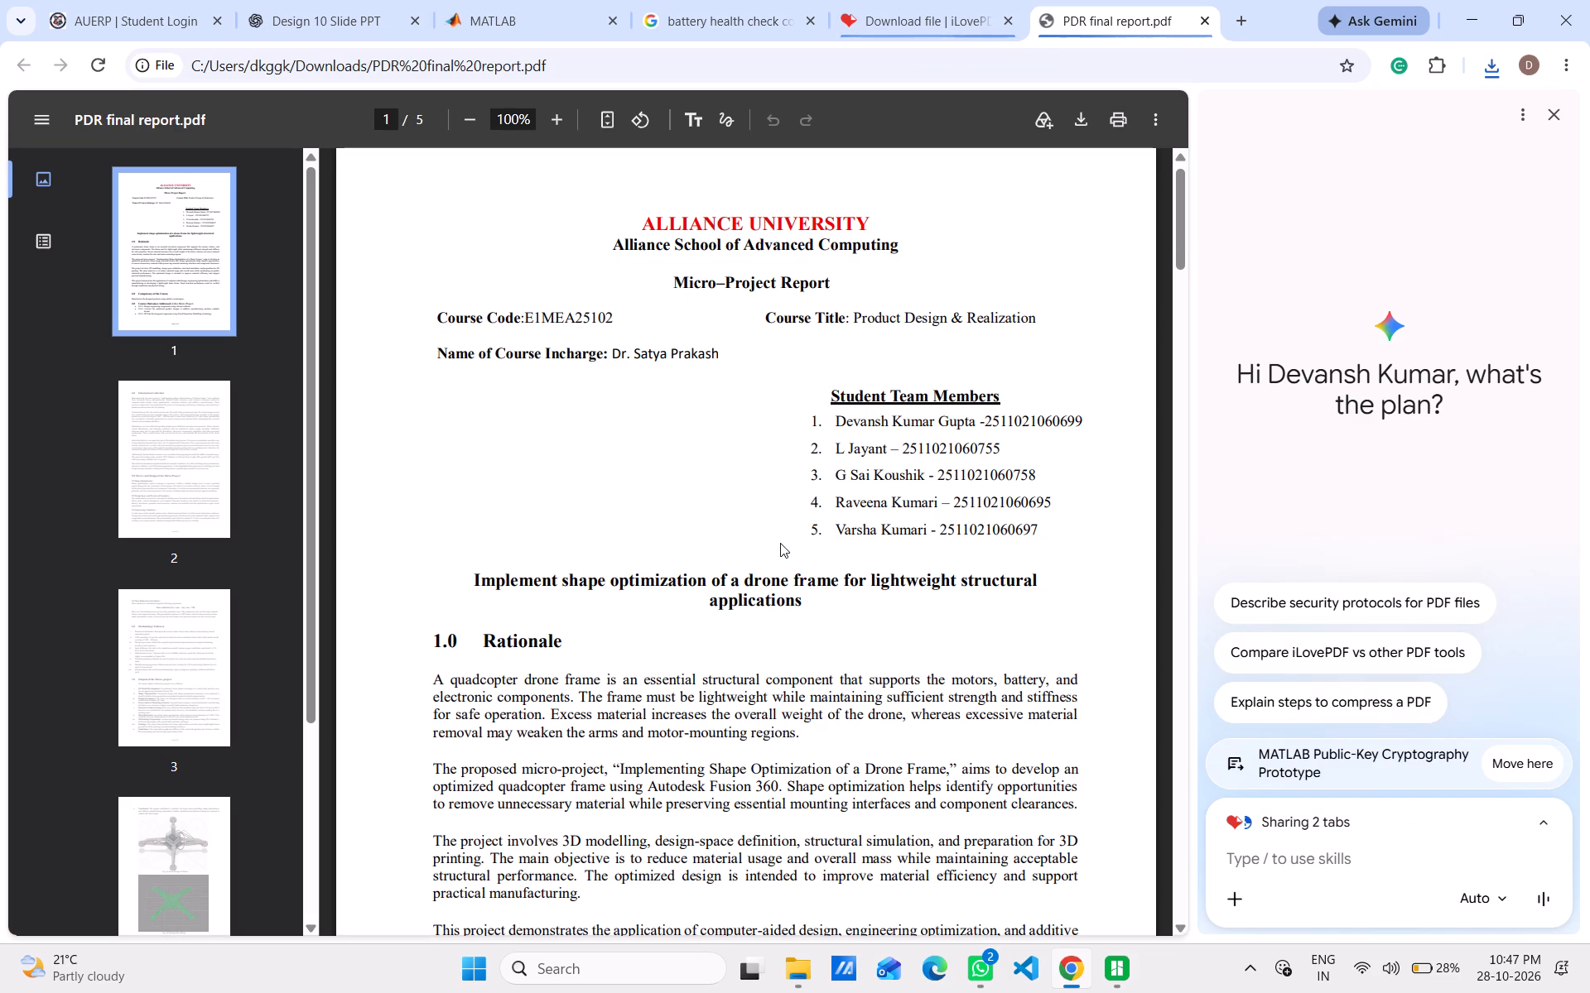
pyautogui.scroll(-5, 780, 543)
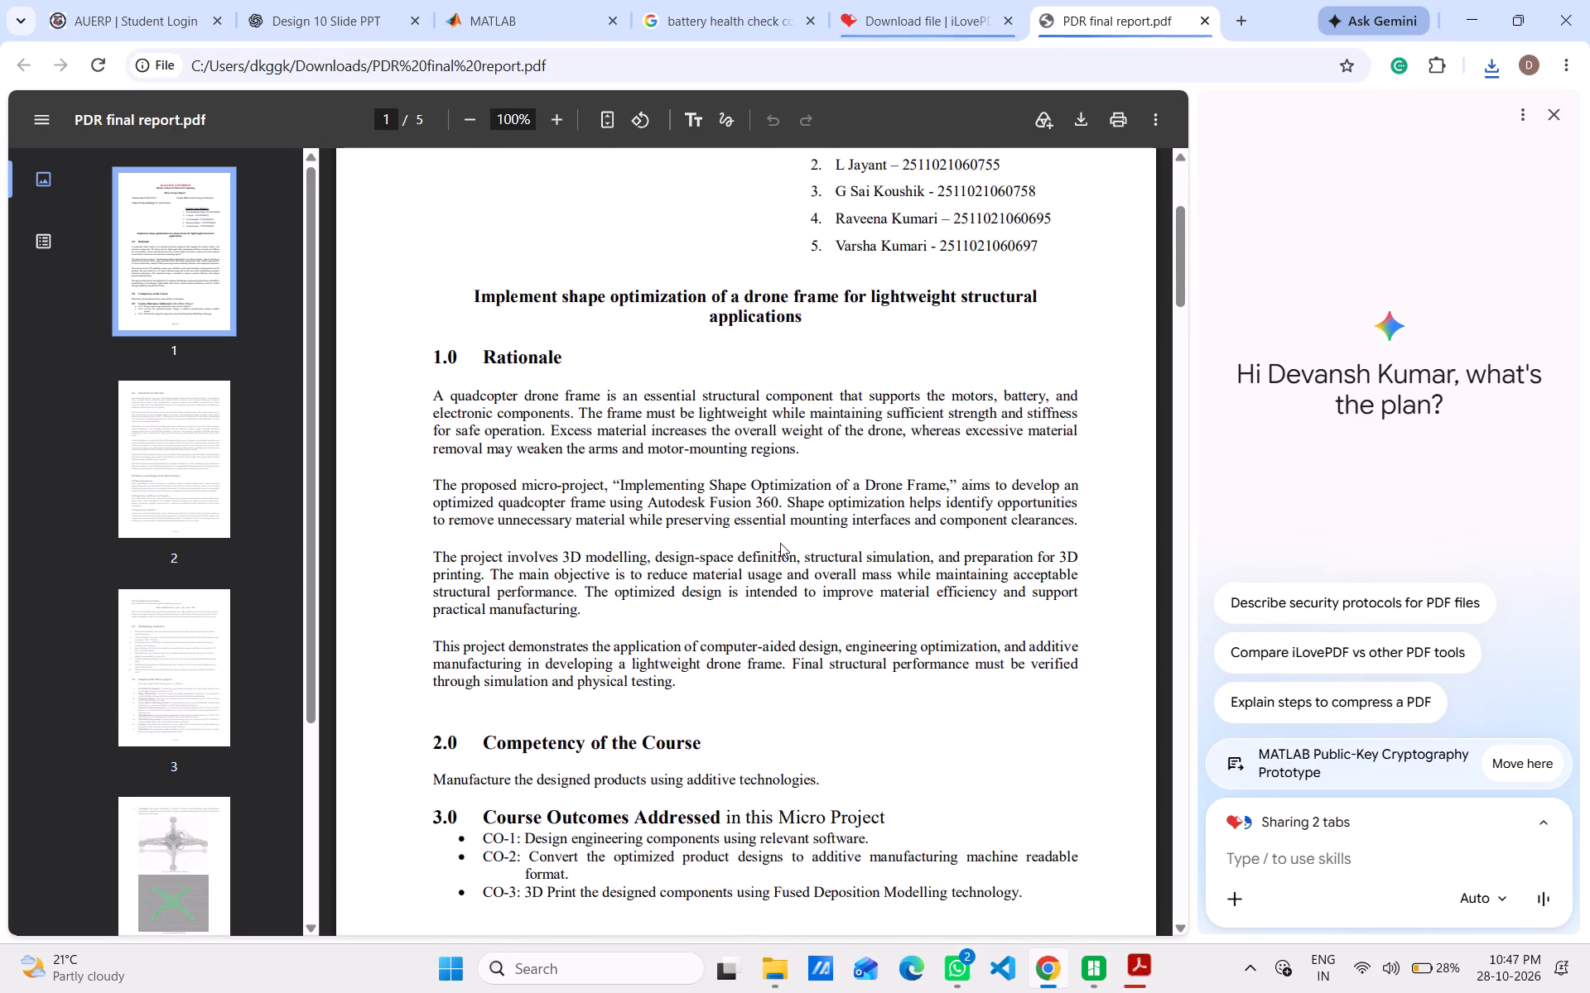
pyautogui.scroll(-1, 780, 543)
pyautogui.scroll(1, 780, 543)
pyautogui.scroll(-1, 780, 543)
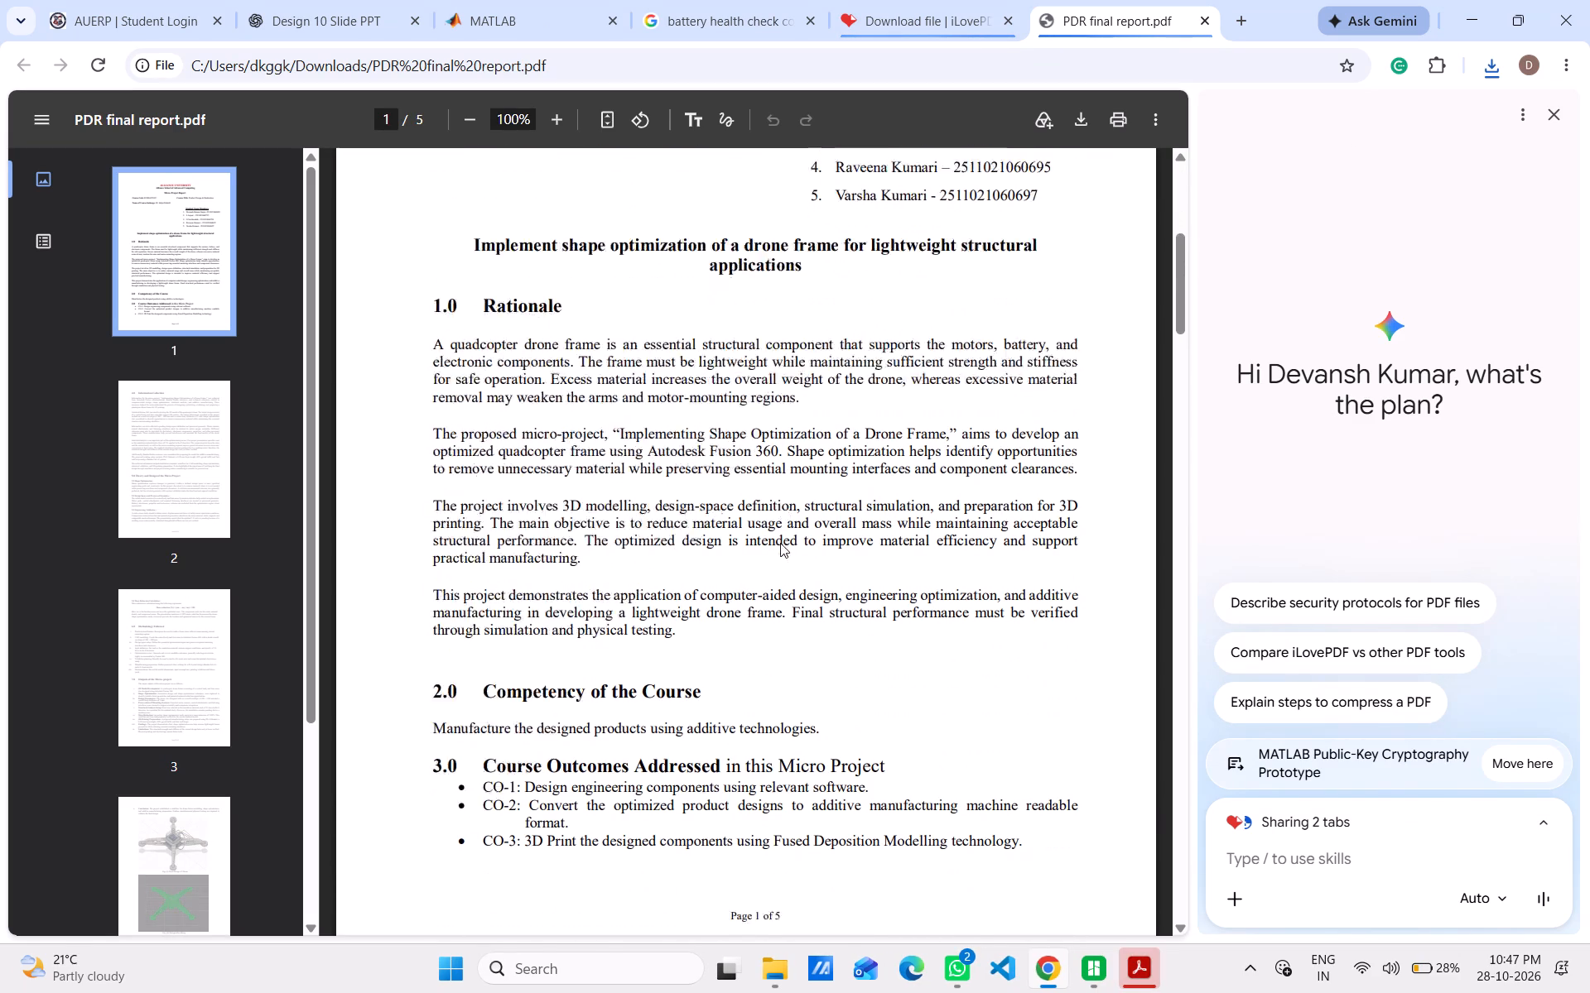
pyautogui.scroll(-7, 780, 543)
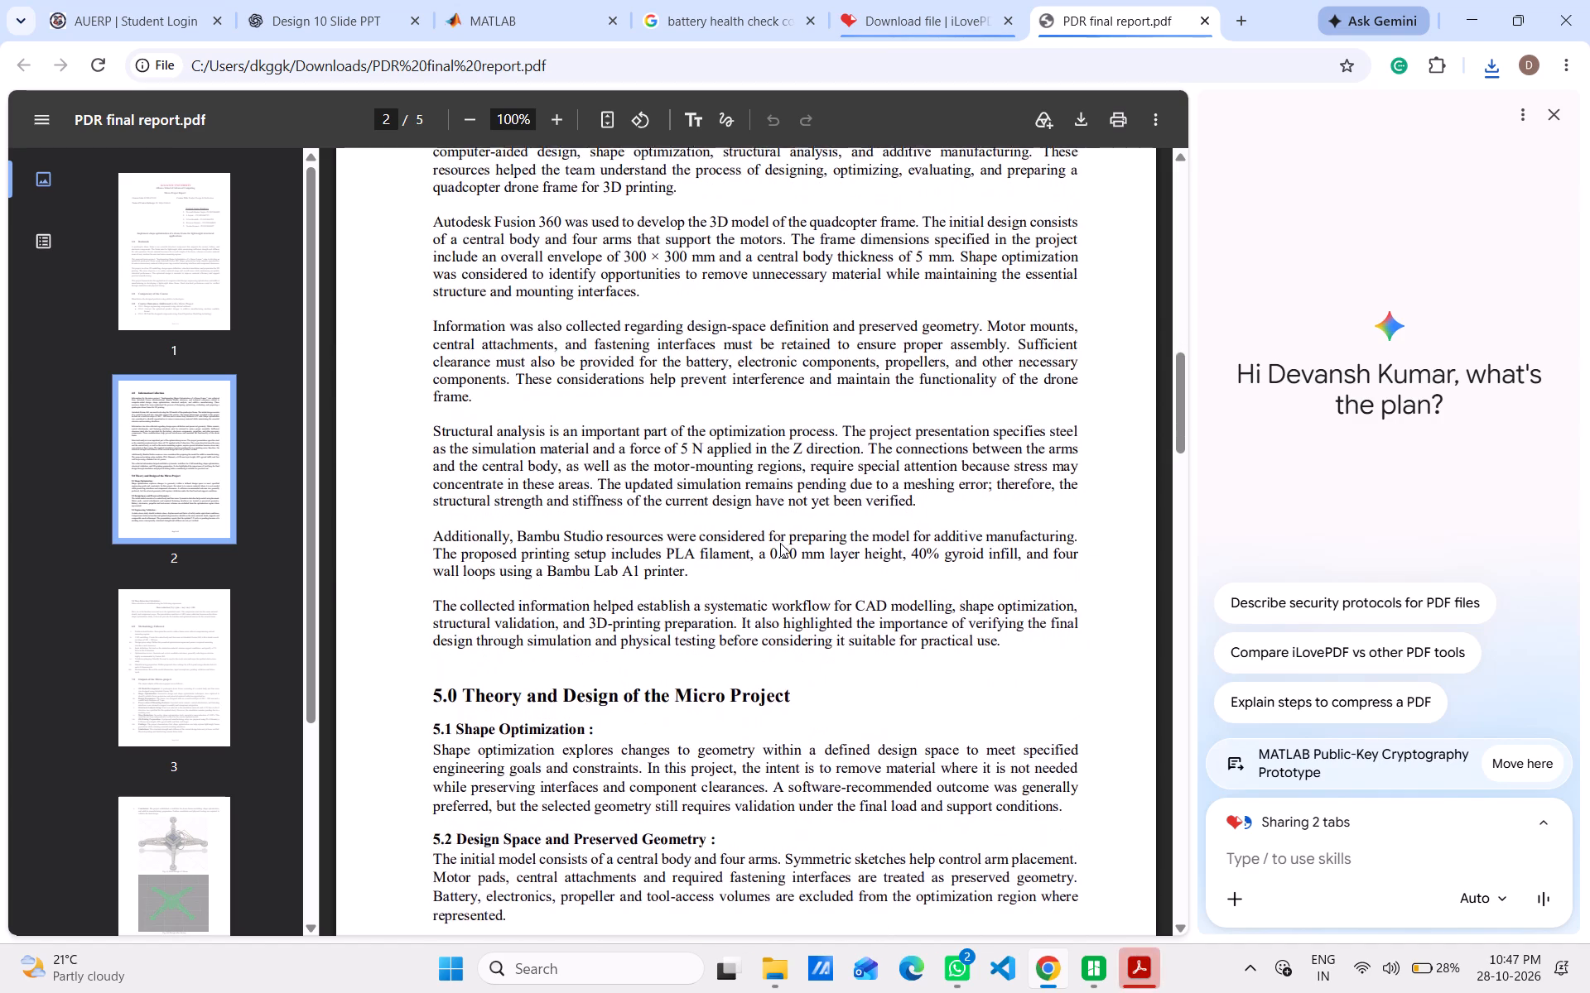
pyautogui.scroll(-5, 780, 543)
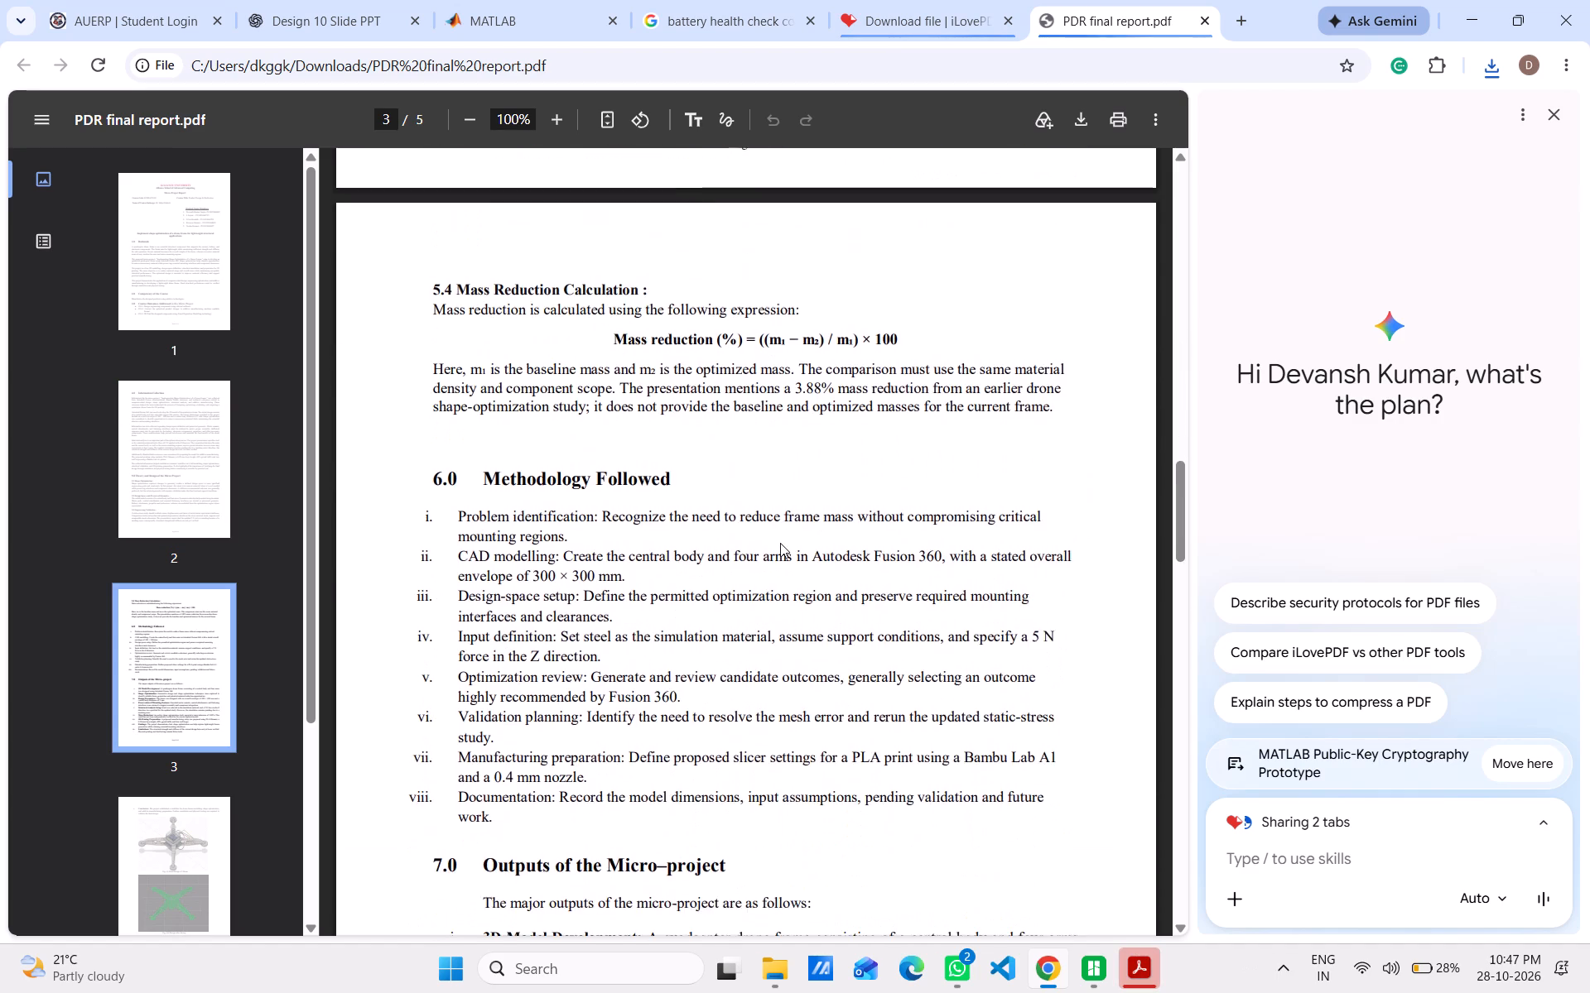
pyautogui.scroll(-7, 780, 543)
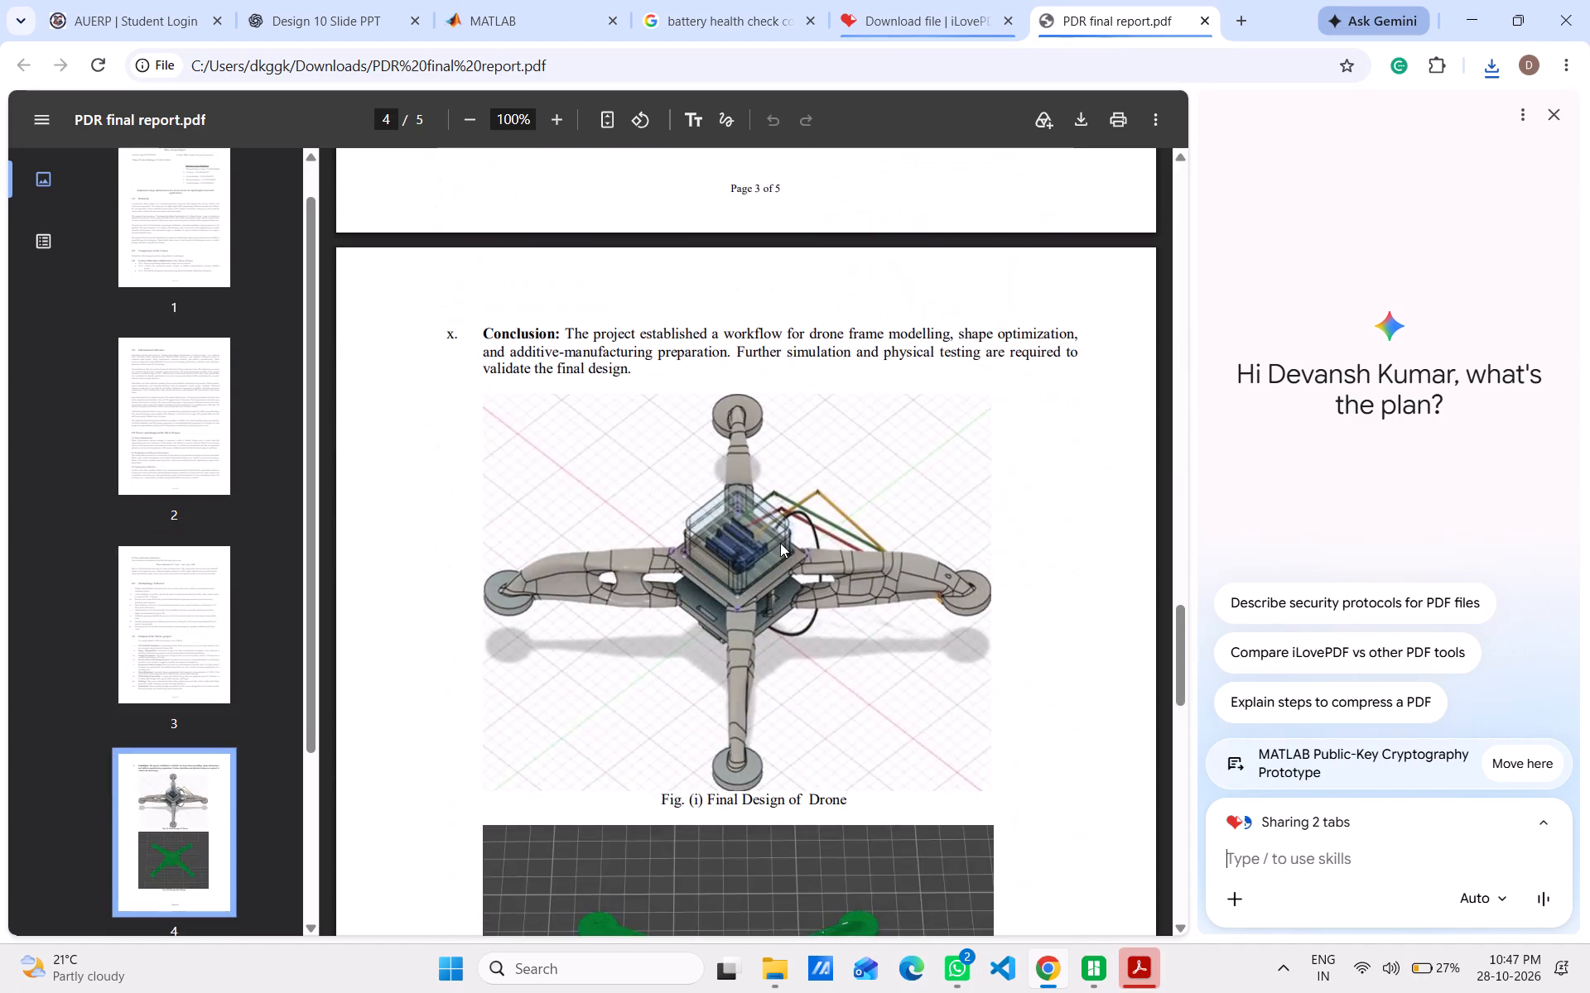
pyautogui.scroll(-6, 780, 543)
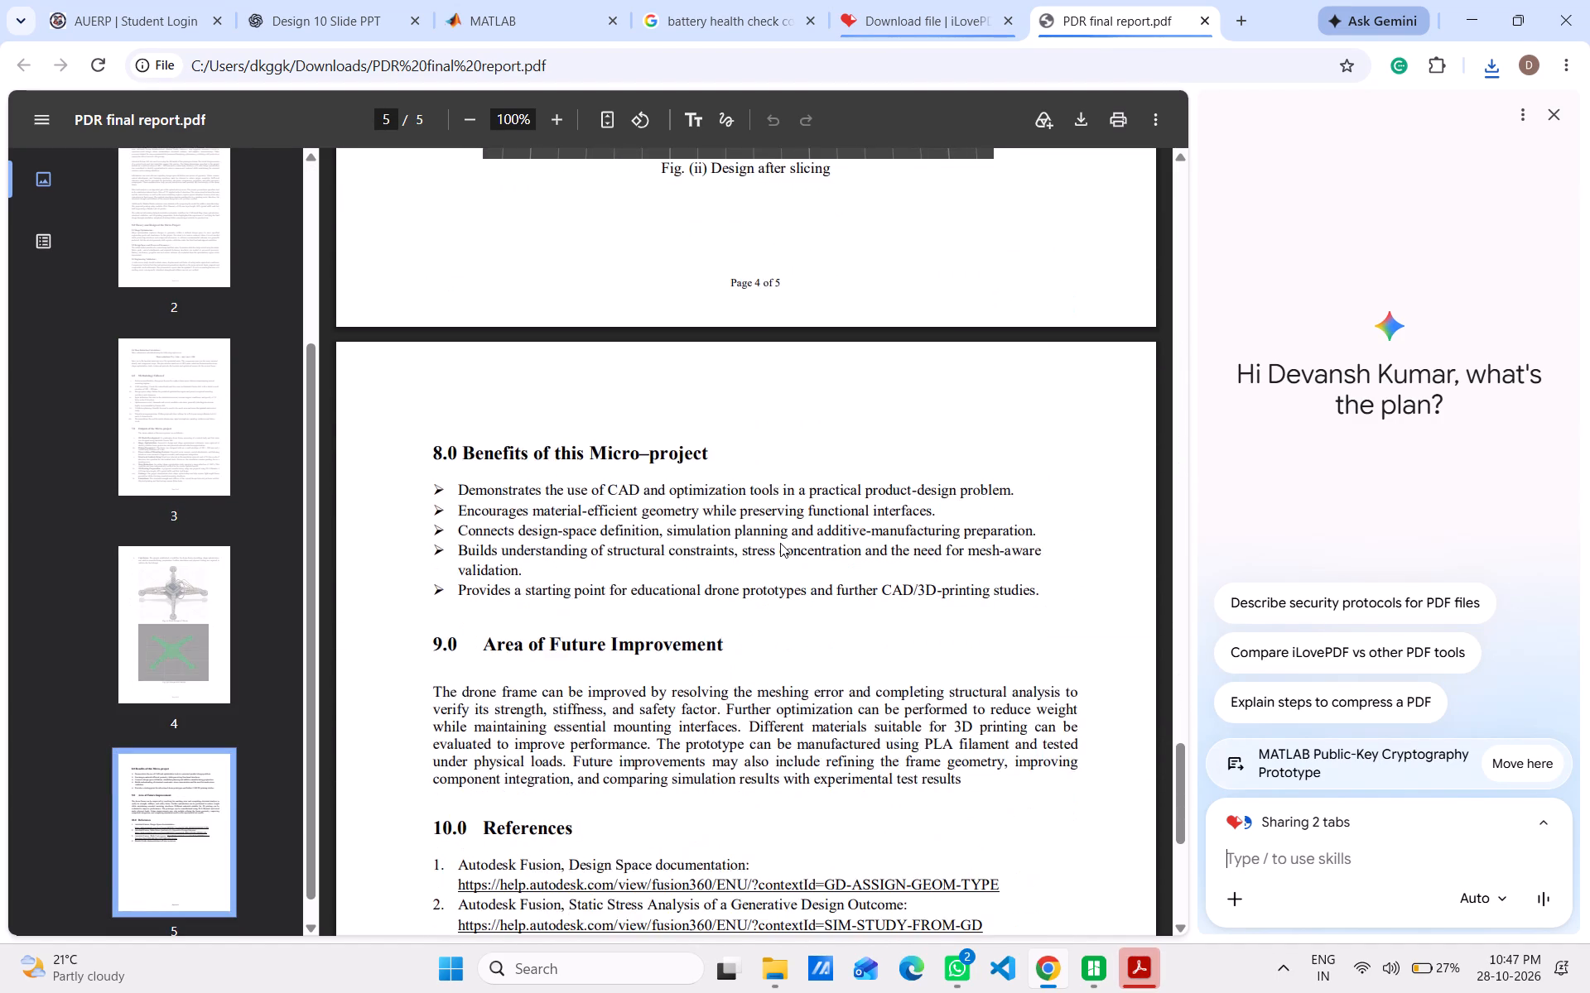
pyautogui.scroll(-3, 780, 543)
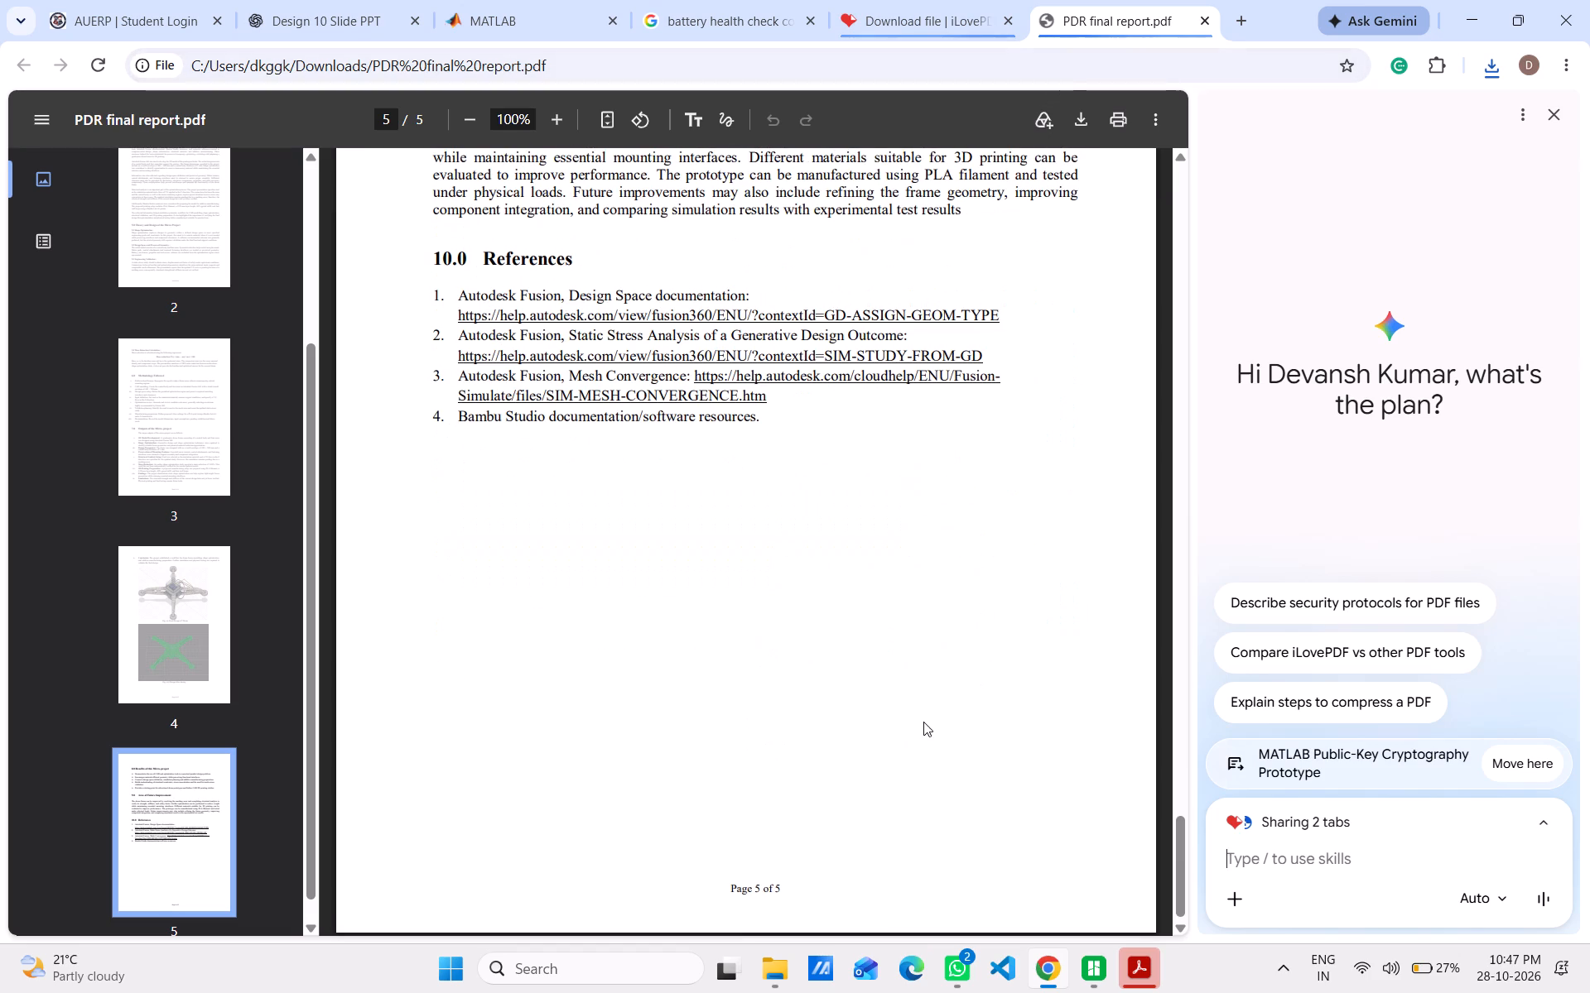
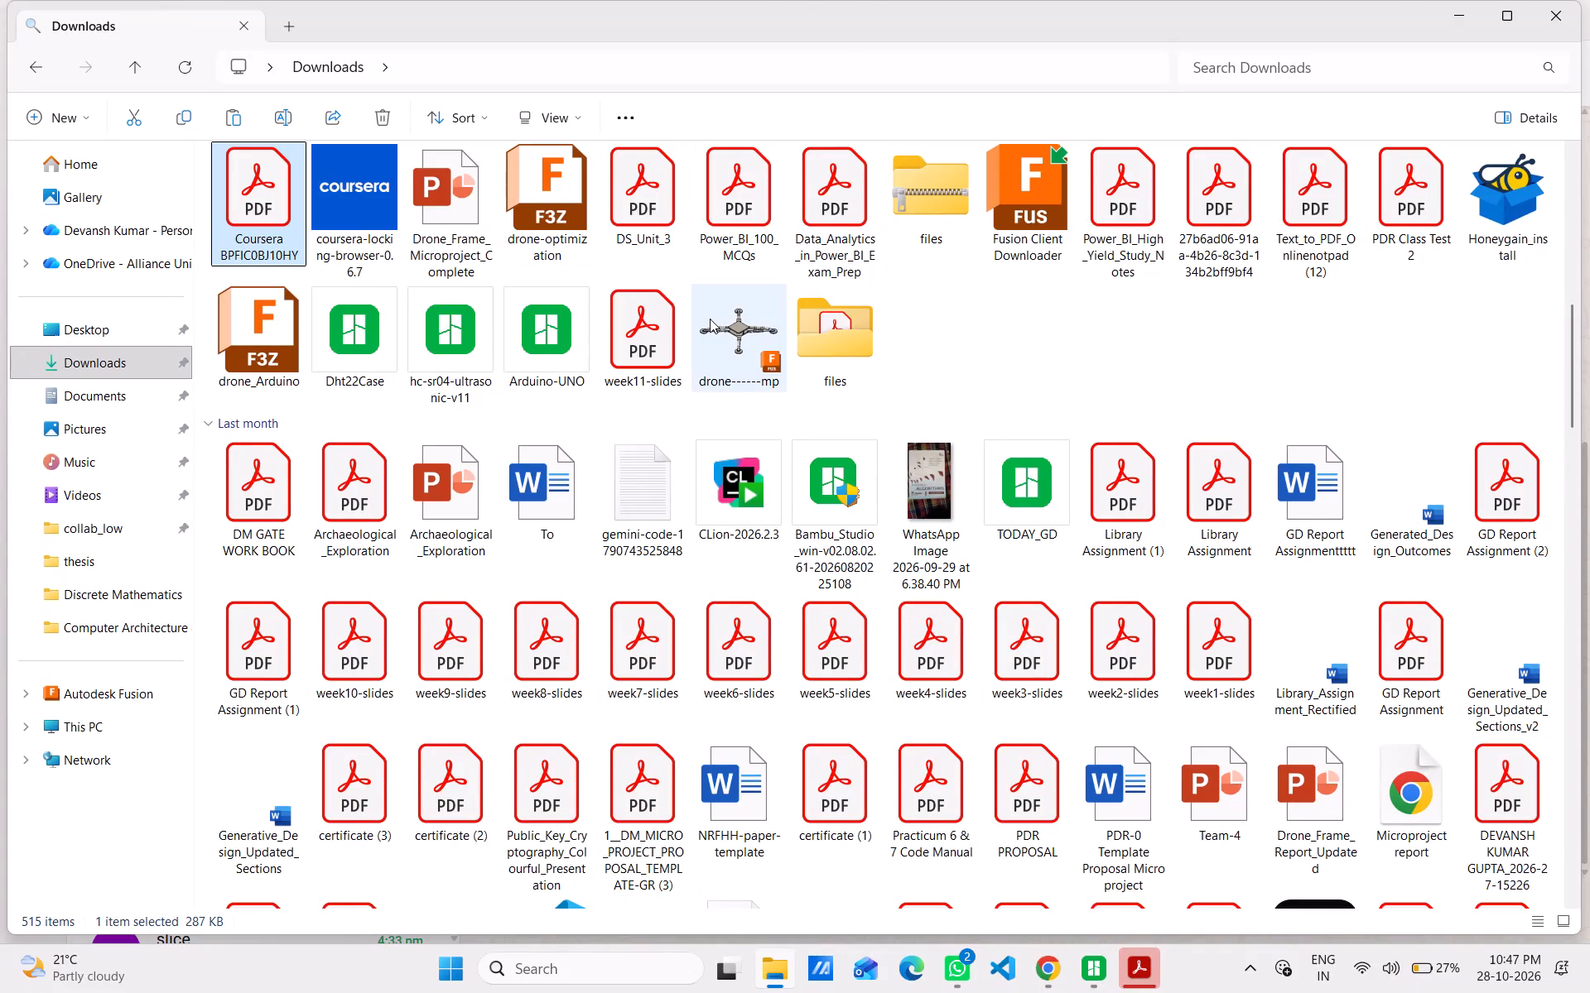
# Close the PDR final report PDF that is open in Adobe Acrobat.
pyautogui.scroll(13, 721, 249)
pyautogui.scroll(9, 721, 249)
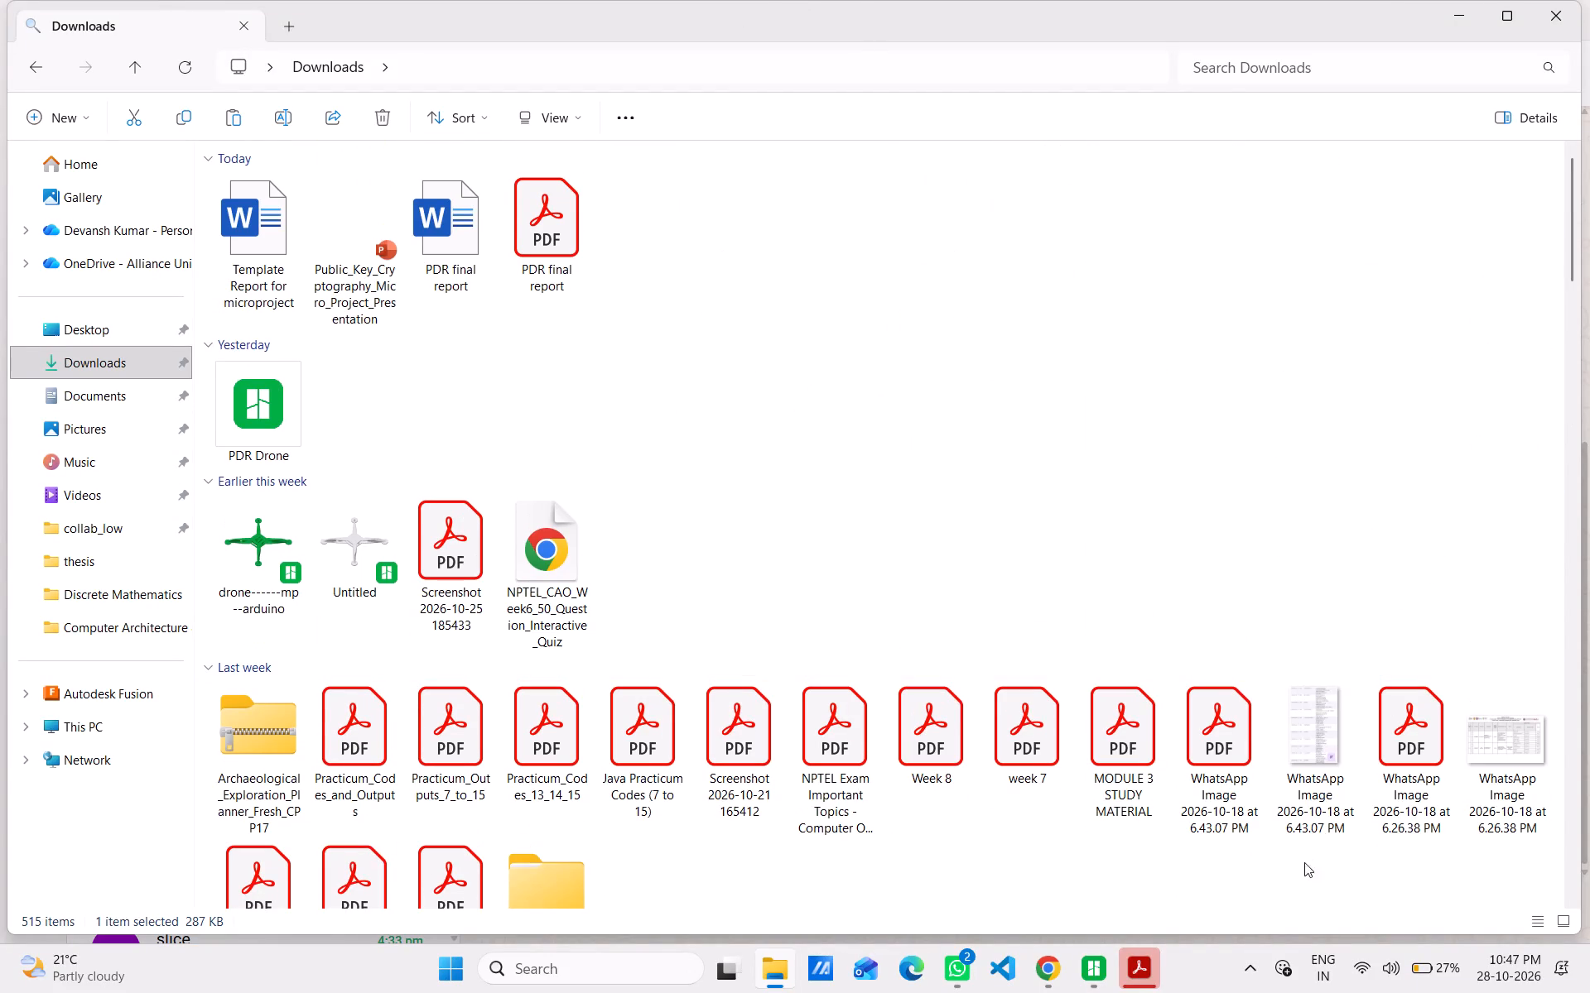
pyautogui.click(1153, 952)
pyautogui.click(1588, 0)
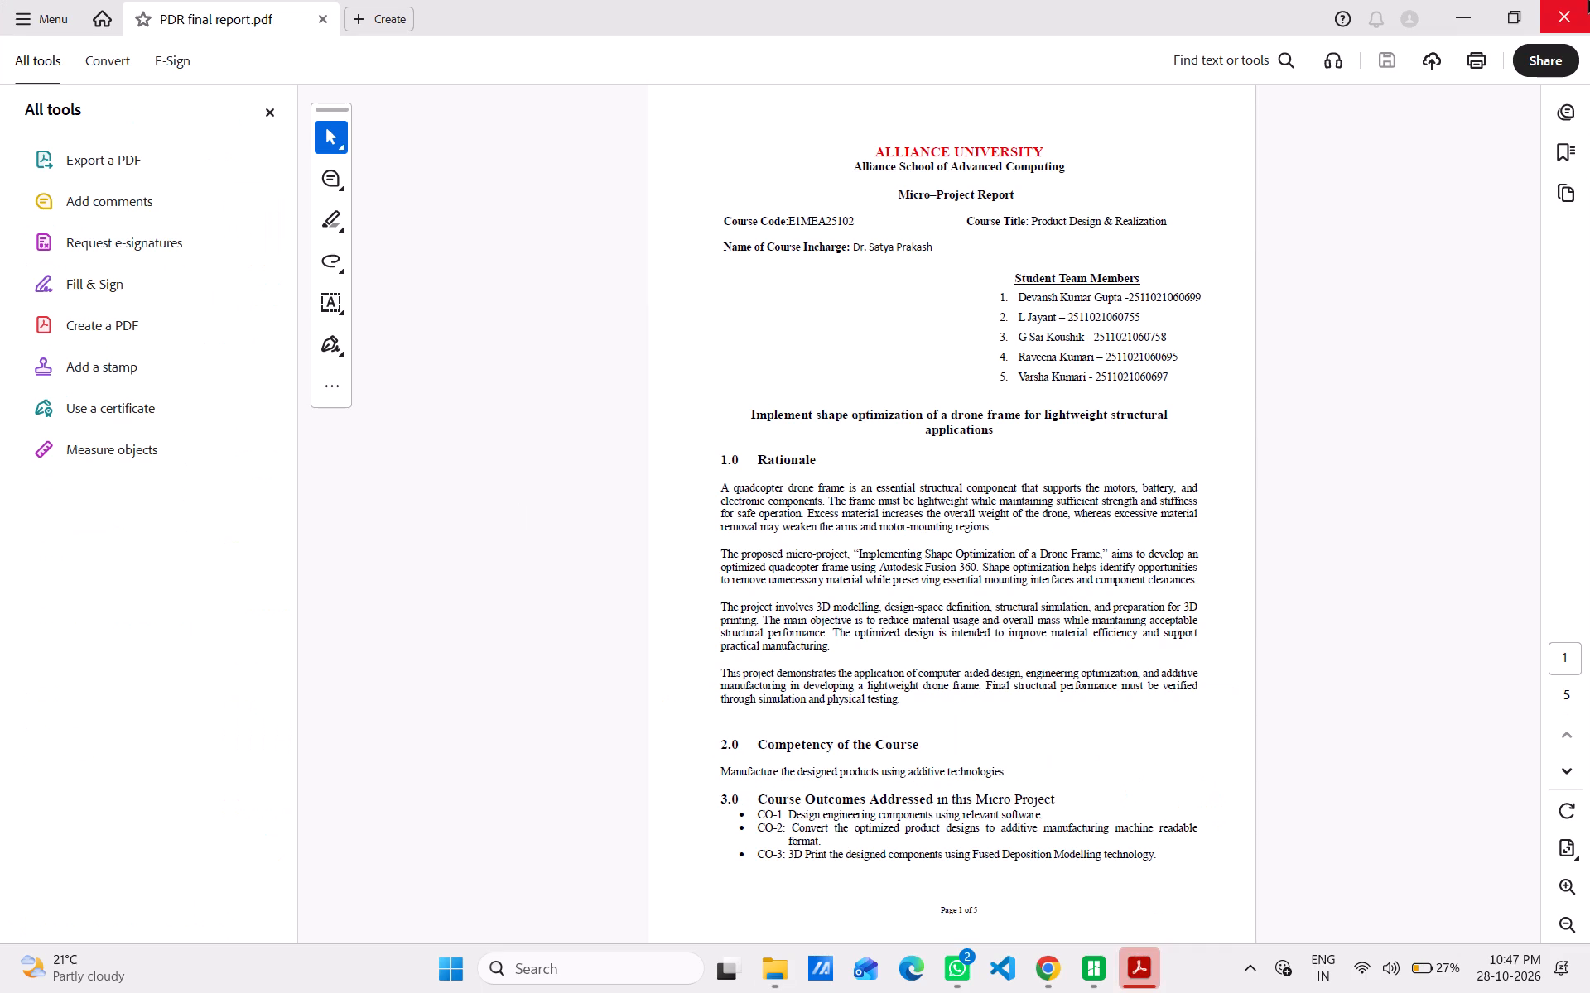
# Copy the new PDR final report PDF file from today's items in the Downloads folder.
pyautogui.scroll(1, 649, 232)
pyautogui.click(562, 217)
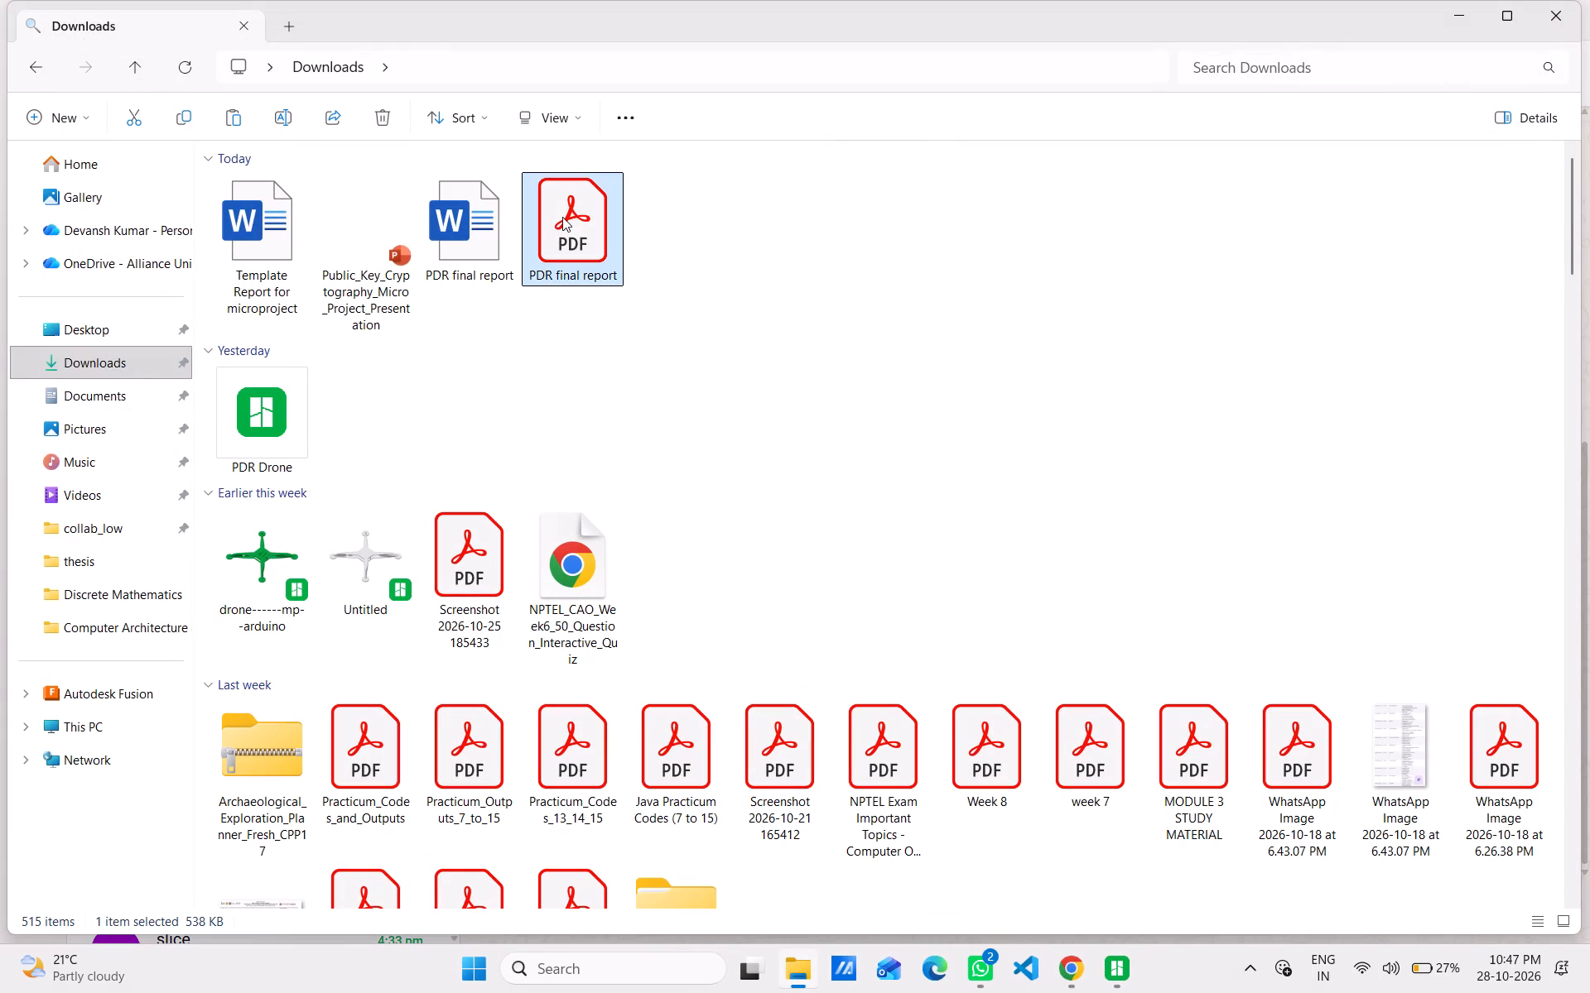
pyautogui.hotkey('ctrl', 'c')
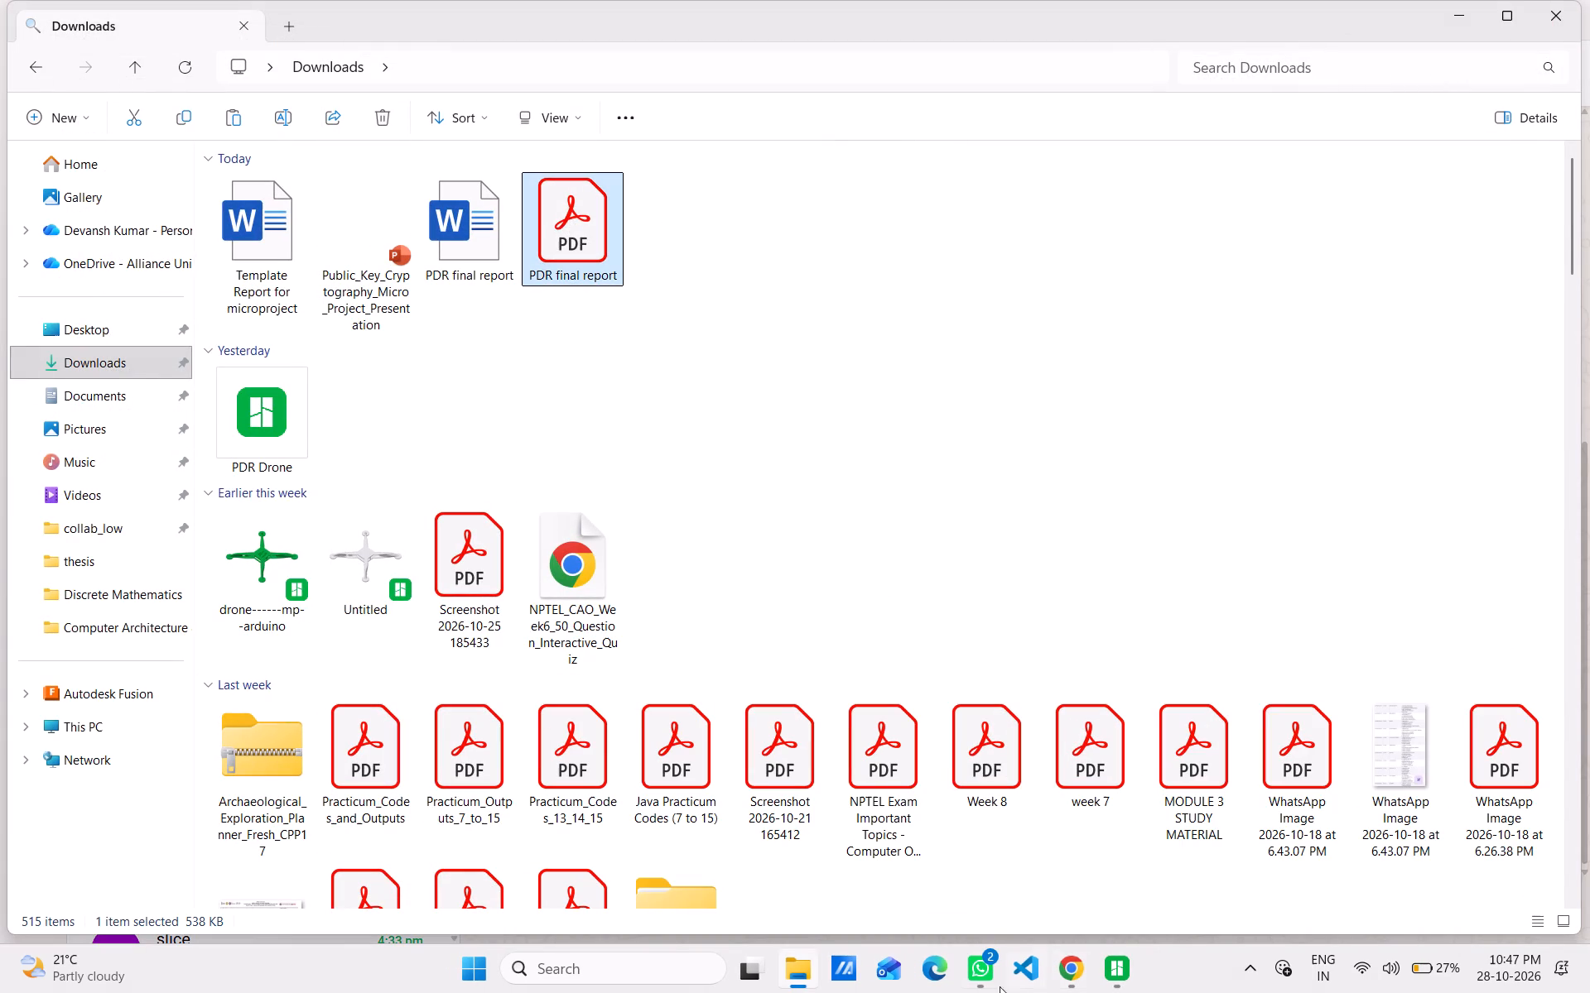
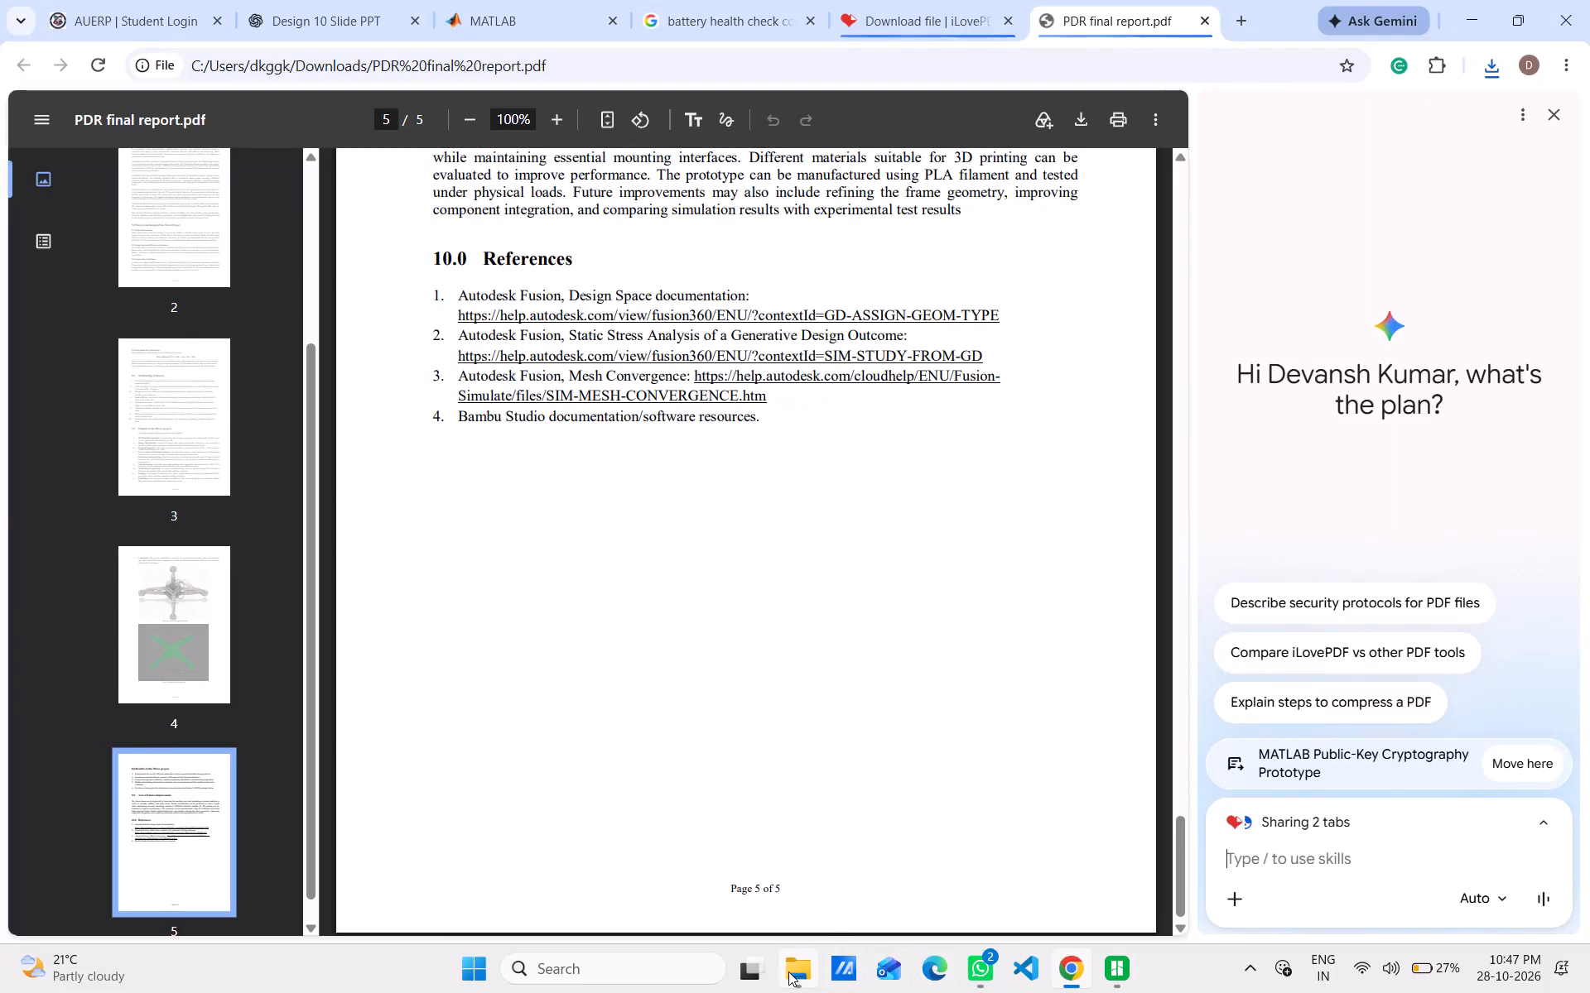
# Open the PDR final report PDF from File Explorer to view it in Adobe Acrobat, and close it.
pyautogui.click(788, 971)
pyautogui.doubleClick(588, 222)
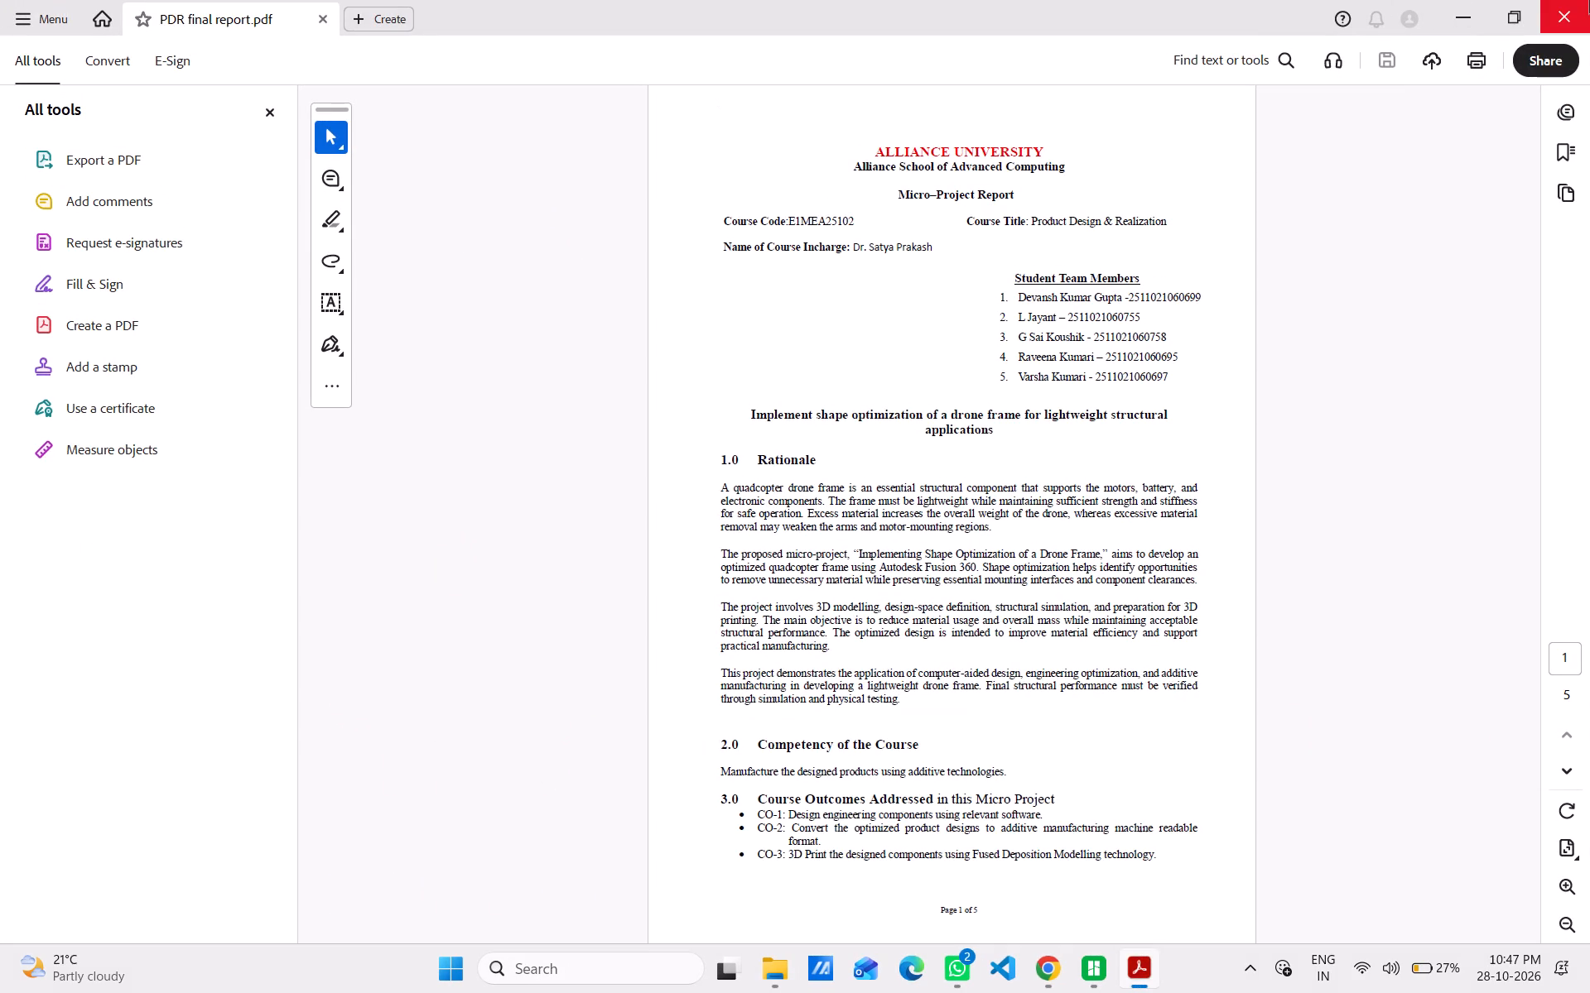
pyautogui.click(1589, 0)
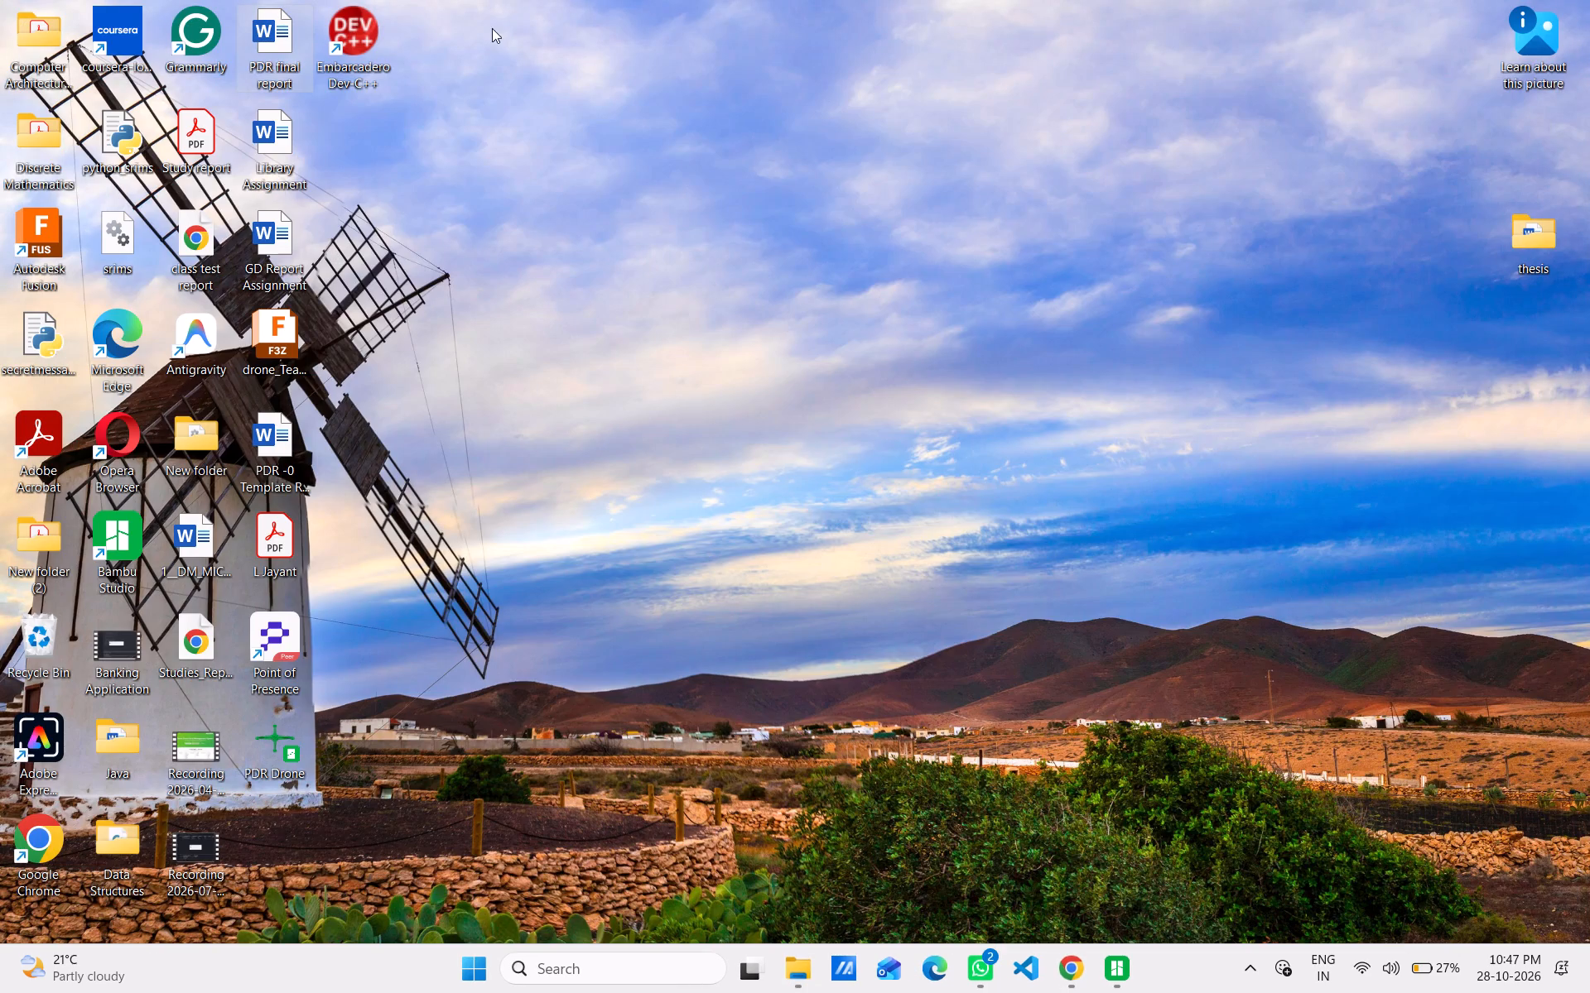
# Copy the PDR final report Word document from the desktop.
pyautogui.click(286, 50)
pyautogui.hotkey('ctrl', 'c')
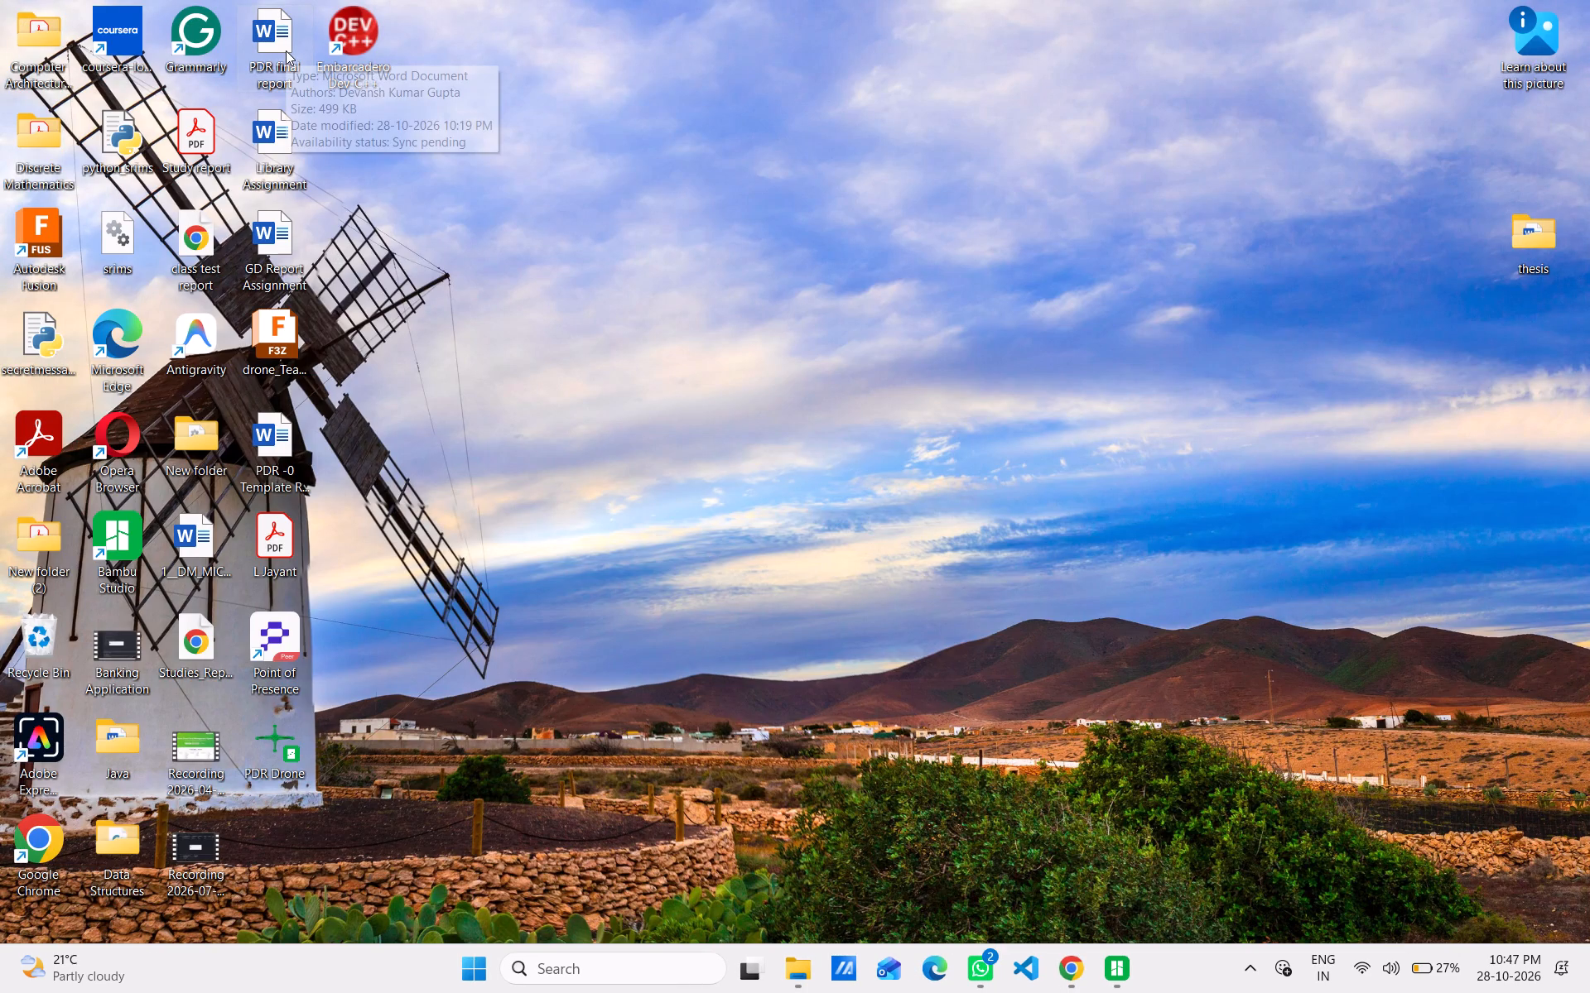
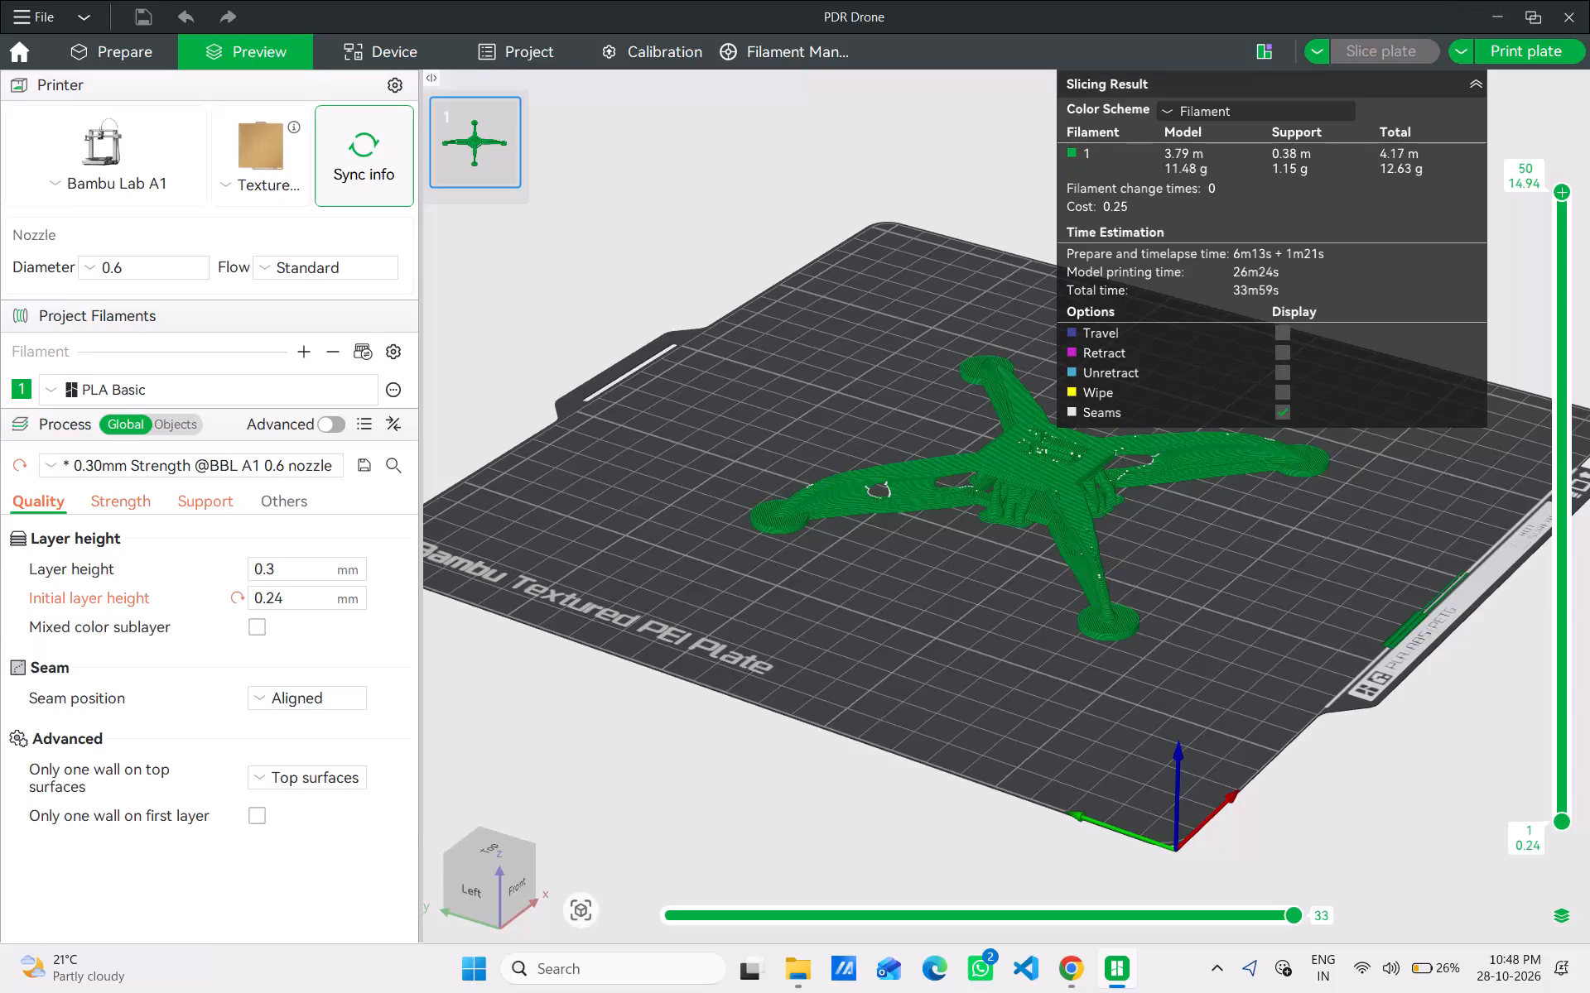
# Close the open Bambu Studio, Chrome and File Explorer windows, leaving the MATLAB site without saving its changes.
pyautogui.click(1559, 16)
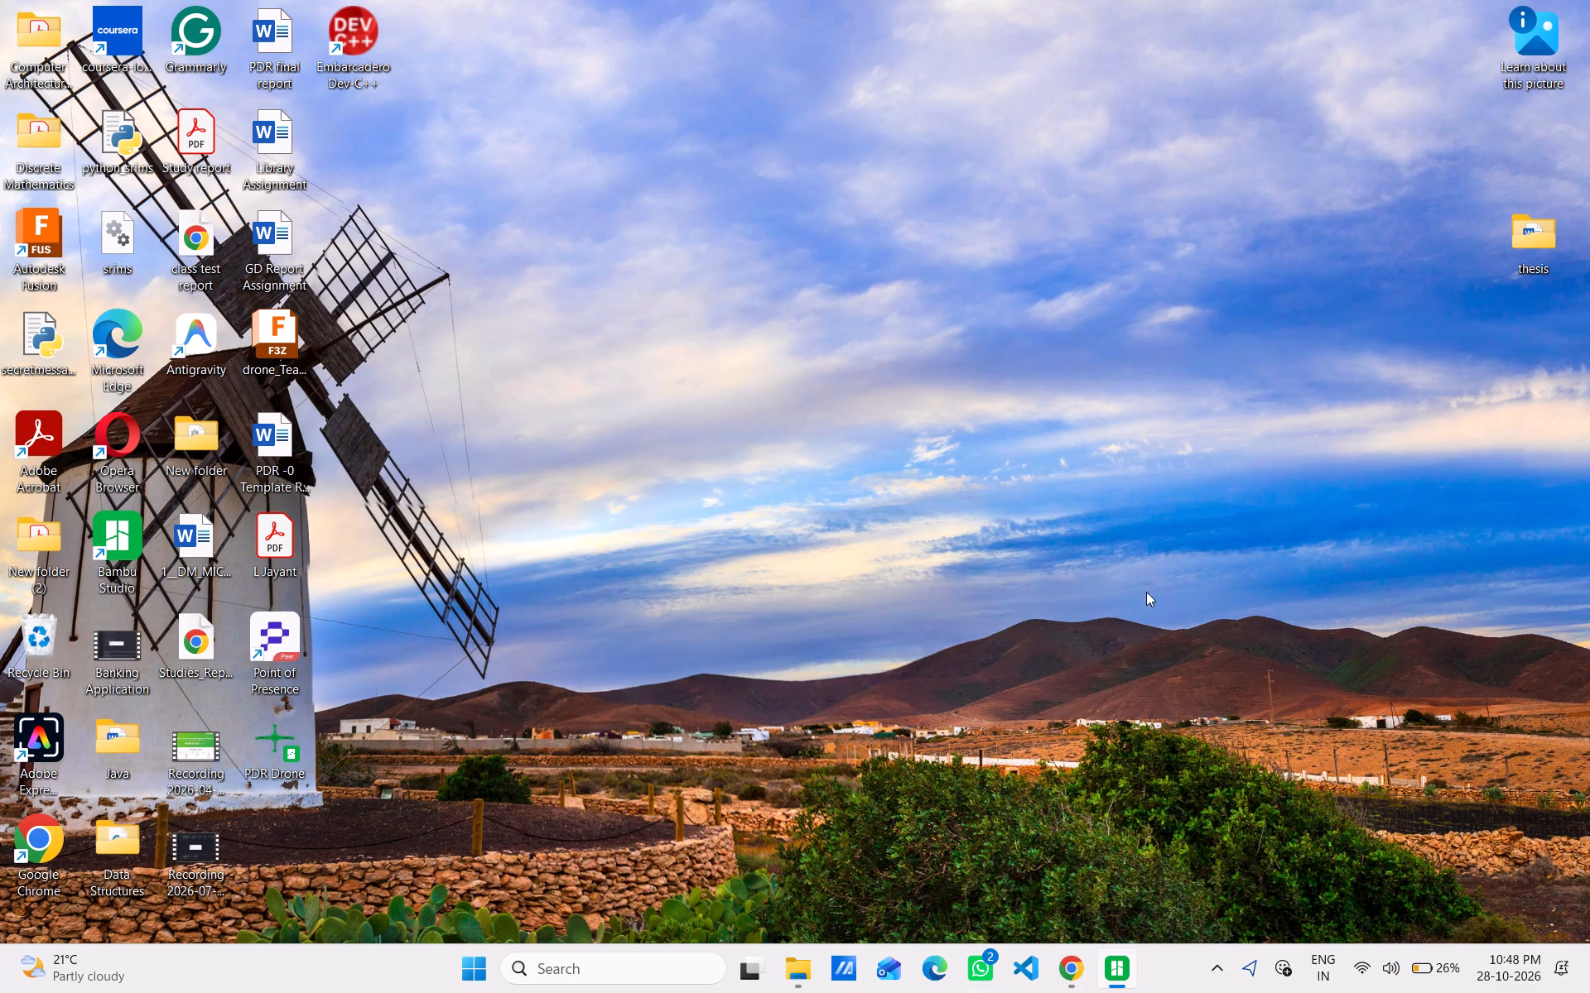
pyautogui.click(1101, 961)
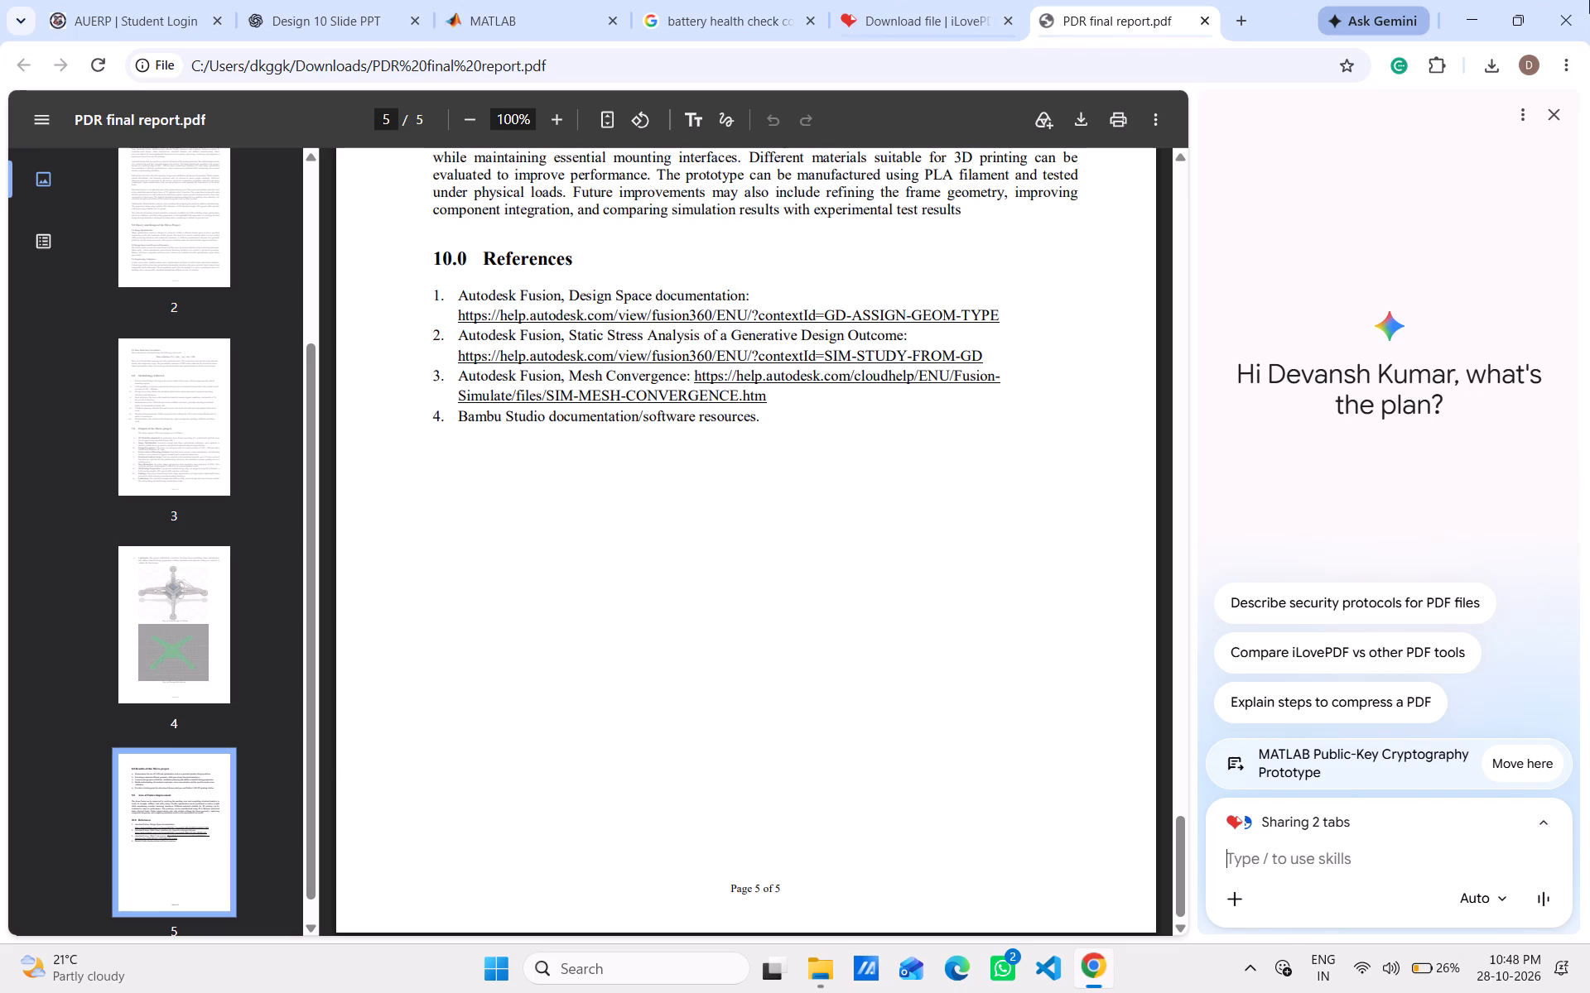
pyautogui.click(1589, 0)
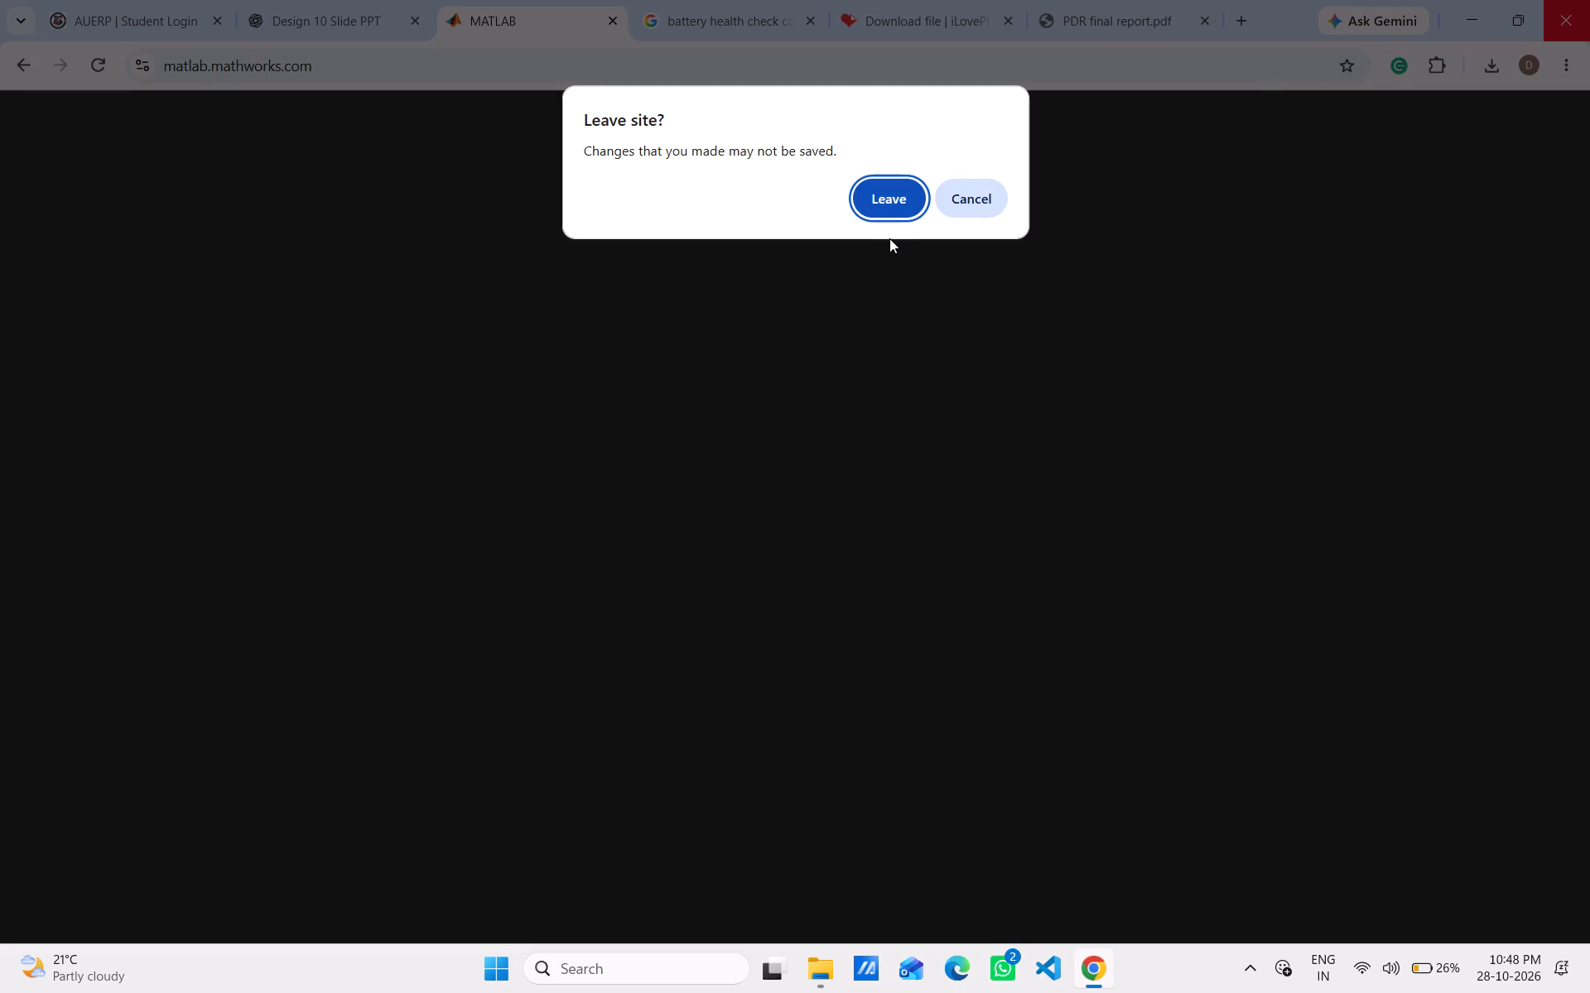
pyautogui.click(894, 207)
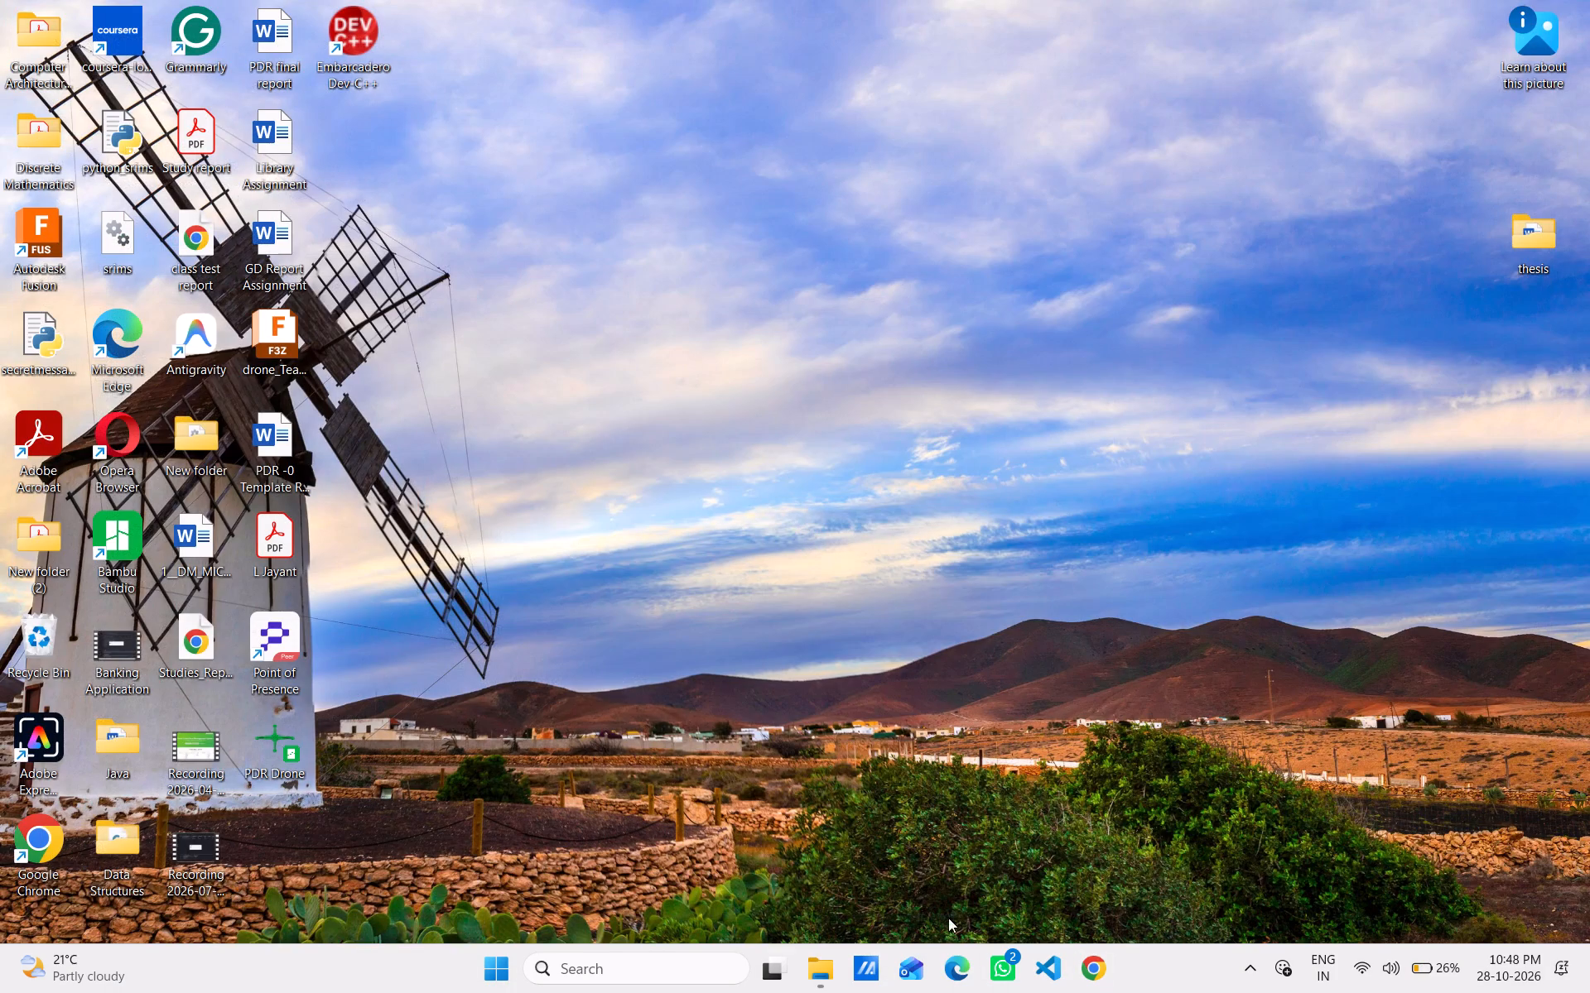
pyautogui.click(818, 974)
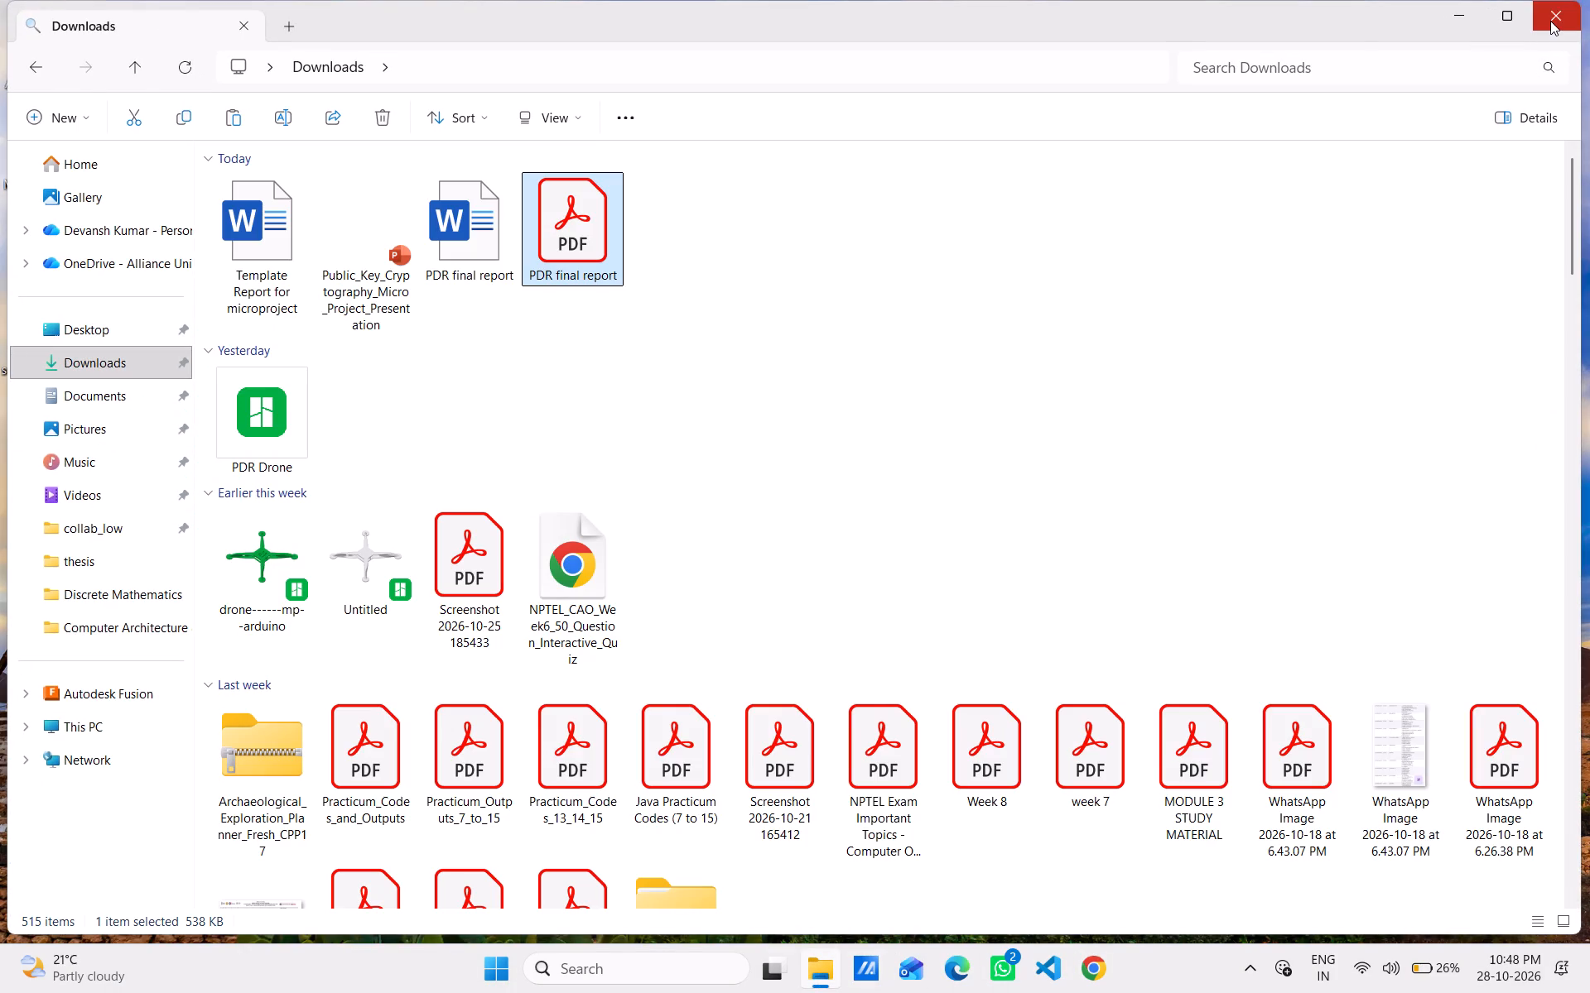
pyautogui.click(1550, 21)
# End the Windows session through the computer's power options.
pyautogui.click(492, 967)
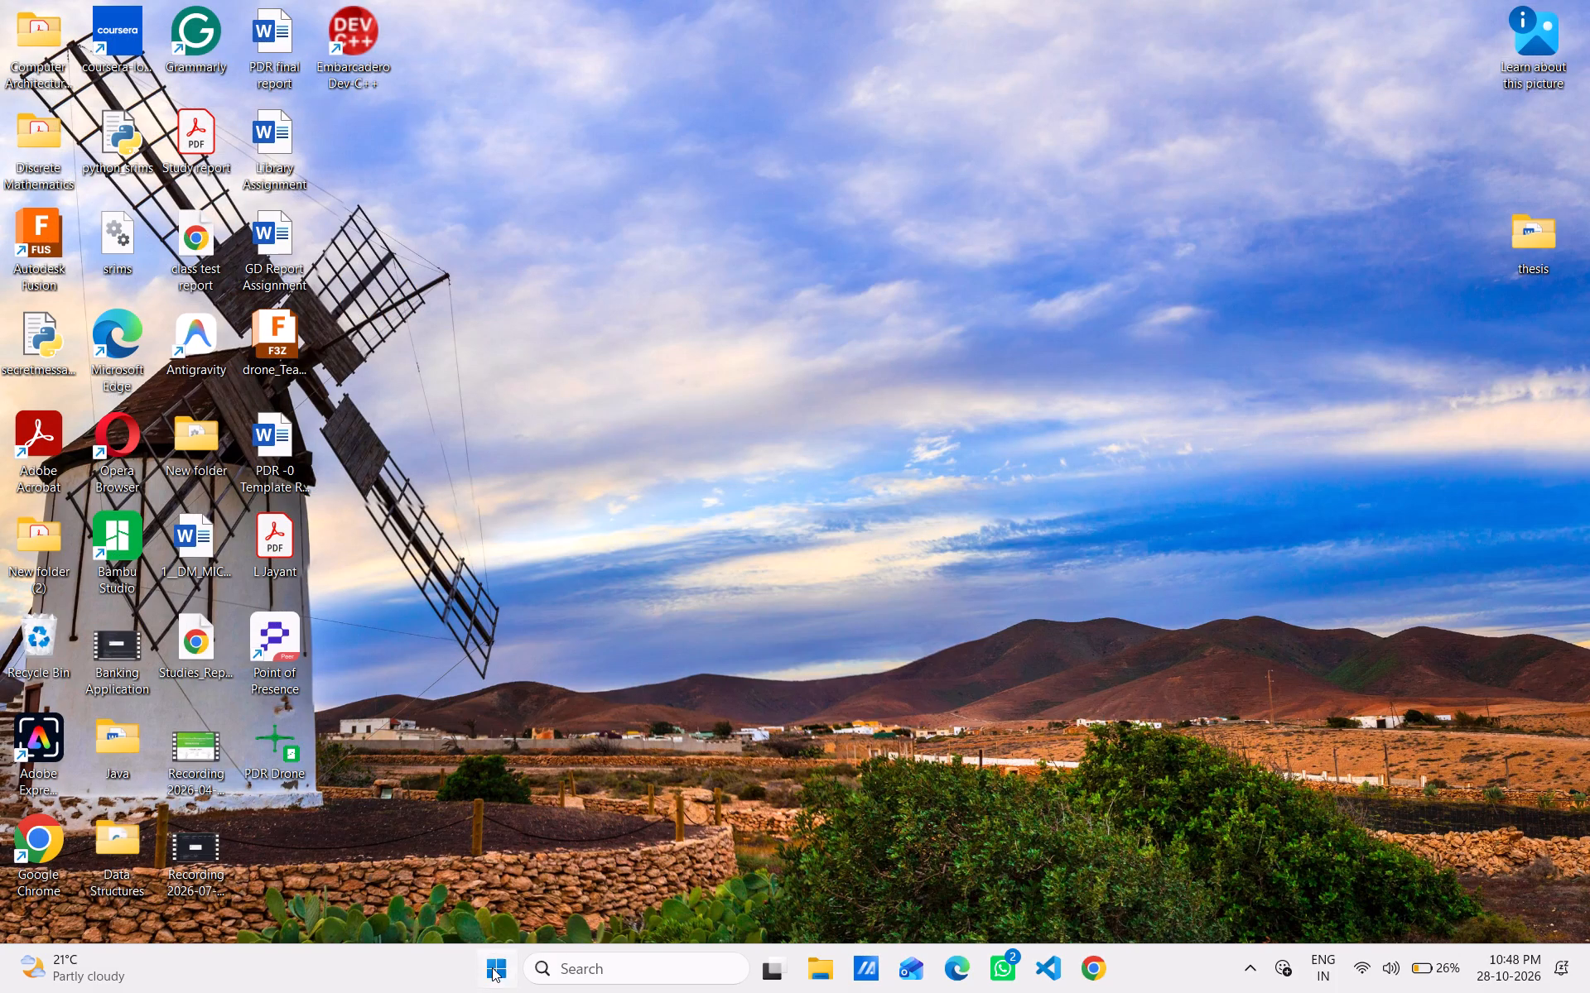
pyautogui.click(1052, 904)
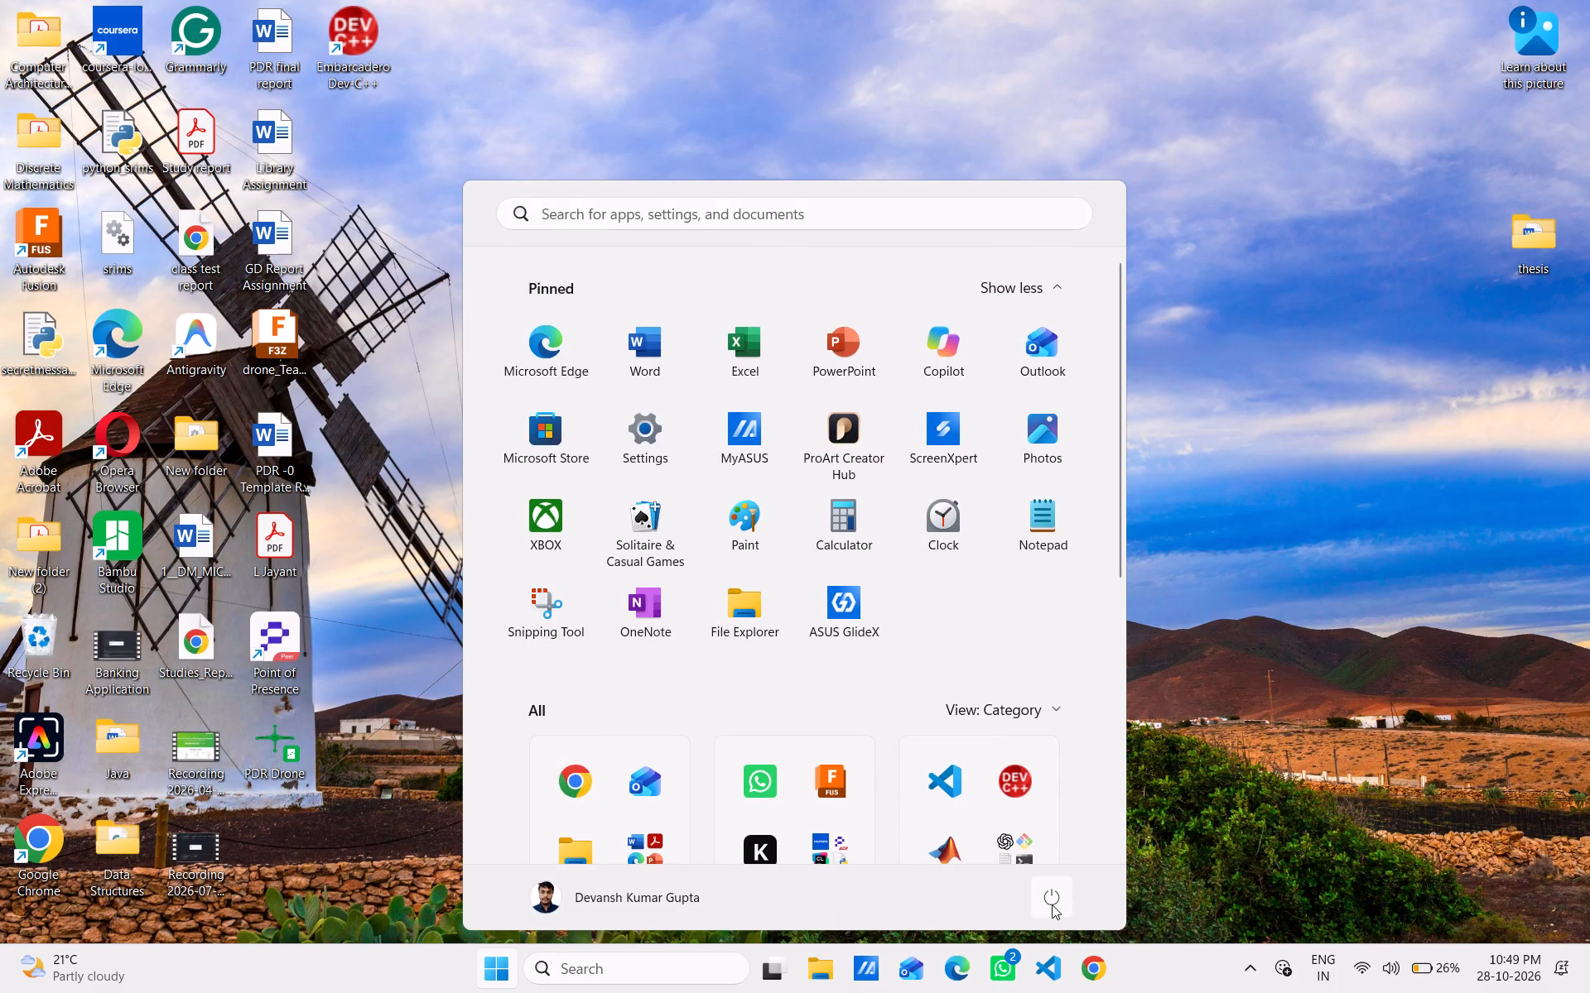
pyautogui.click(1073, 831)
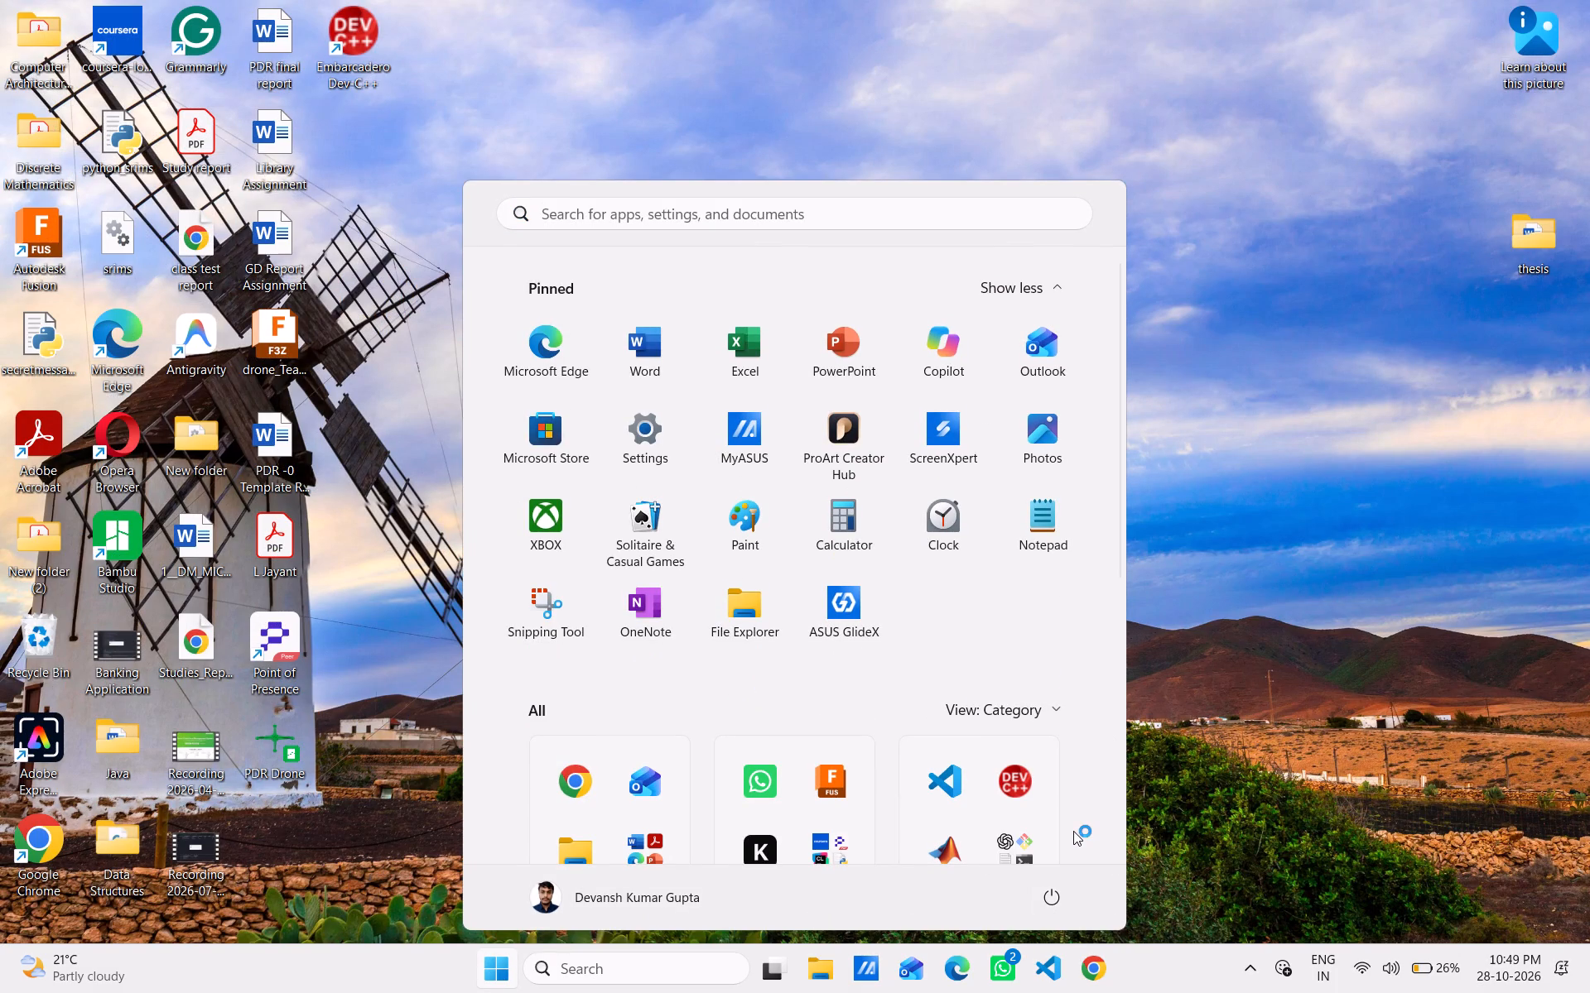